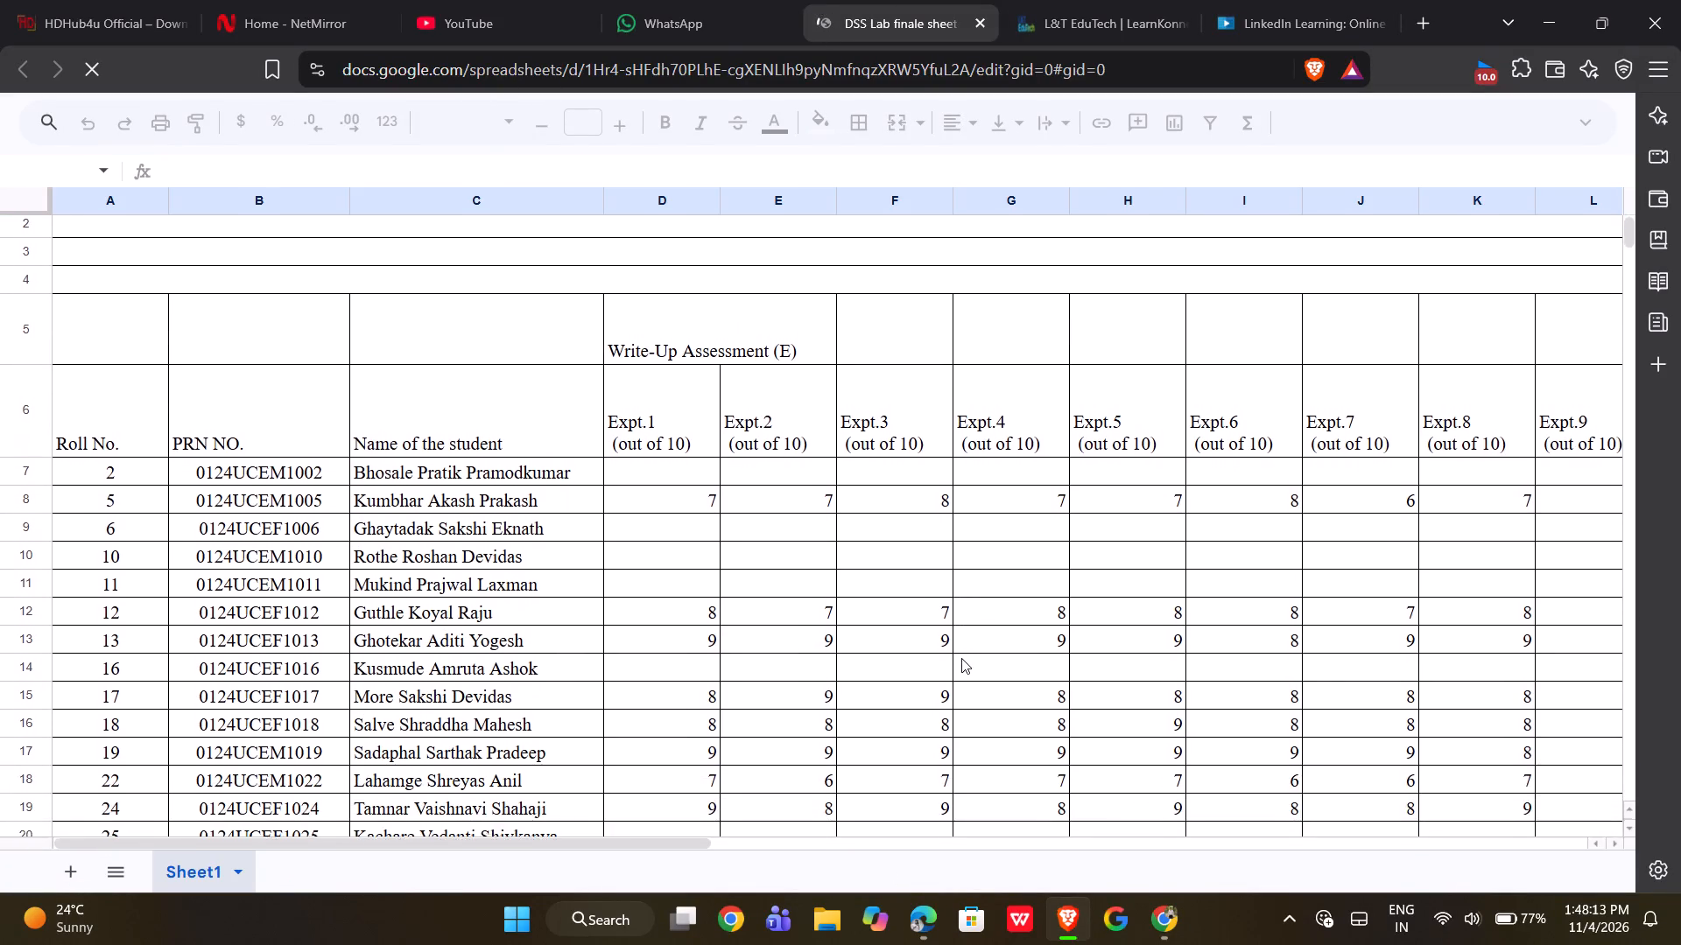
Examine the students' experiment, total, scaled, quiz and assignment columns for marks still missing in Sheet1.
{"action": "scroll", "coordinate": [961, 658], "scroll_direction": "down", "scroll_amount": 2}
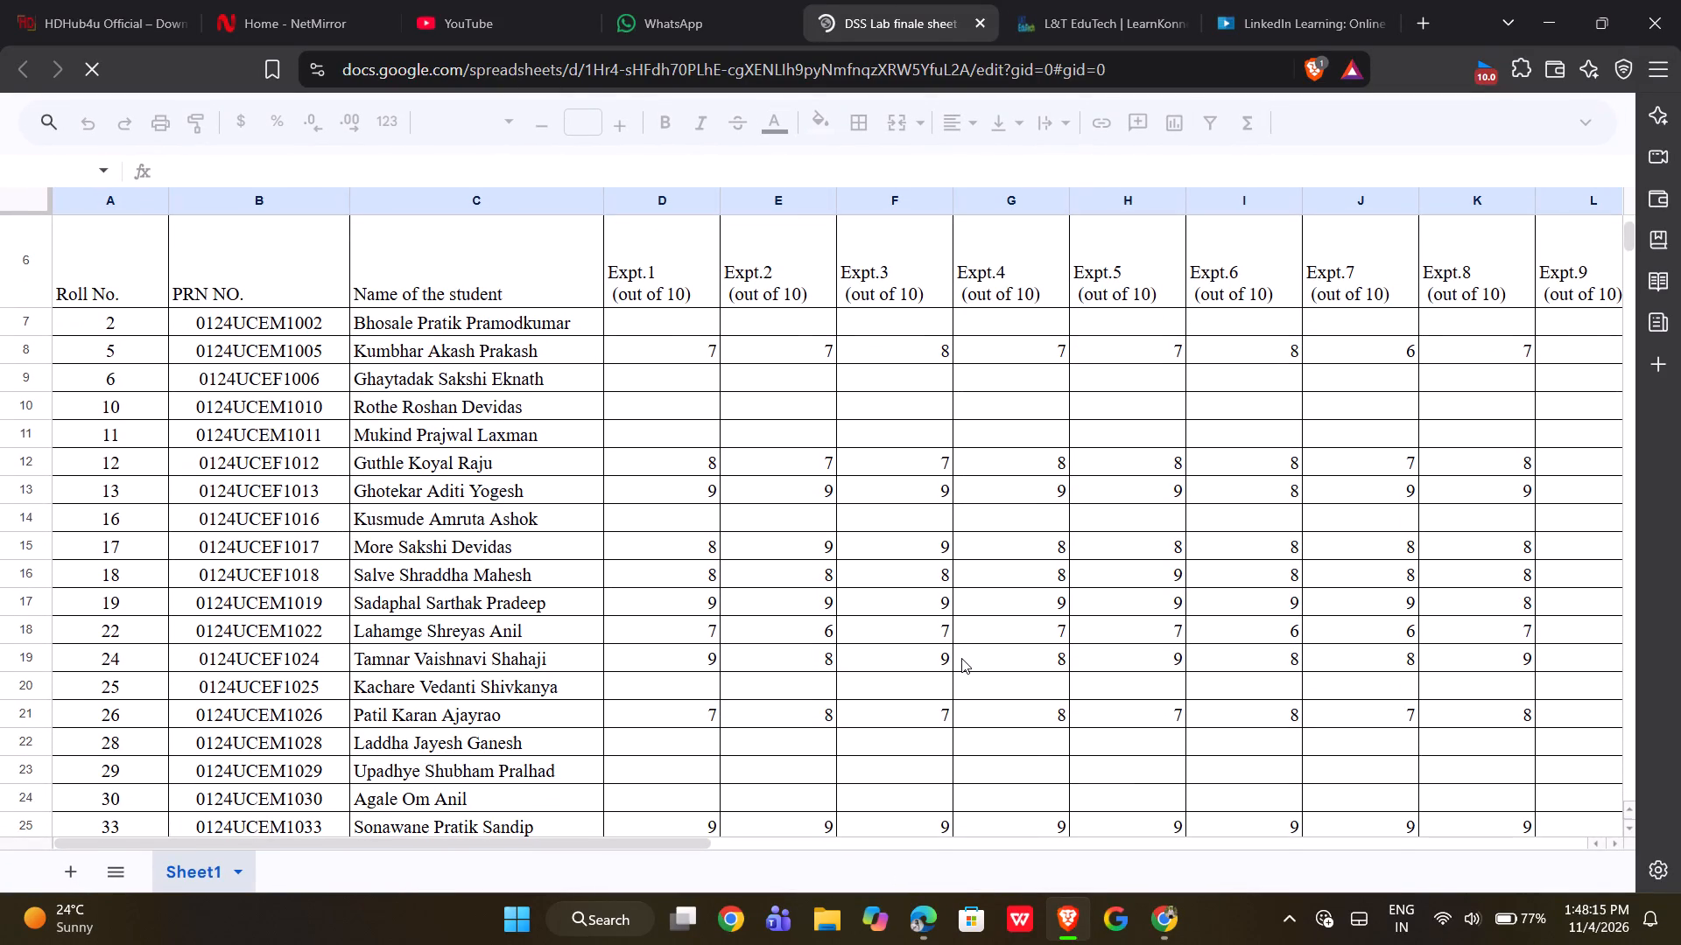
{"action": "scroll", "coordinate": [961, 658], "scroll_direction": "left", "scroll_amount": 5}
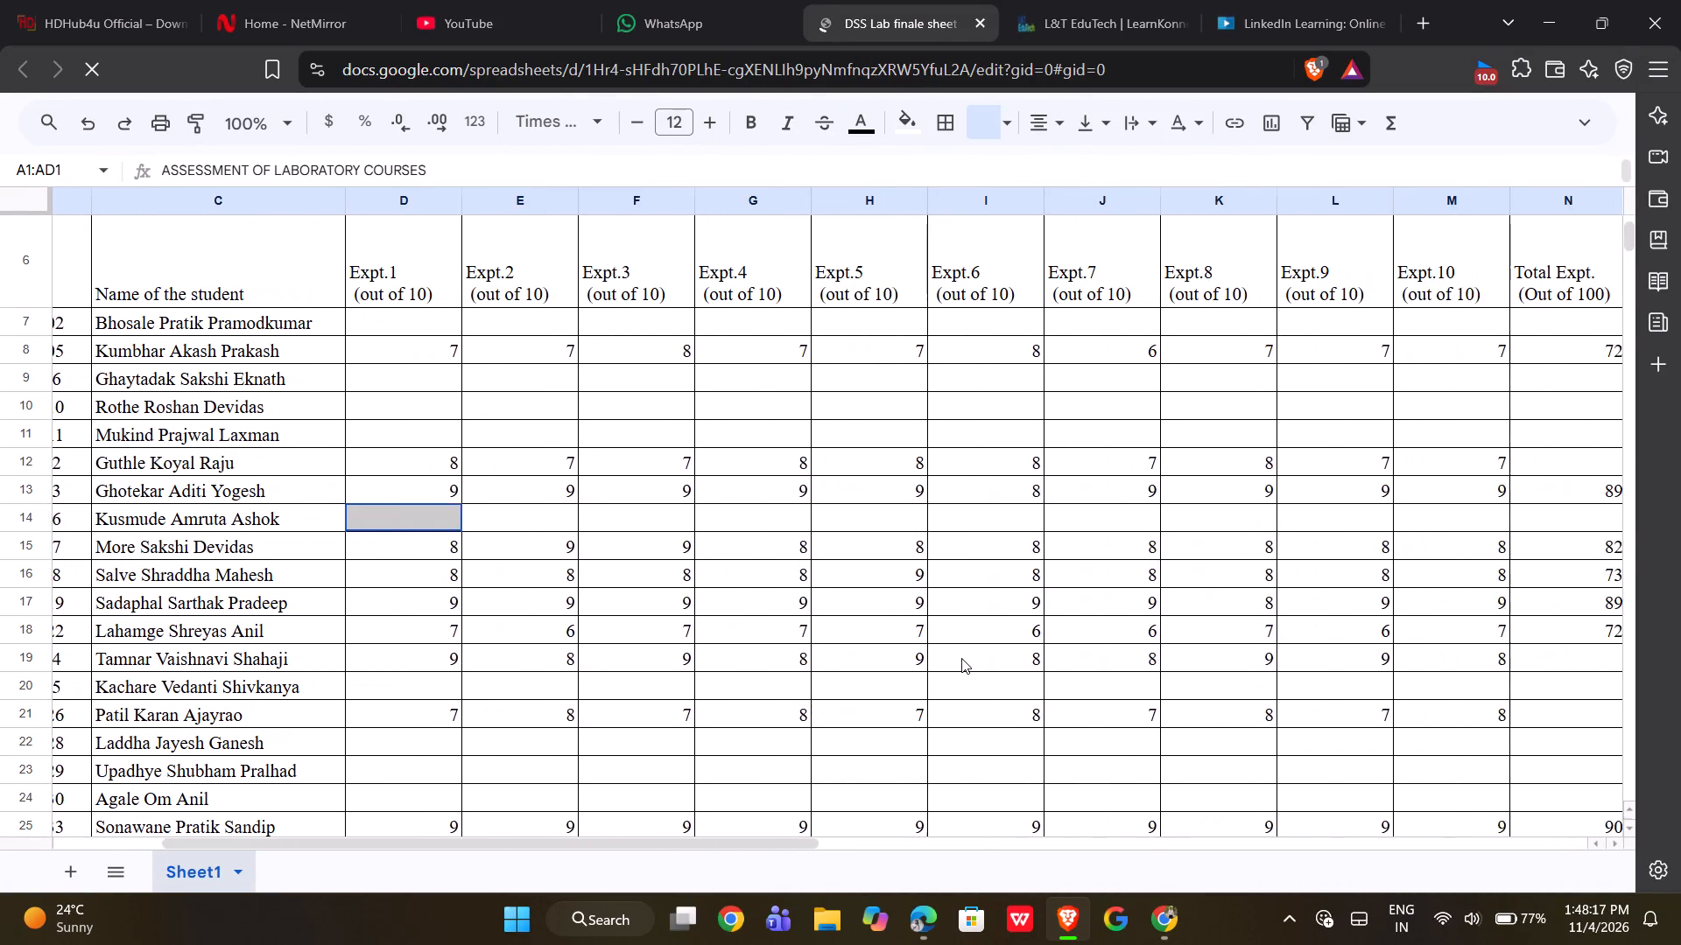
{"action": "scroll", "coordinate": [961, 658], "scroll_direction": "left", "scroll_amount": 2}
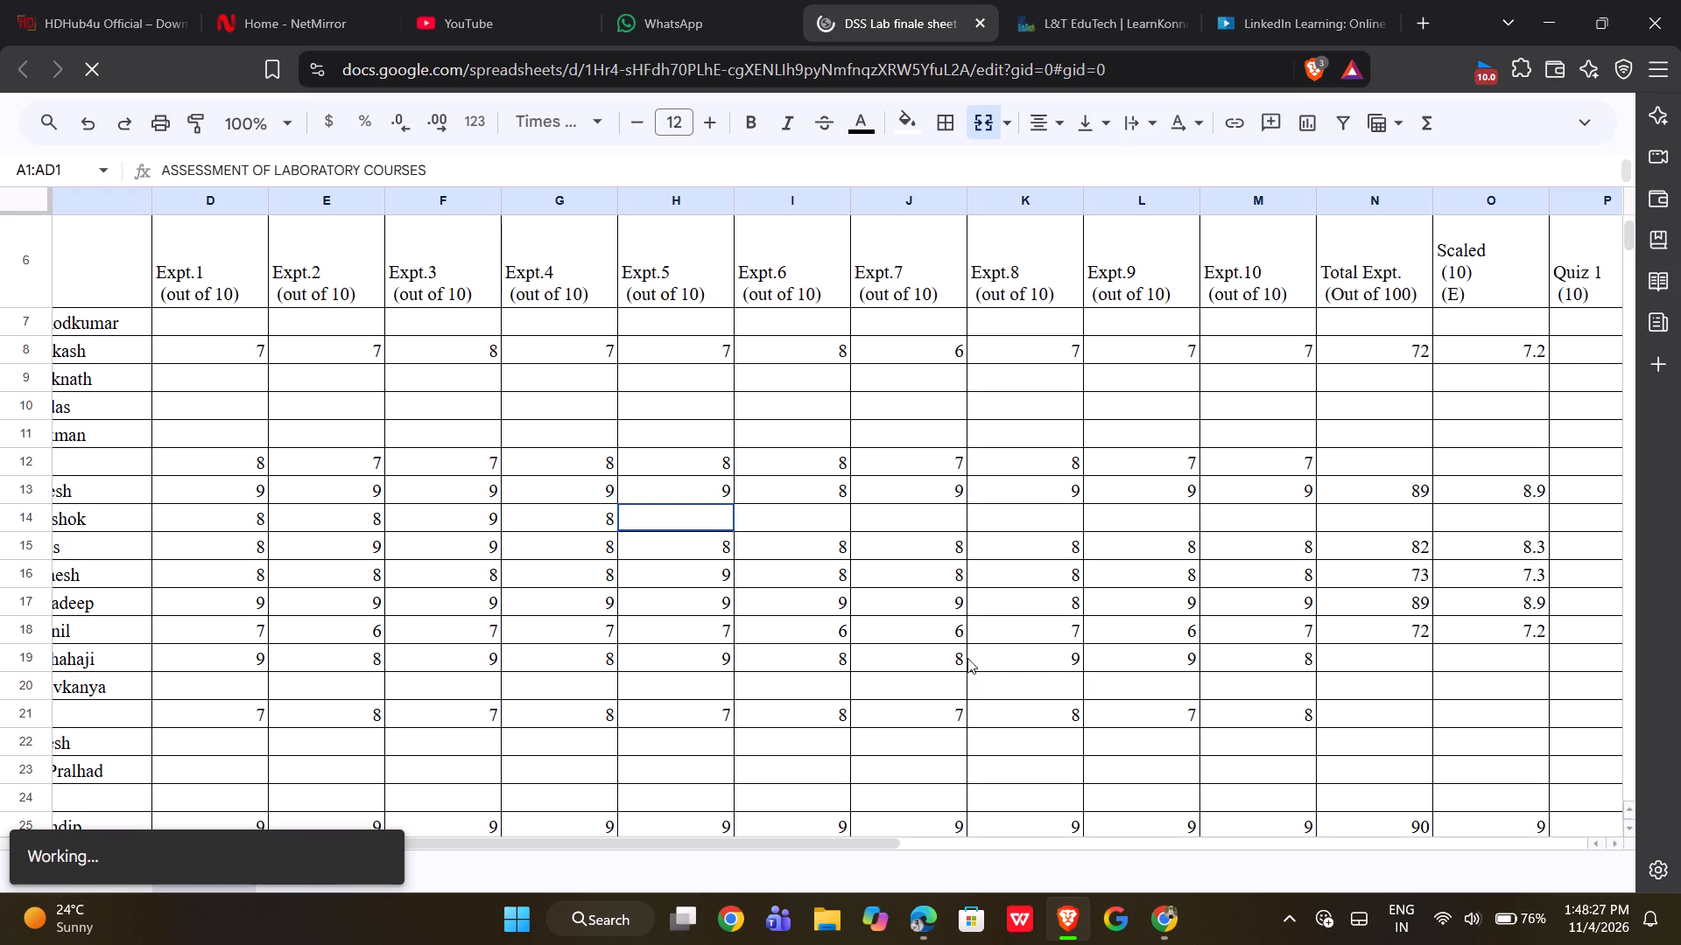
{"action": "scroll", "coordinate": [742, 712], "scroll_direction": "right", "scroll_amount": 4}
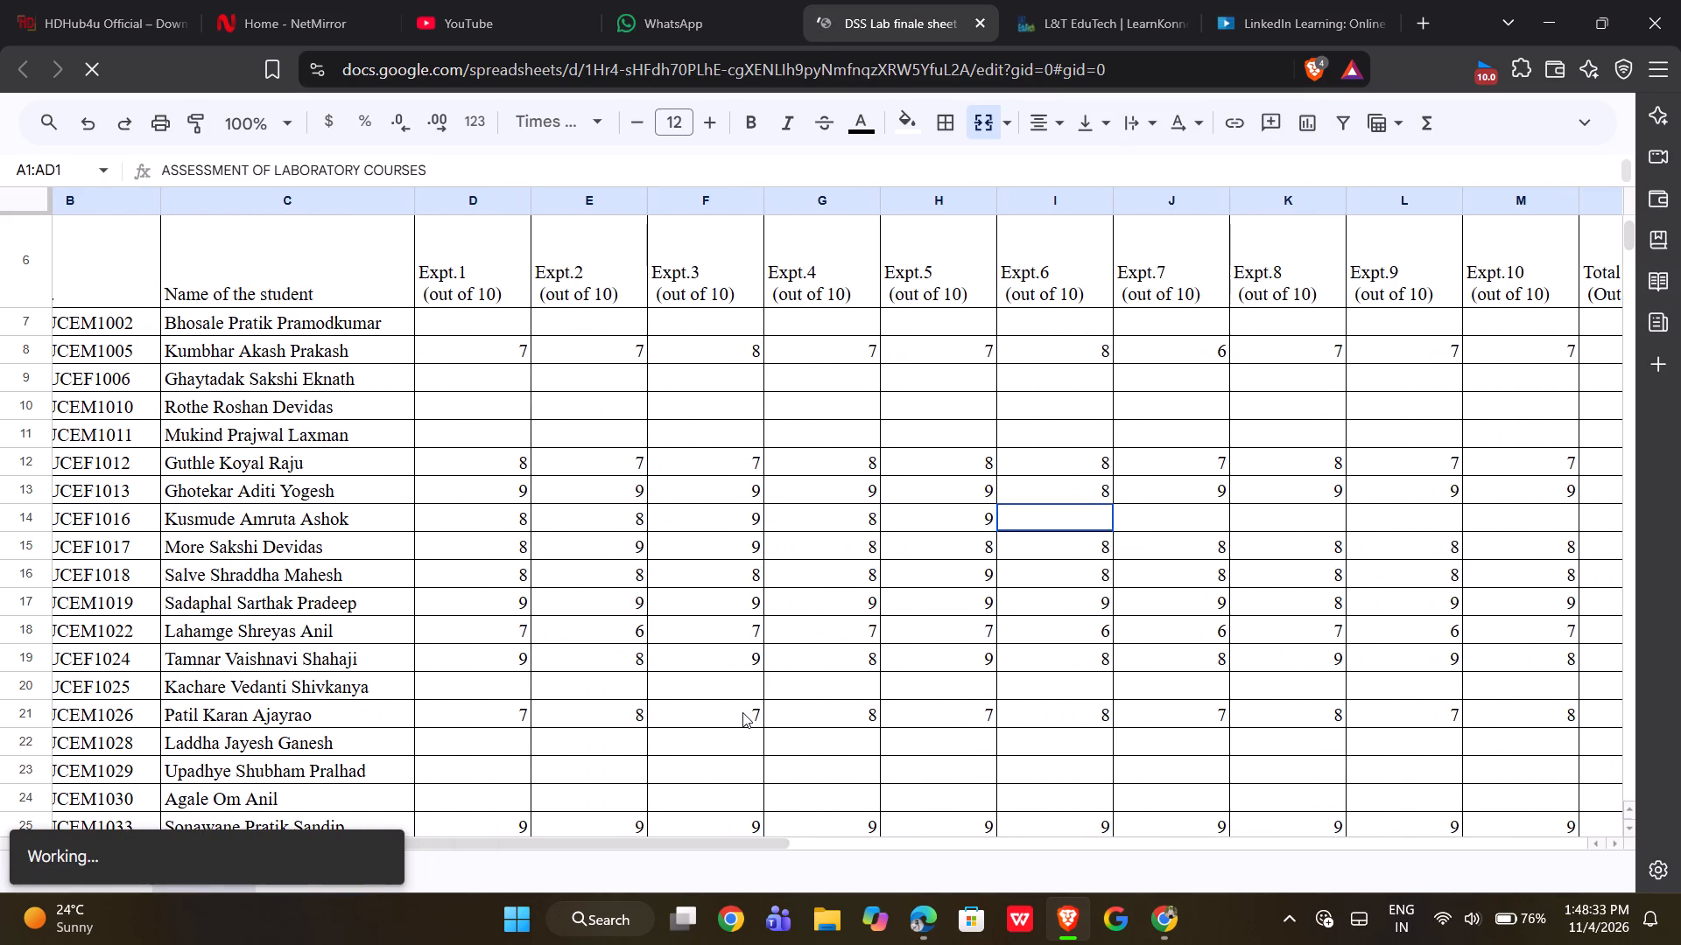
{"action": "scroll", "coordinate": [742, 712], "scroll_direction": "left", "scroll_amount": 5}
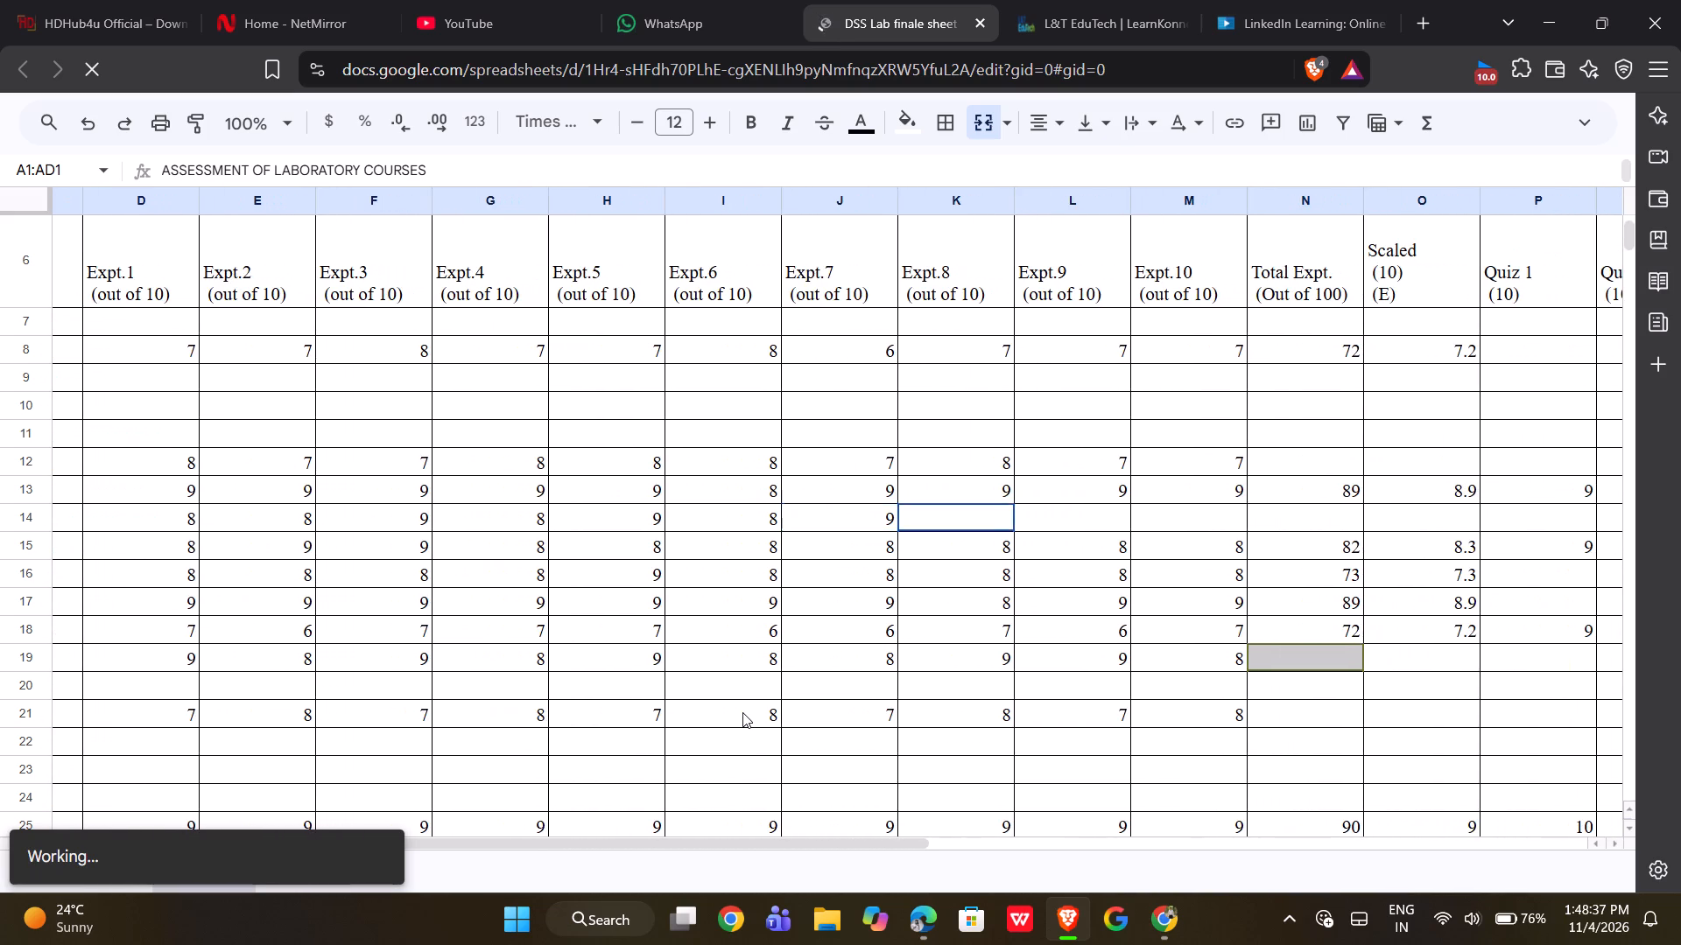
{"action": "scroll", "coordinate": [742, 712], "scroll_direction": "left", "scroll_amount": 3}
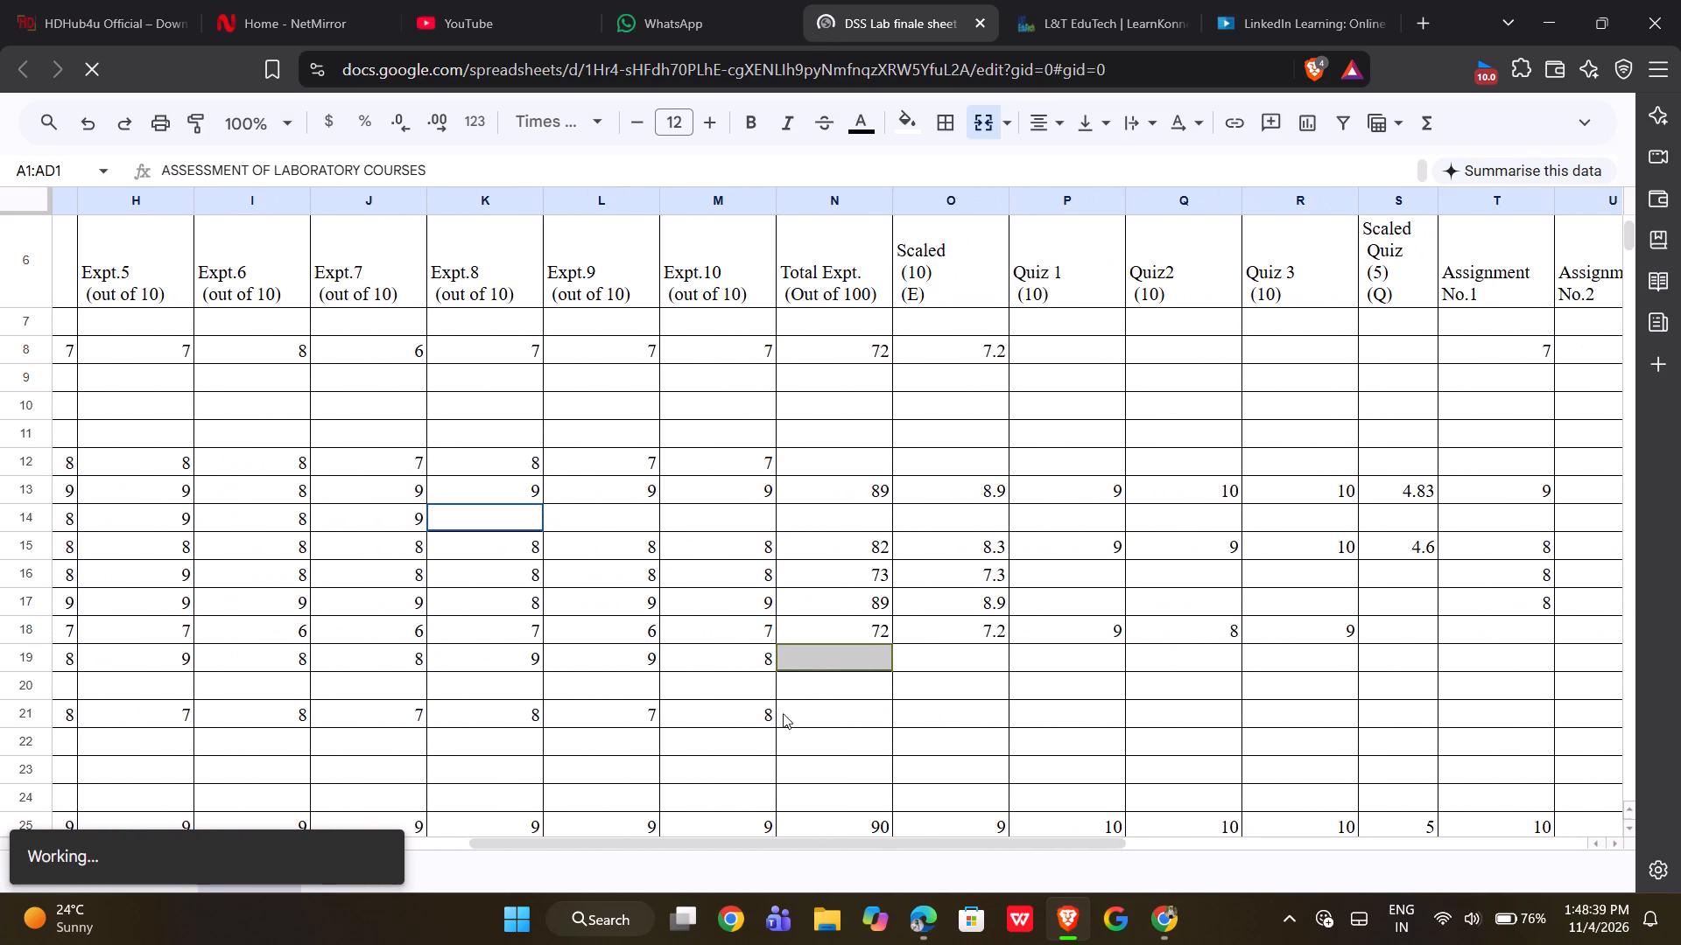
Enter 75 as the Total Expt. (Out of 100) mark for the student in row 21.
{"action": "left_click", "coordinate": [809, 713]}
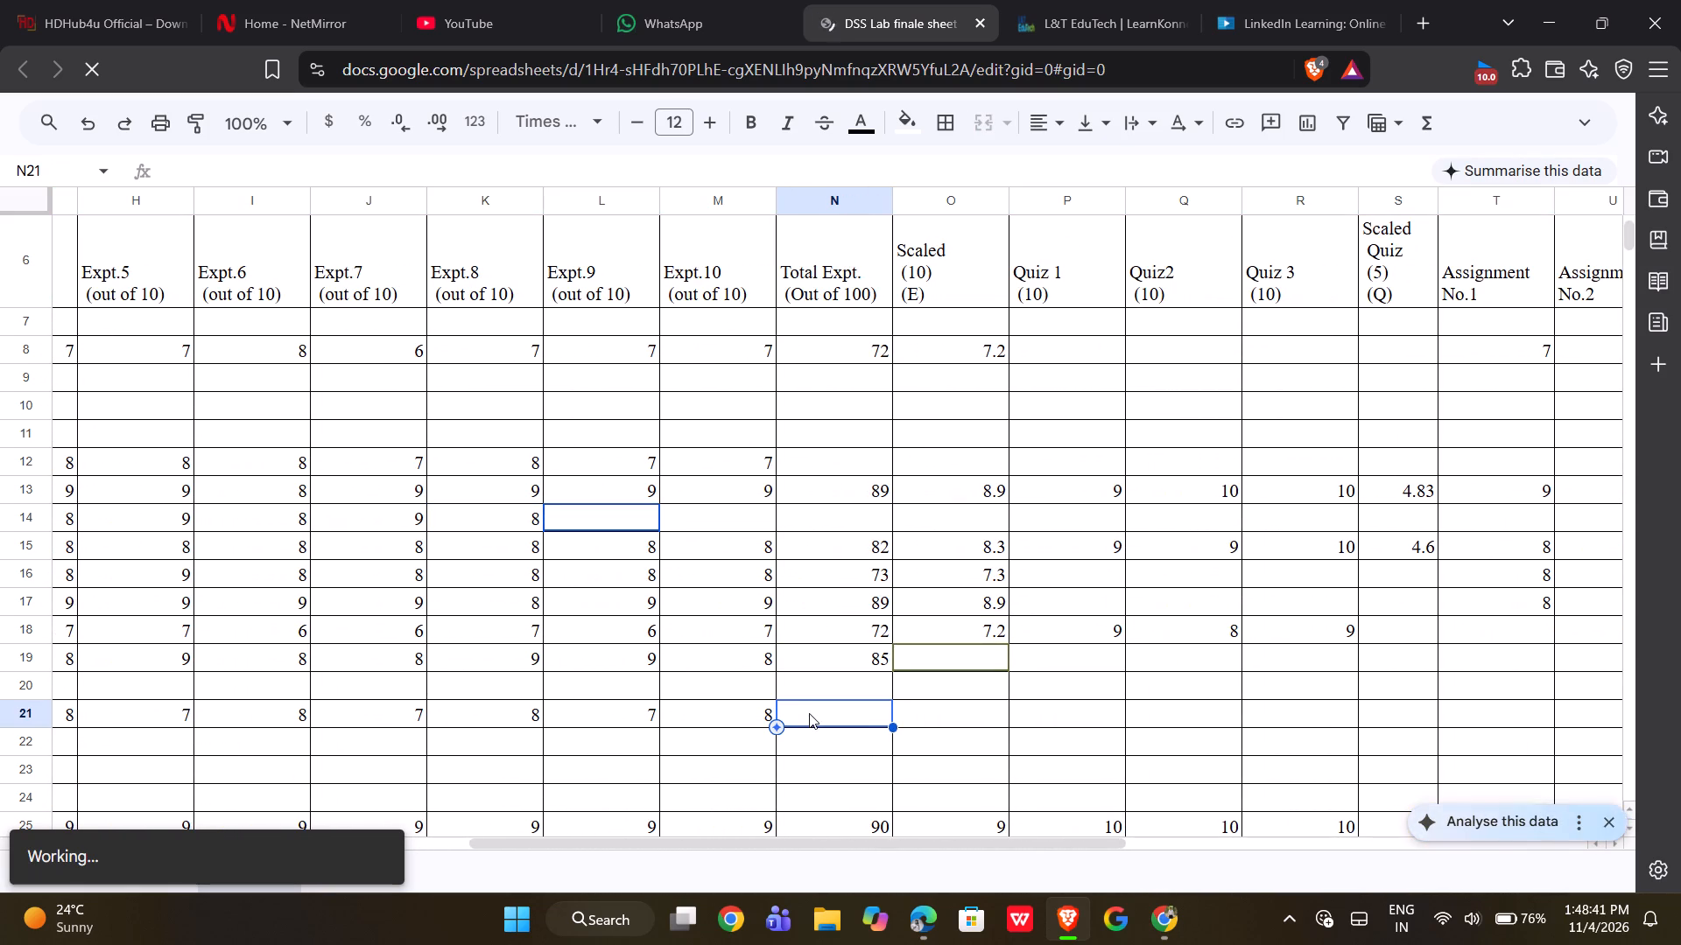
{"action": "left_click", "coordinate": [725, 709]}
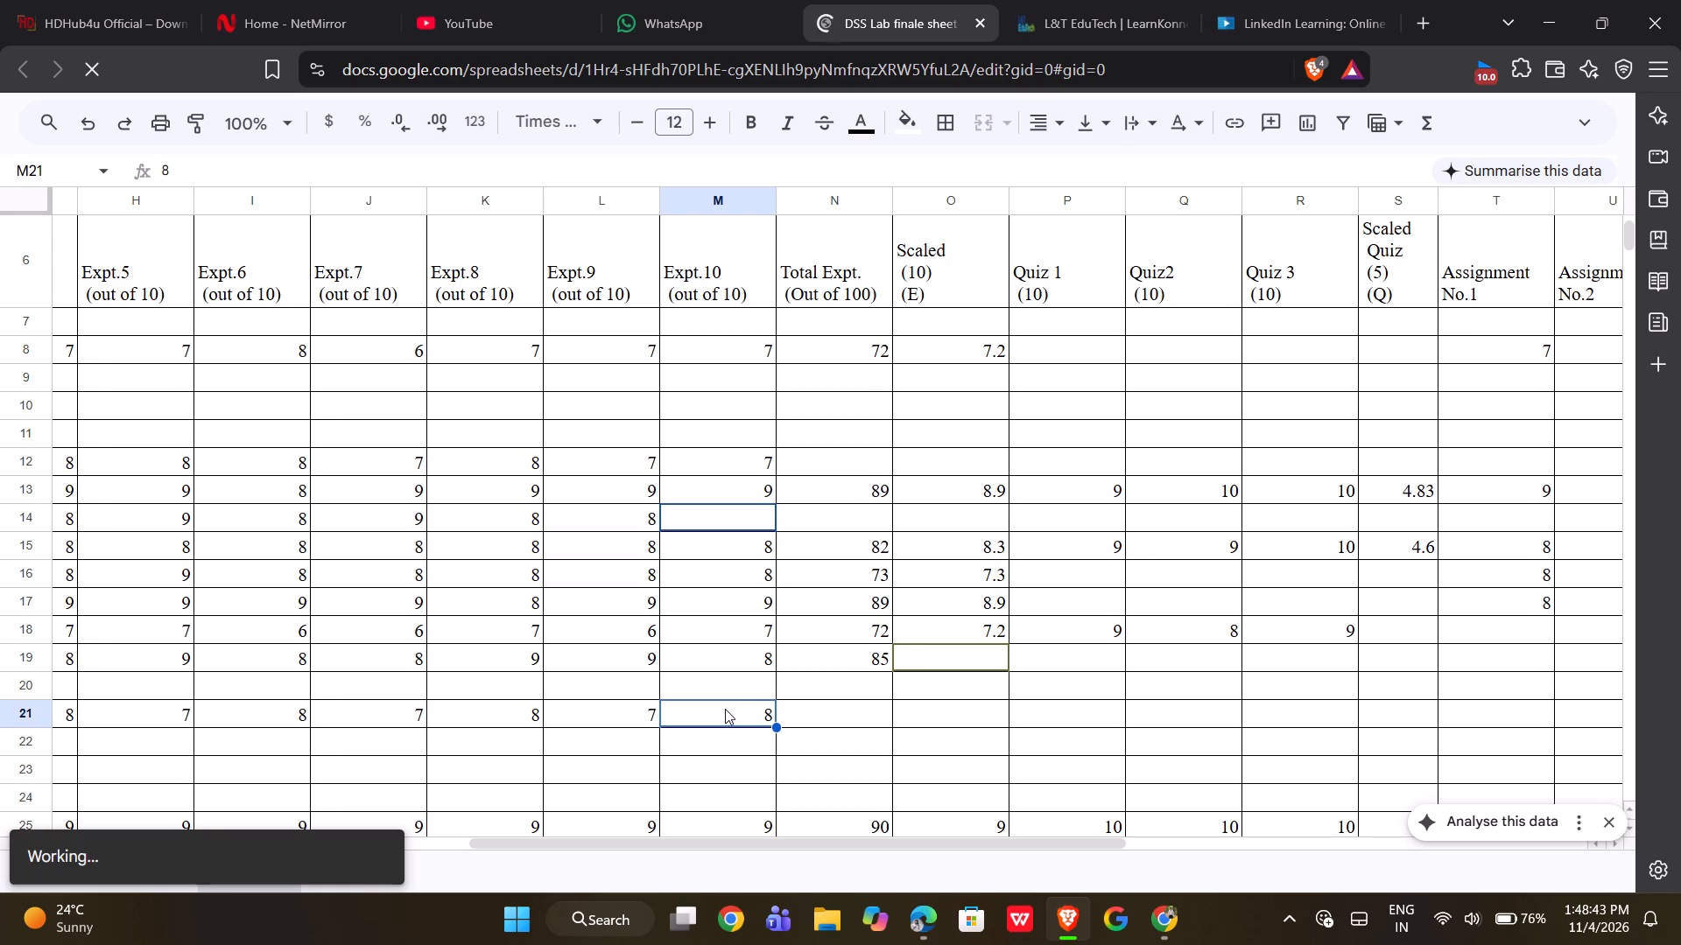
{"action": "scroll", "coordinate": [725, 709], "scroll_direction": "right", "scroll_amount": 4}
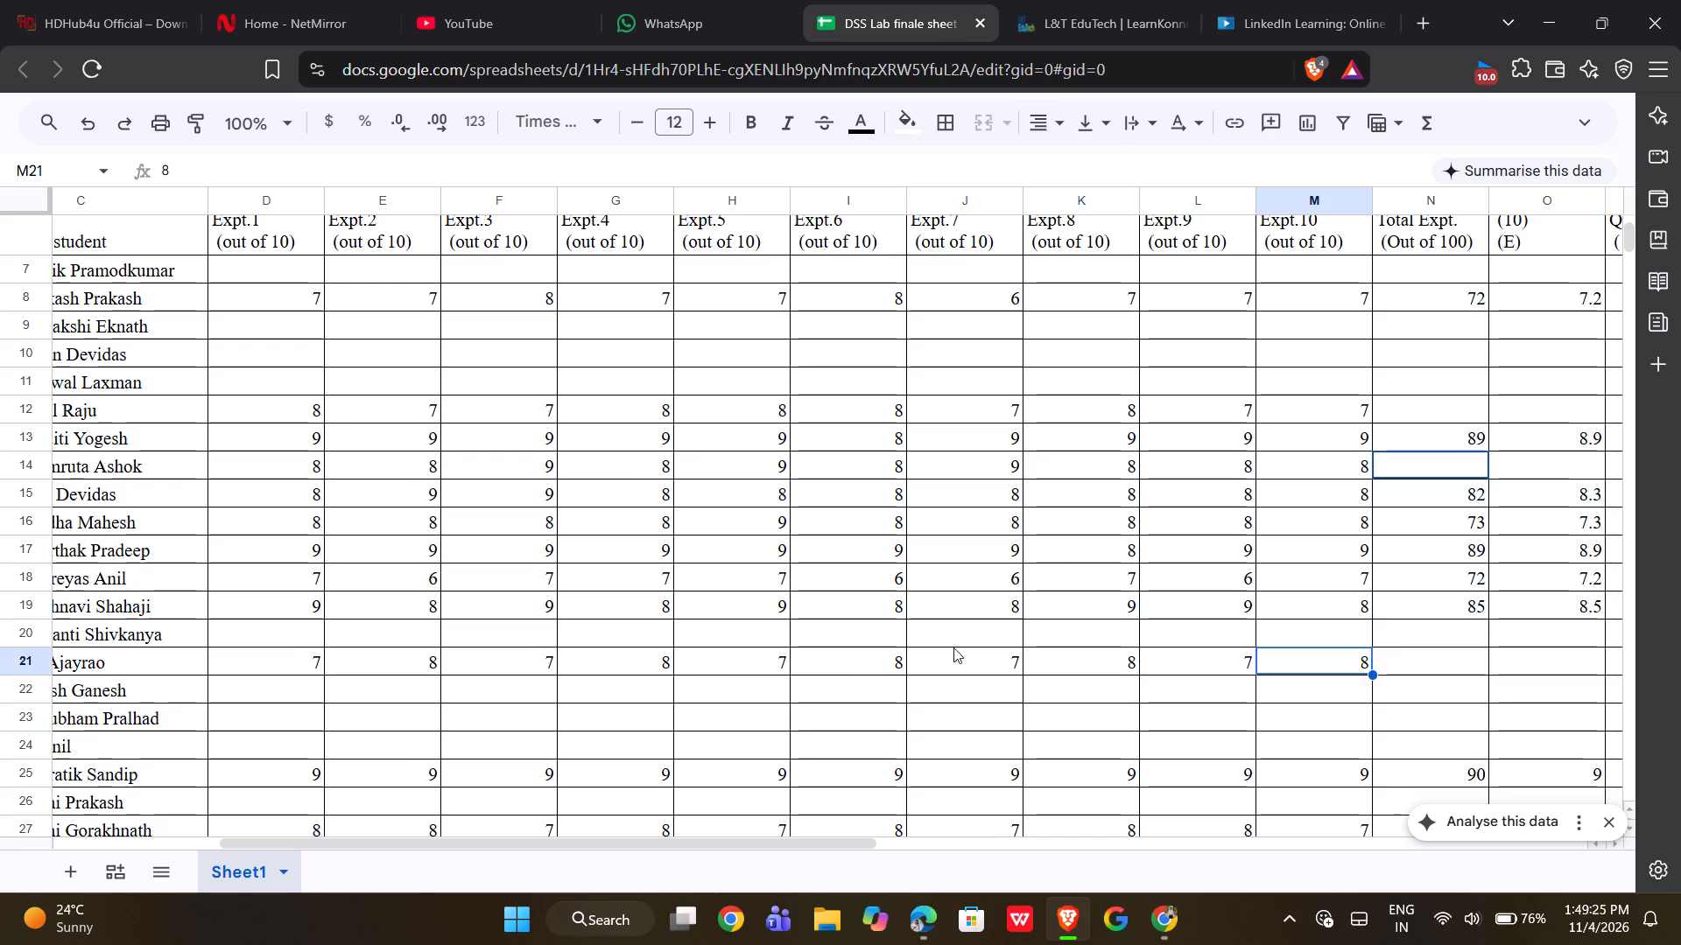
{"action": "left_click", "coordinate": [1442, 662]}
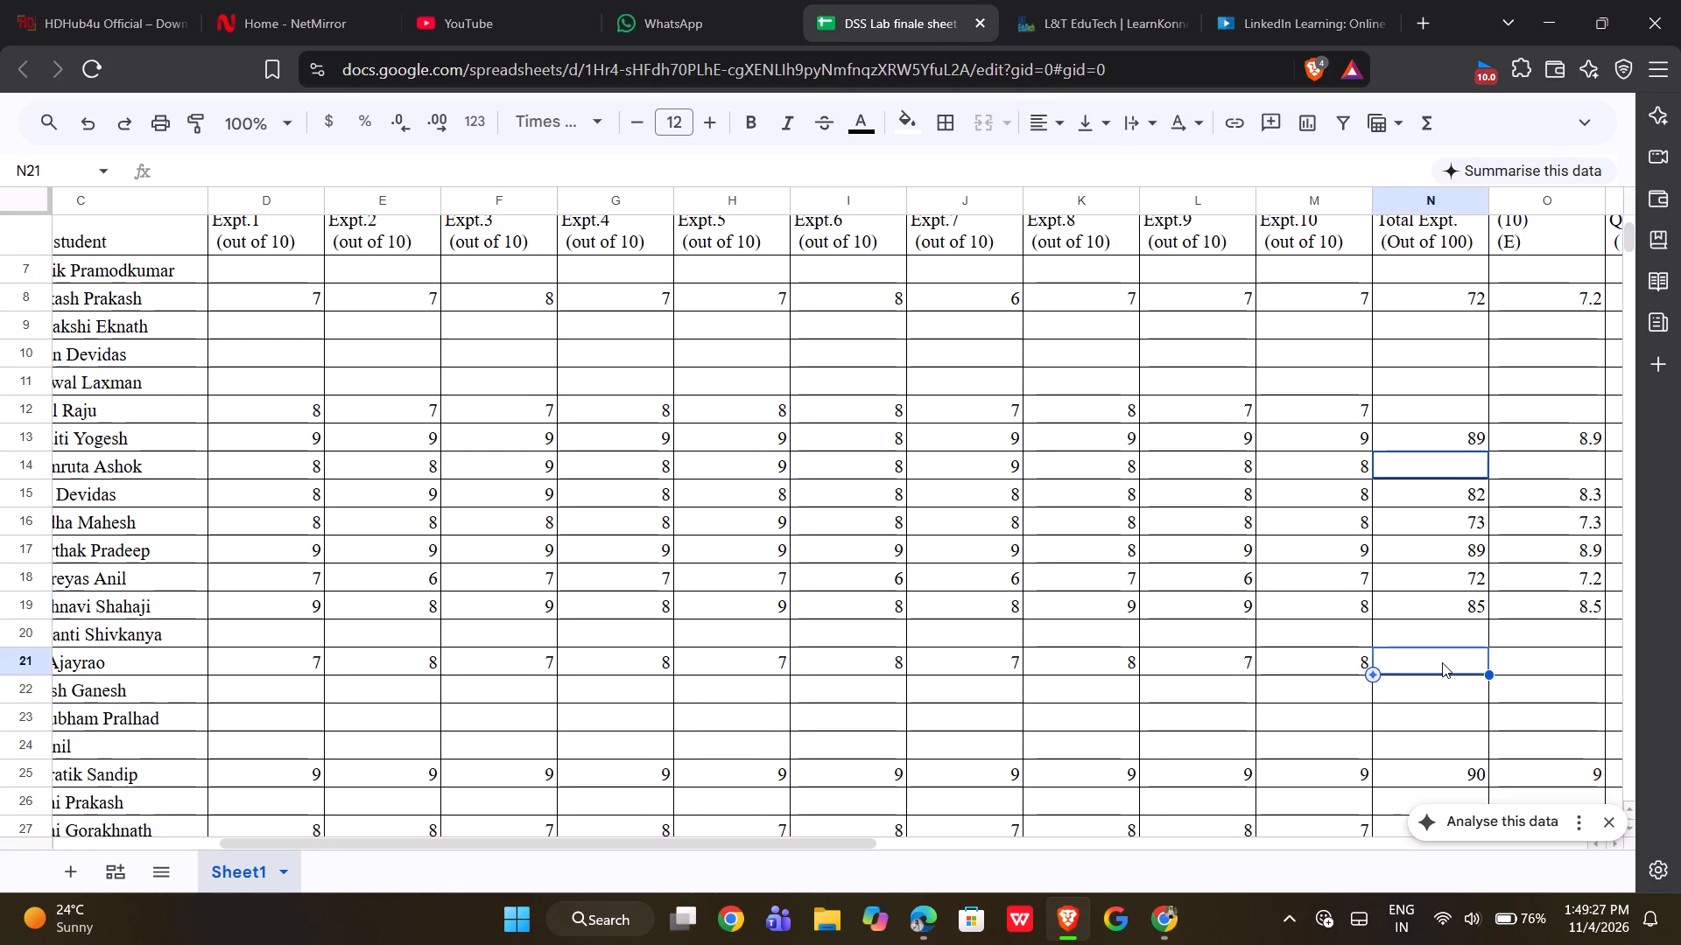
{"action": "type", "text": "75"}
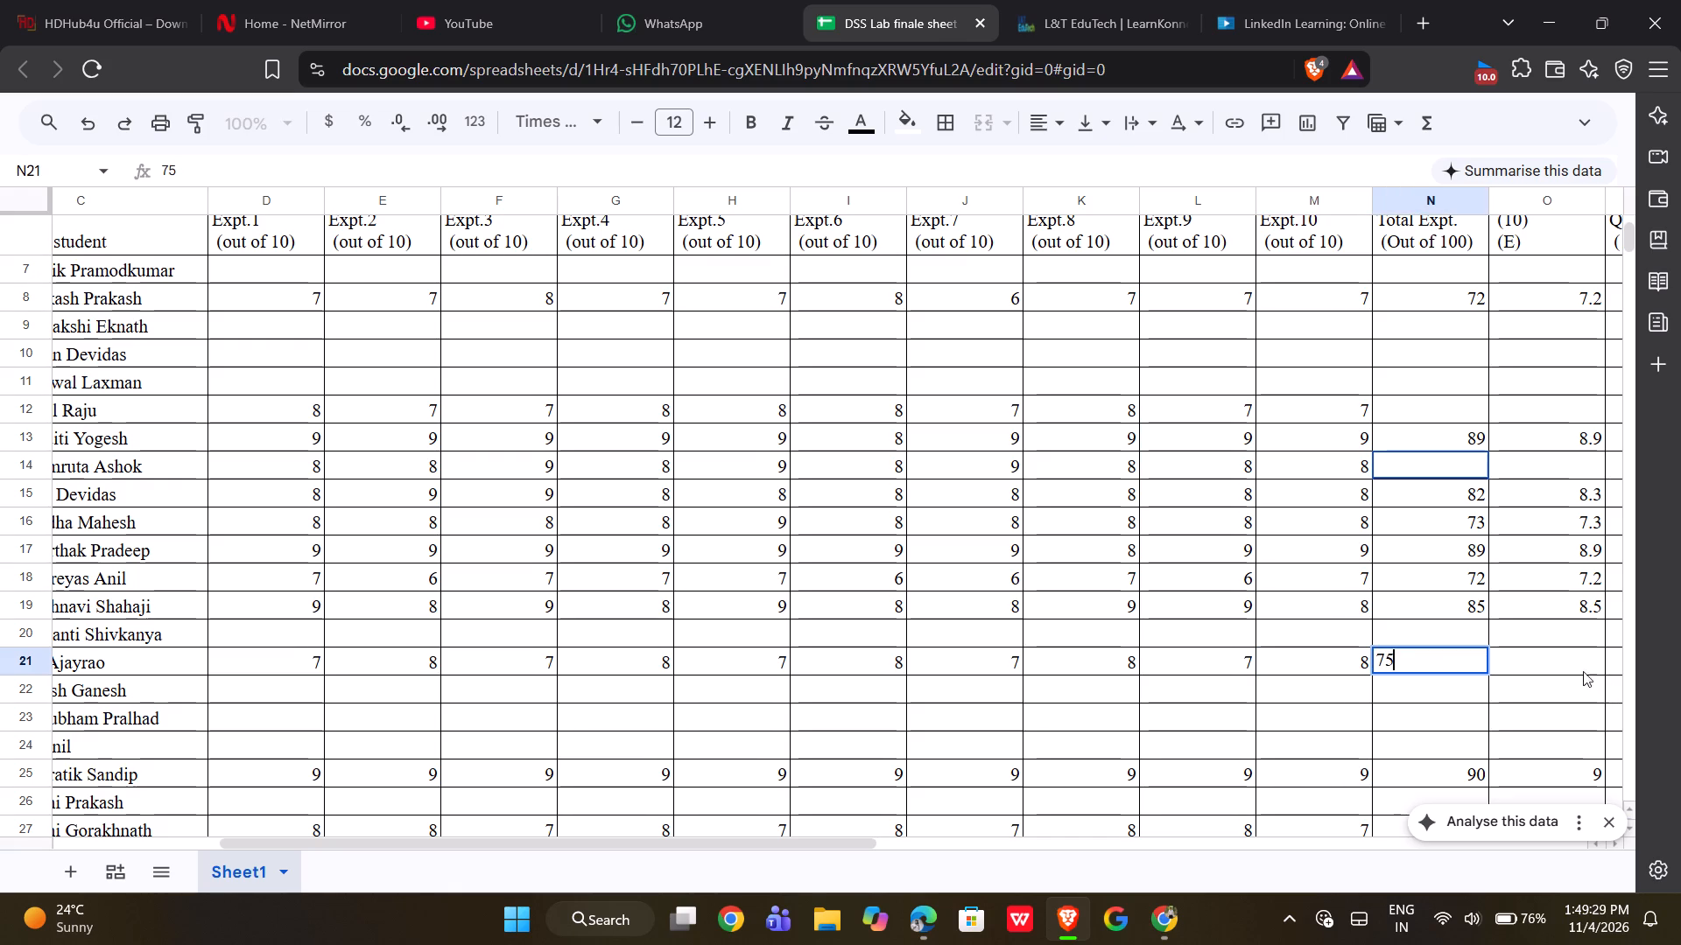
Enter 7.5 as the Scaled (10) (E) mark for the student in row 21.
{"action": "left_click", "coordinate": [1569, 663]}
{"action": "scroll", "coordinate": [1569, 663], "scroll_direction": "left", "scroll_amount": 2}
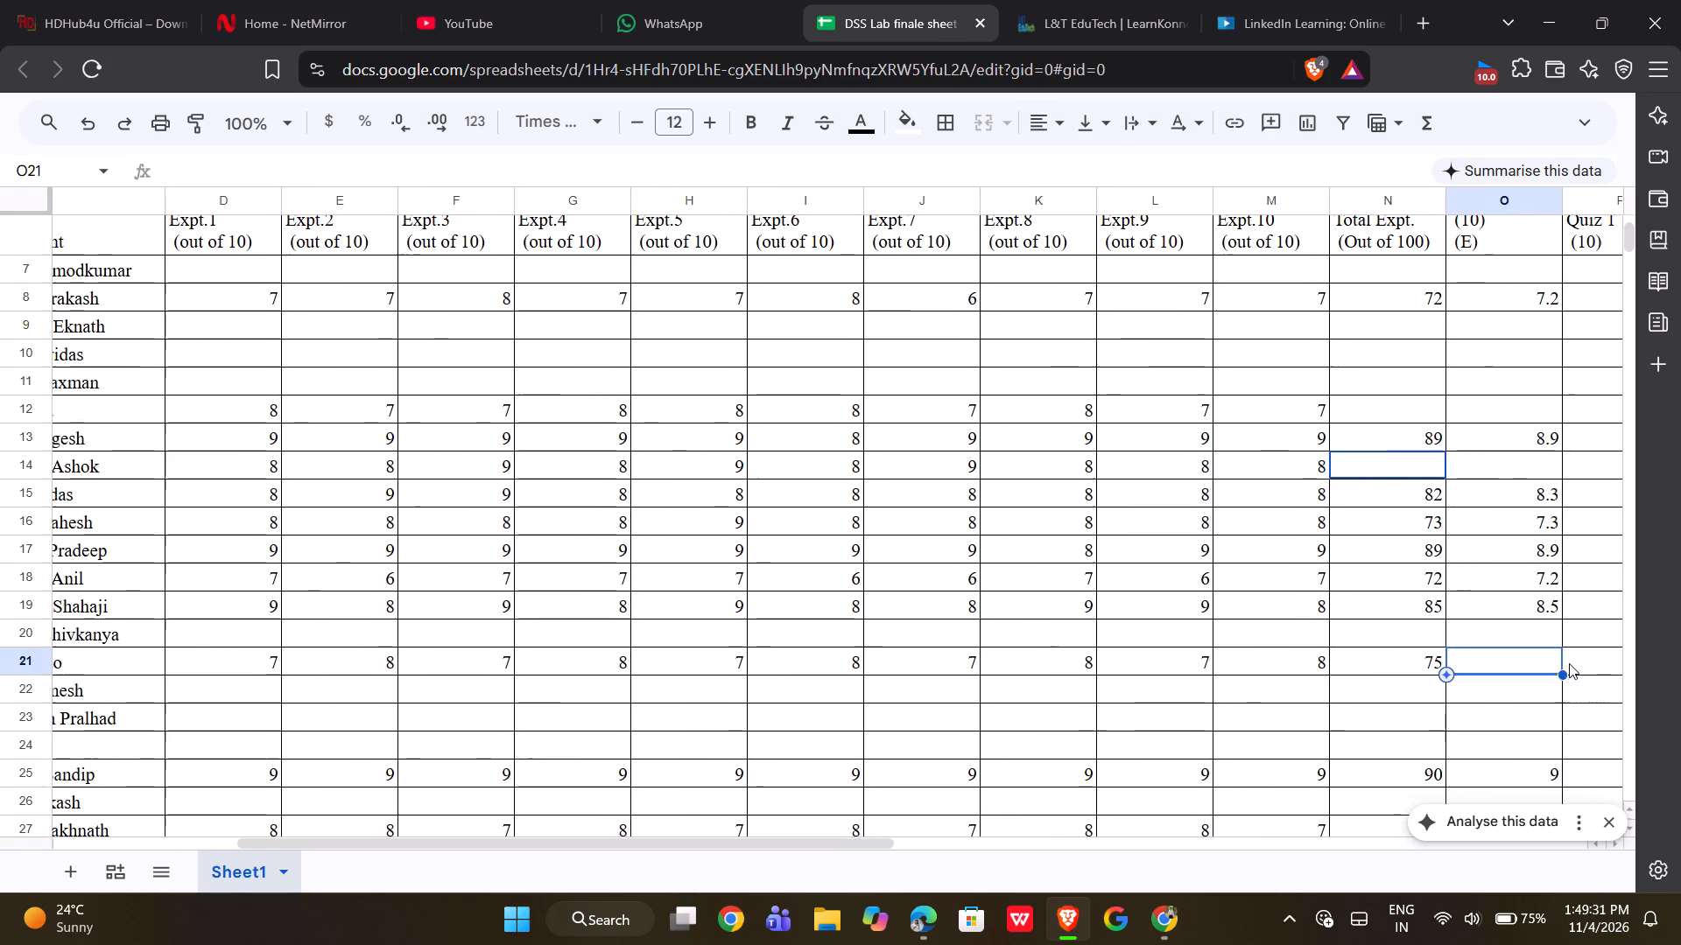
{"action": "scroll", "coordinate": [1569, 663], "scroll_direction": "left", "scroll_amount": 2}
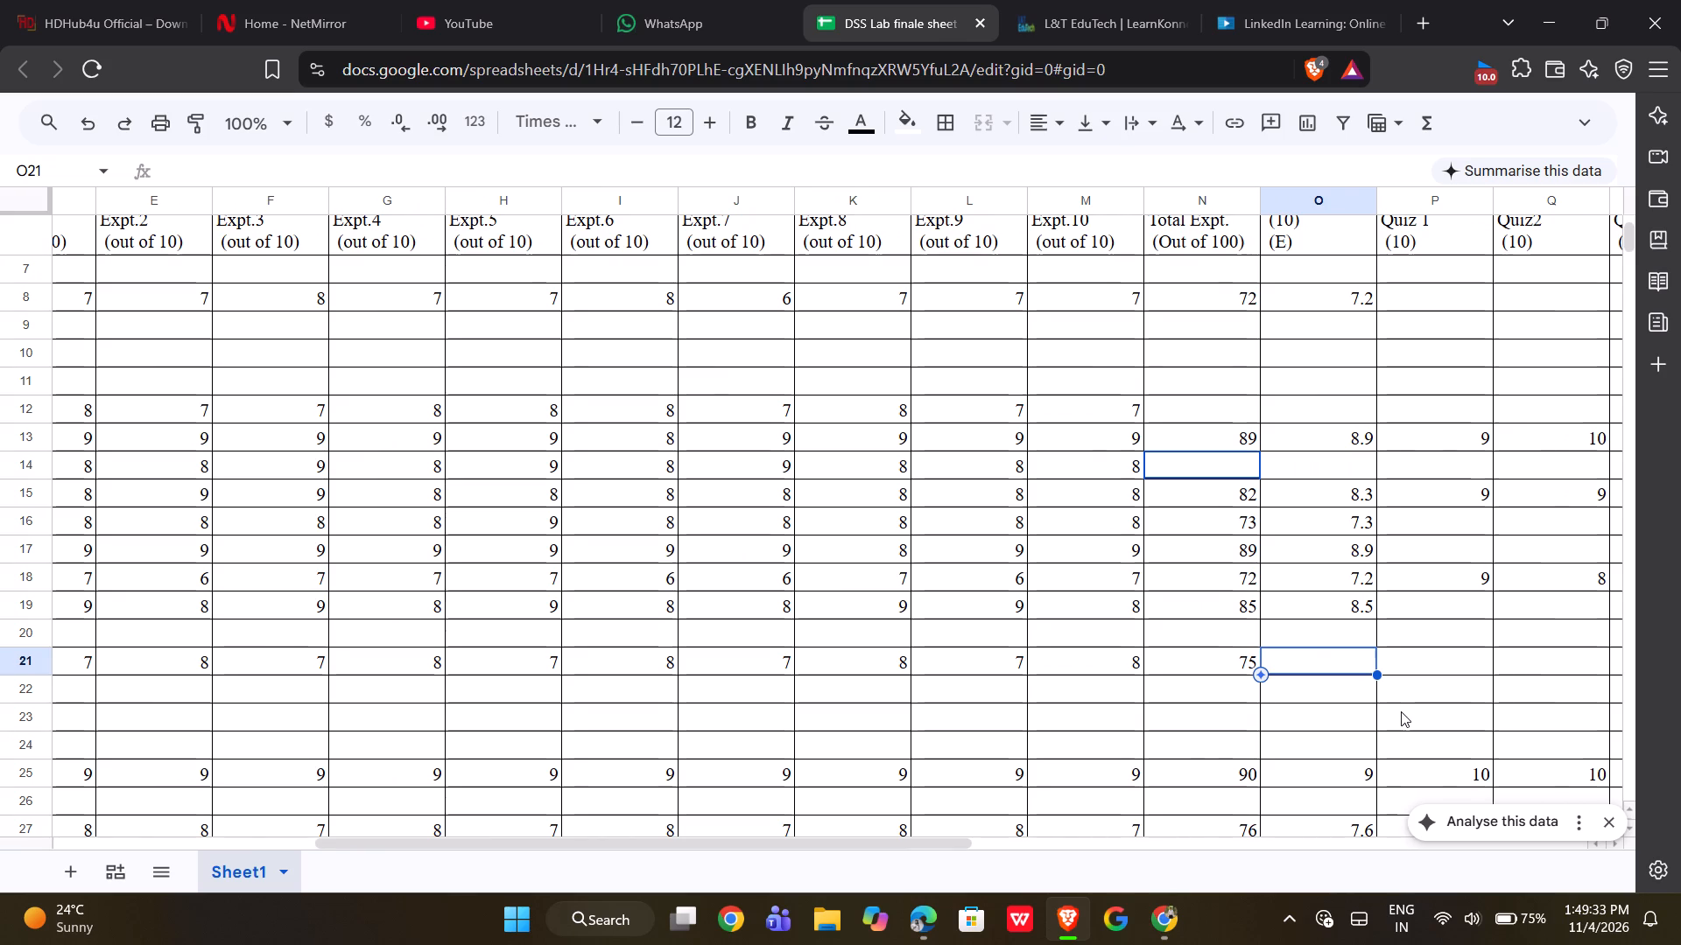
{"action": "type", "text": "7.35"}
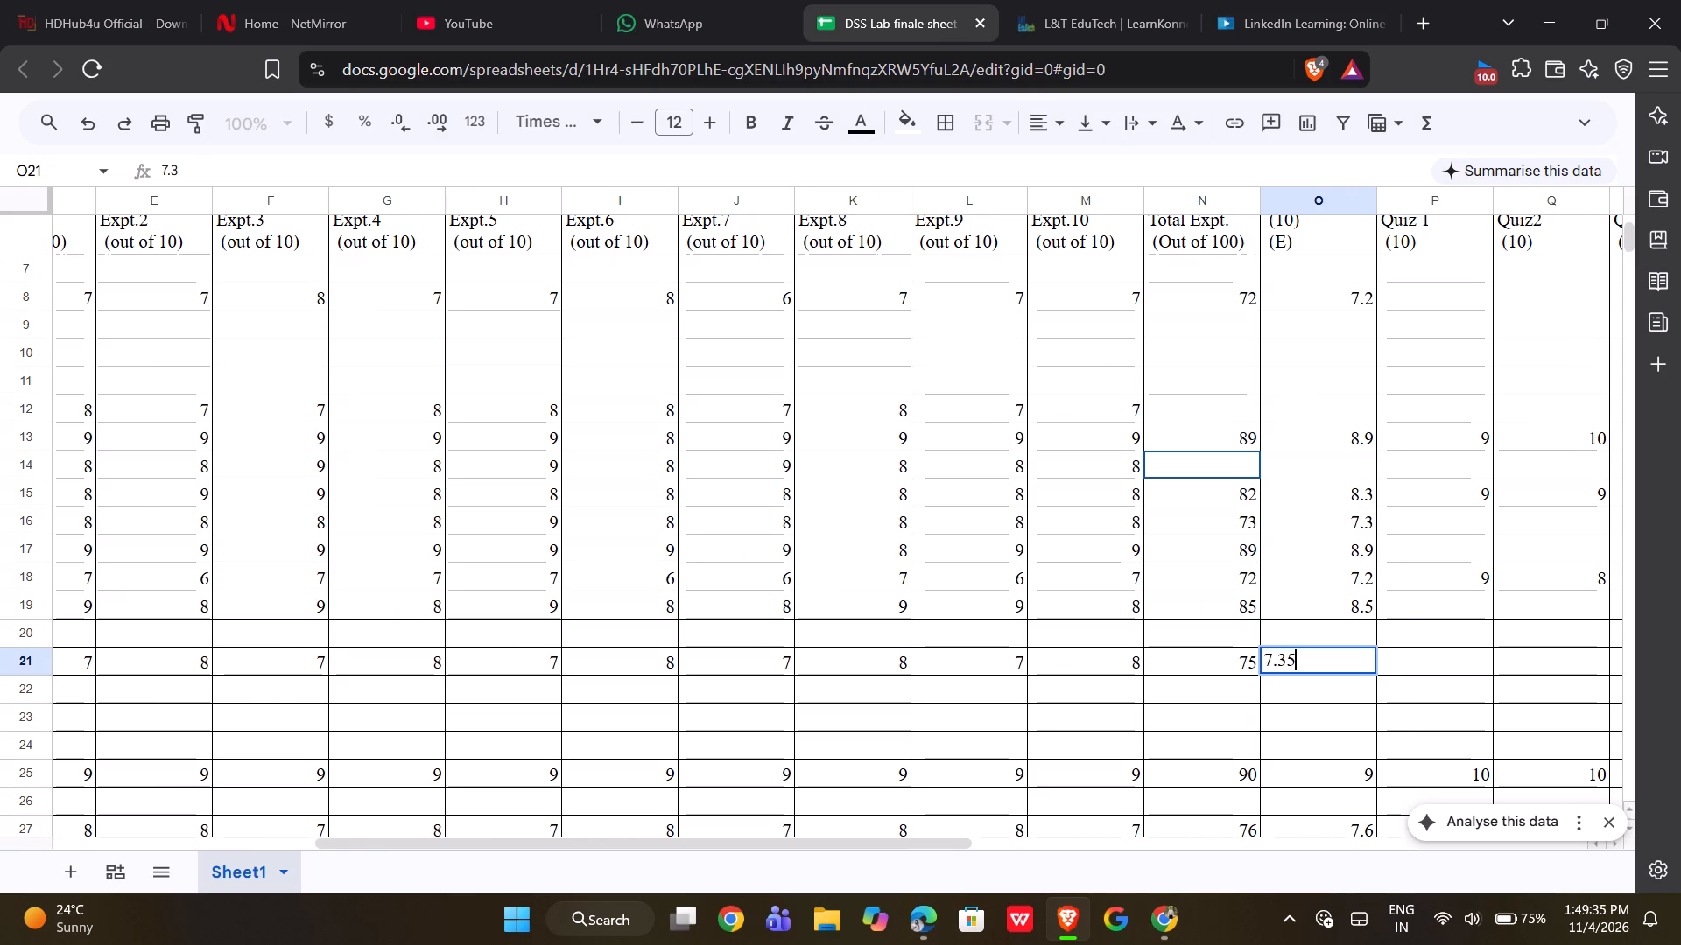
{"action": "key", "text": "BackSpace"}
{"action": "key", "text": "BackSpace"}
{"action": "key", "text": "5"}
{"action": "left_click", "coordinate": [1413, 653]}
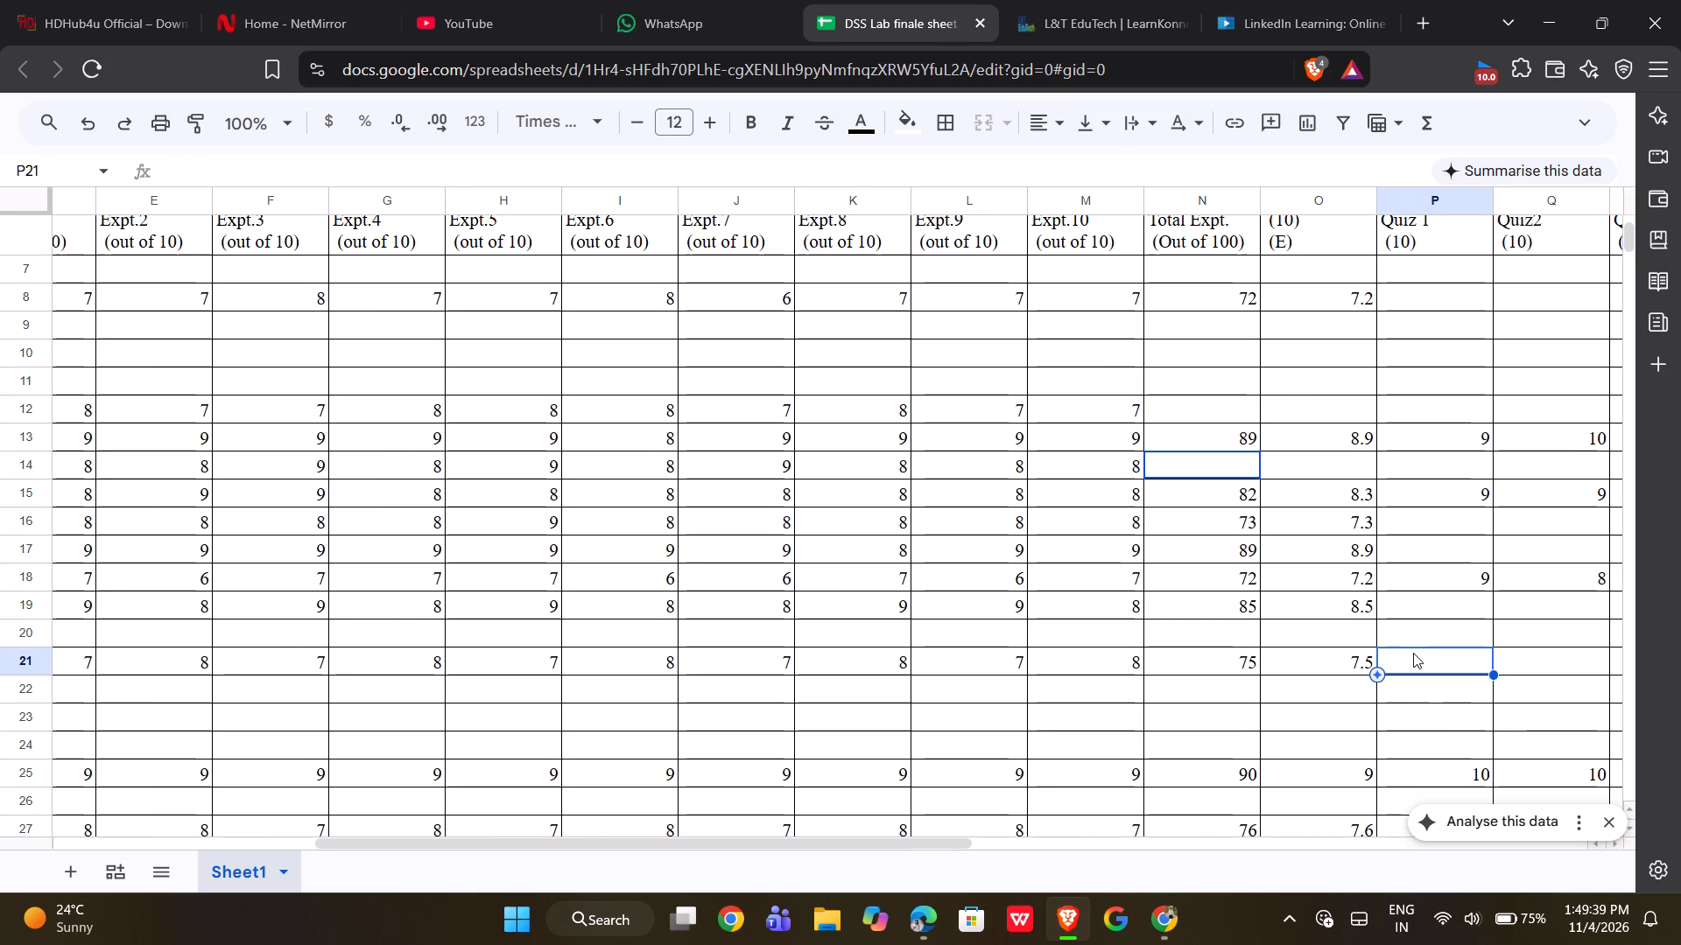
Review the student names and the experiment, quiz and assignment columns, checking which marks row 21 still needs.
{"action": "scroll", "coordinate": [1254, 660], "scroll_direction": "right", "scroll_amount": 4}
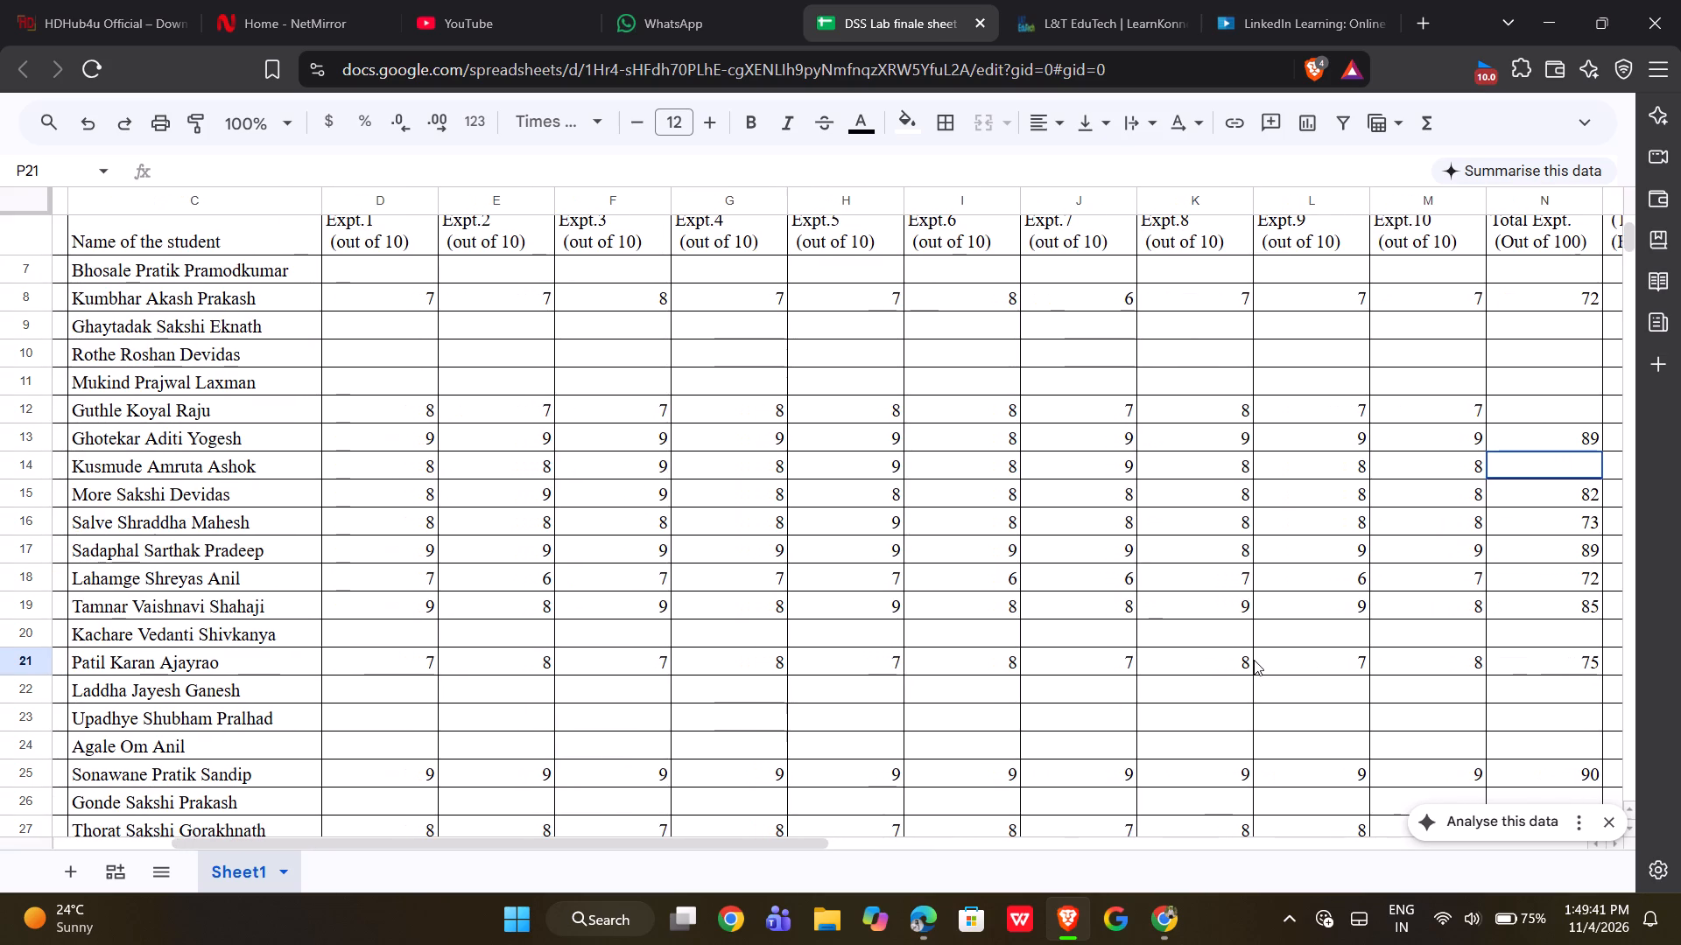
{"action": "scroll", "coordinate": [1254, 660], "scroll_direction": "right", "scroll_amount": 1}
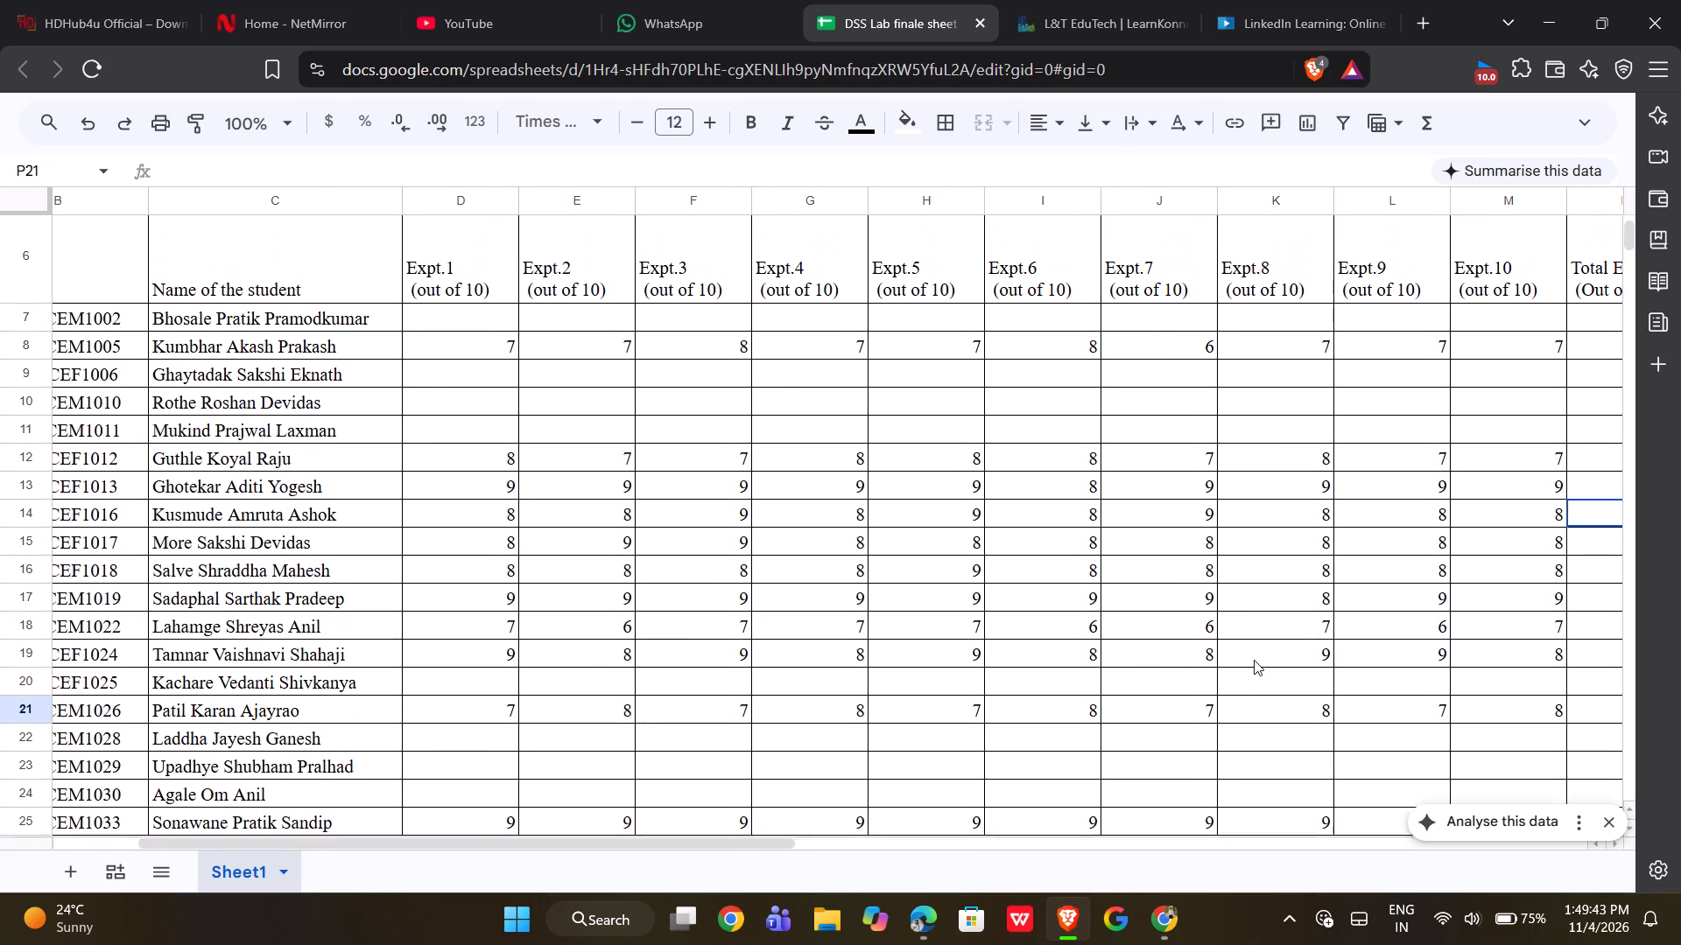
{"action": "scroll", "coordinate": [1254, 660], "scroll_direction": "up", "scroll_amount": 1}
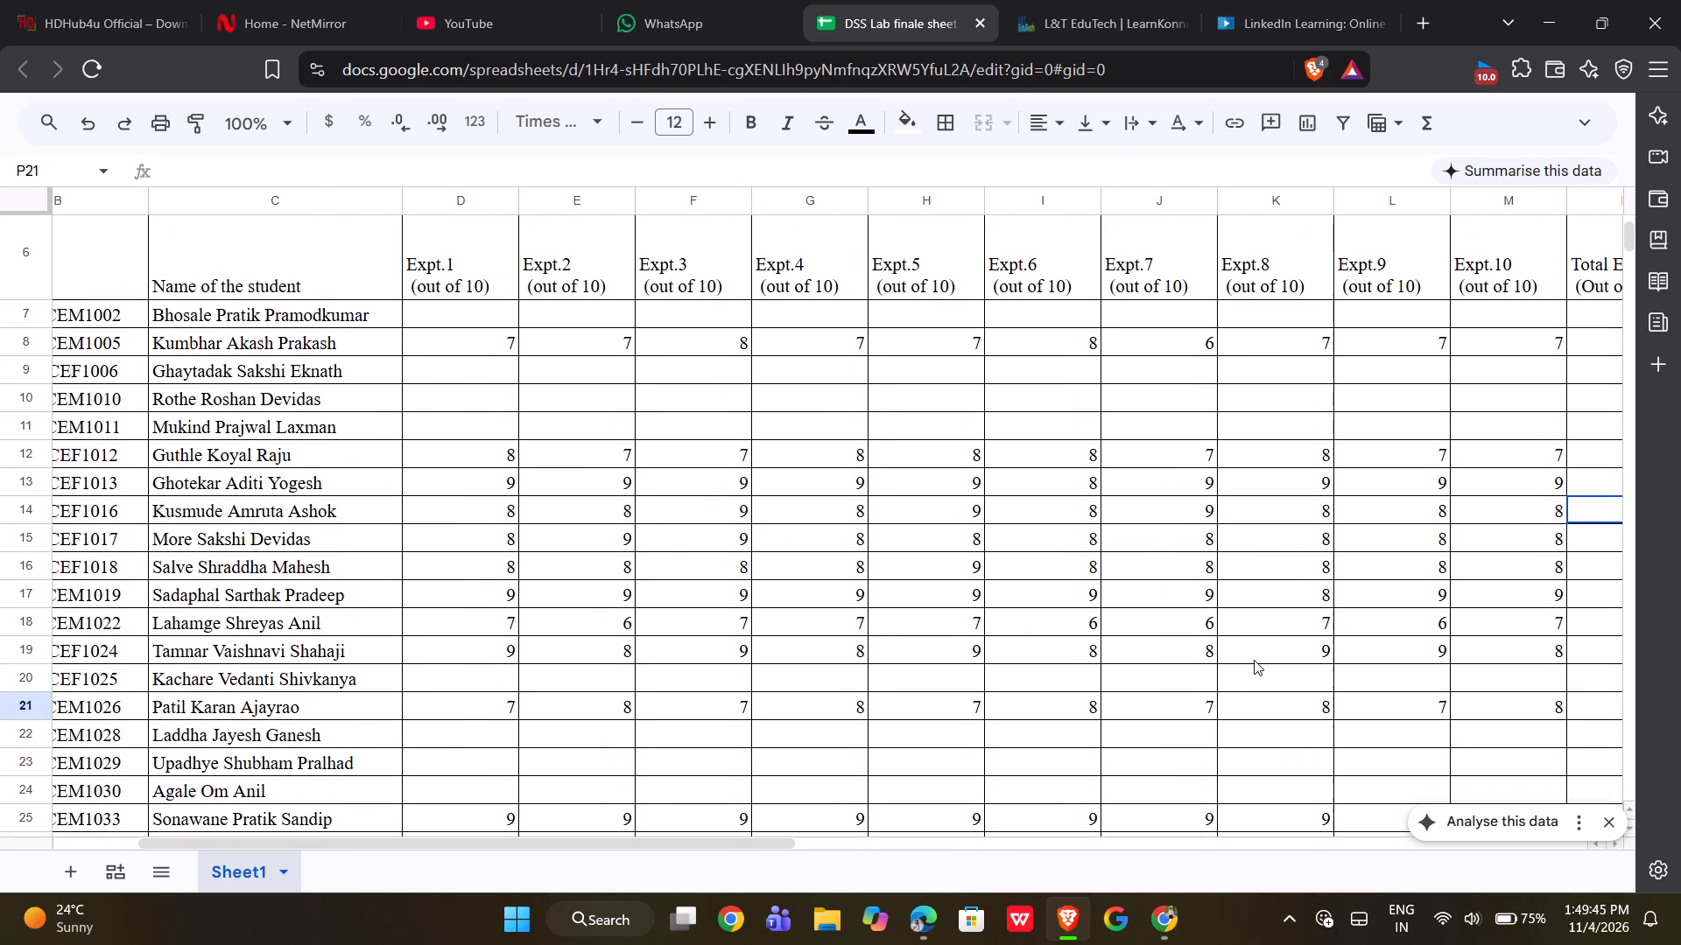
{"action": "scroll", "coordinate": [1254, 660], "scroll_direction": "up", "scroll_amount": 1}
{"action": "scroll", "coordinate": [1254, 660], "scroll_direction": "left", "scroll_amount": 2}
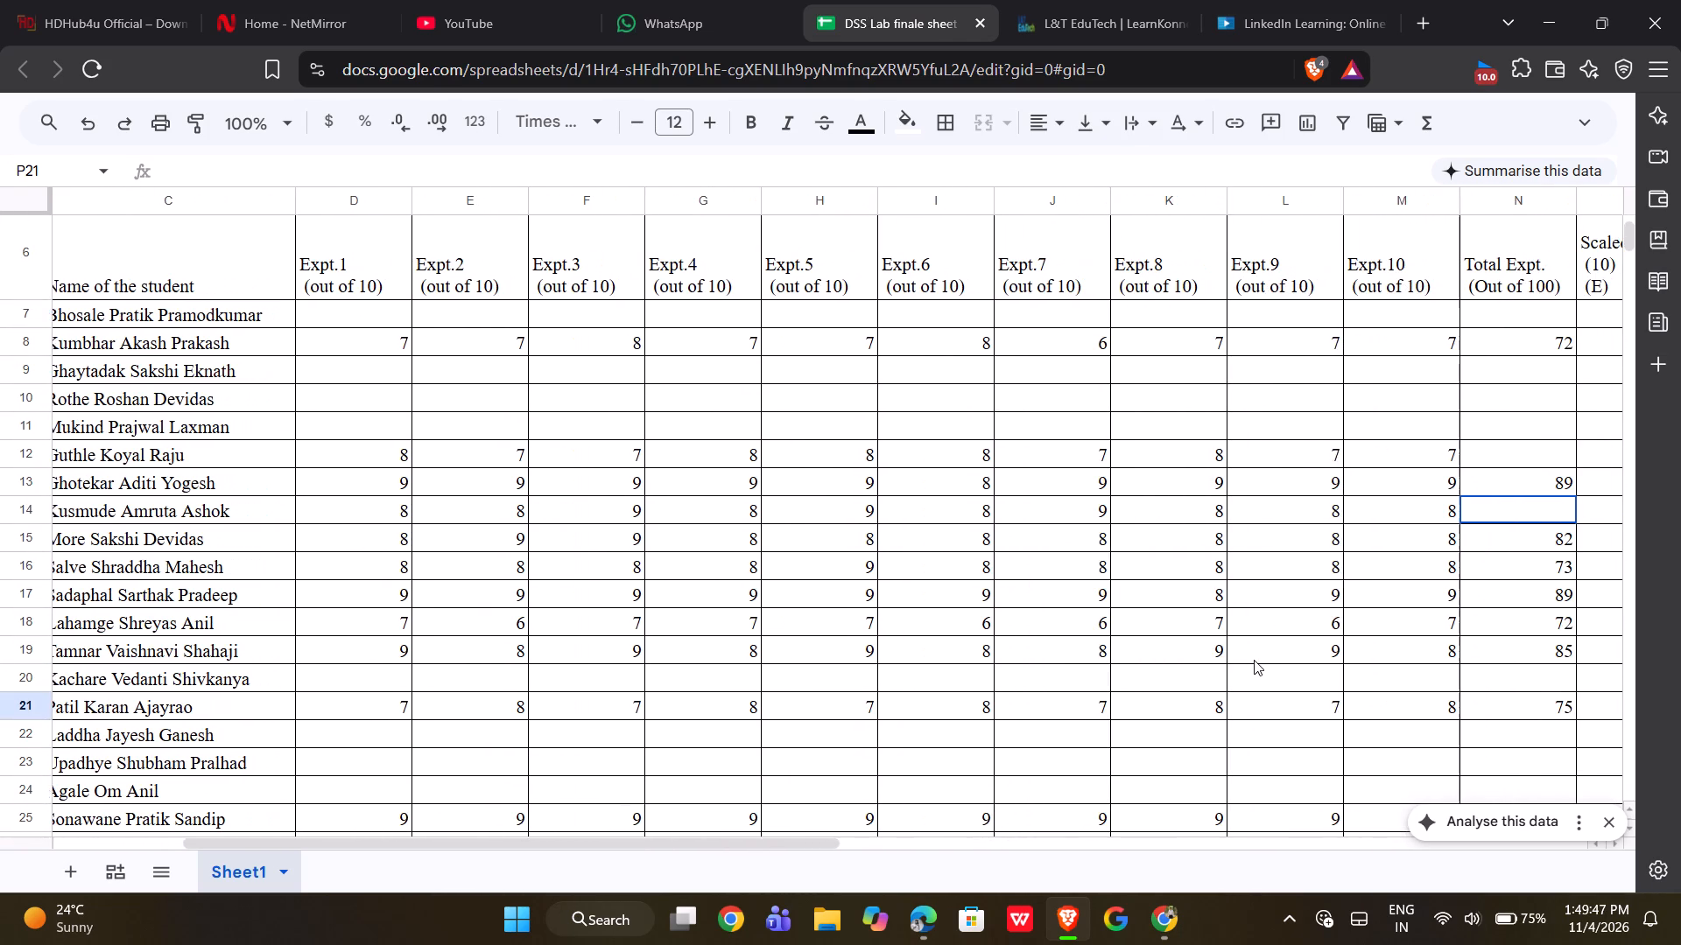
{"action": "scroll", "coordinate": [1254, 660], "scroll_direction": "left", "scroll_amount": 3}
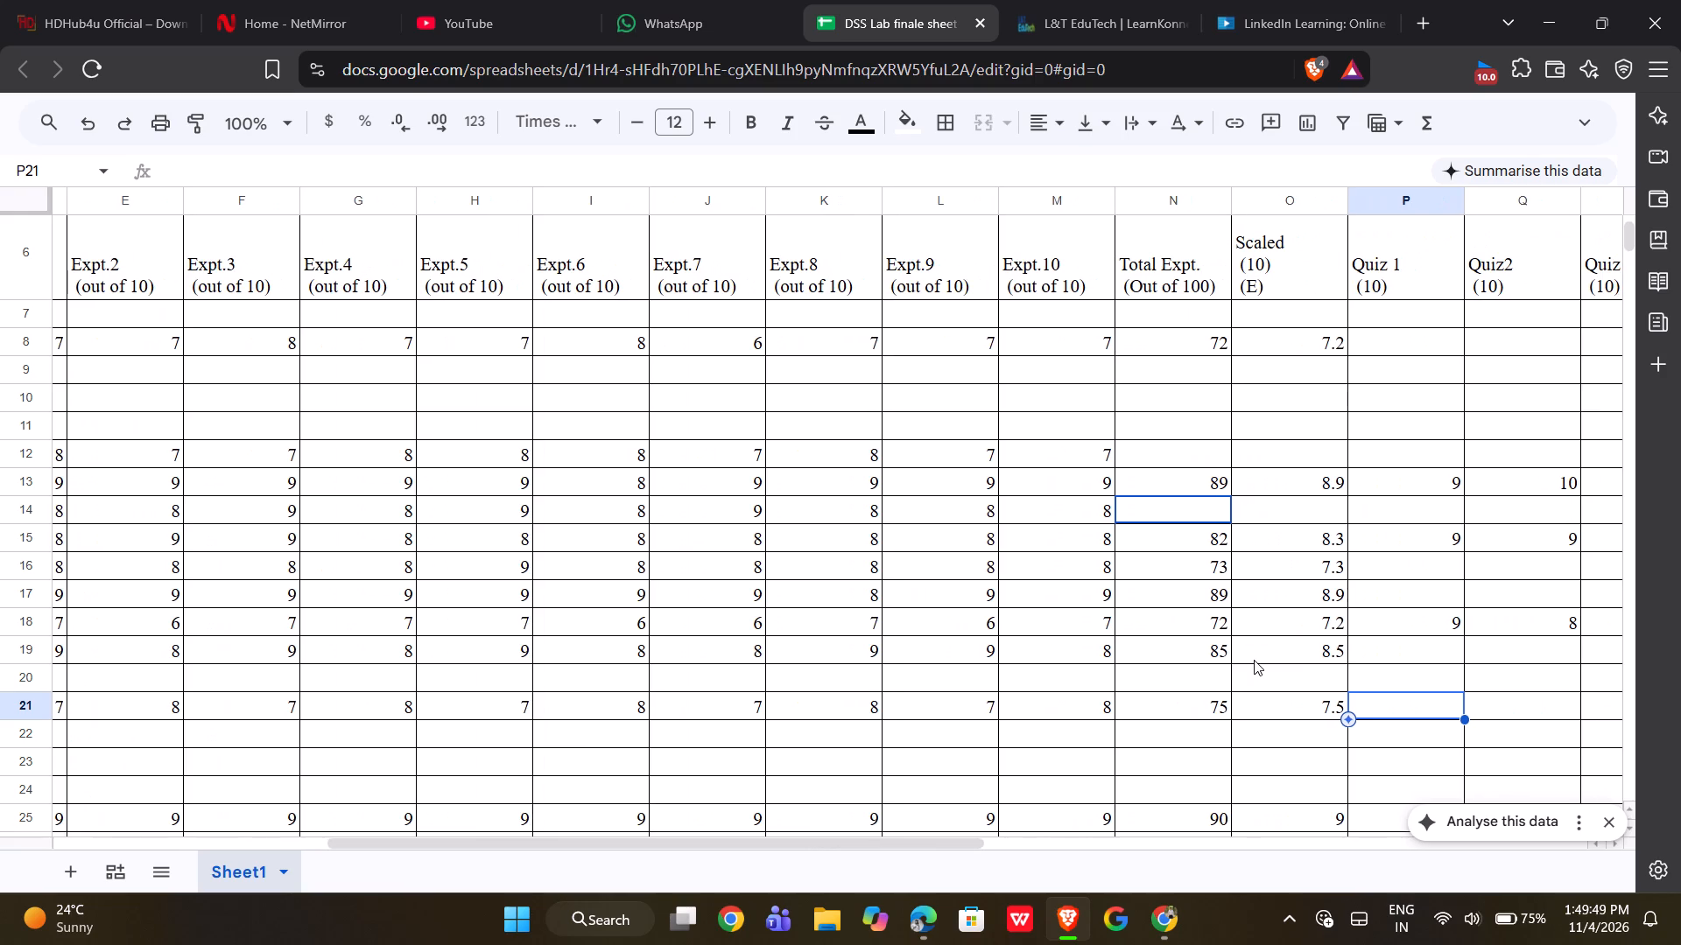
{"action": "scroll", "coordinate": [1254, 660], "scroll_direction": "left", "scroll_amount": 2}
{"action": "scroll", "coordinate": [1254, 660], "scroll_direction": "right", "scroll_amount": 1}
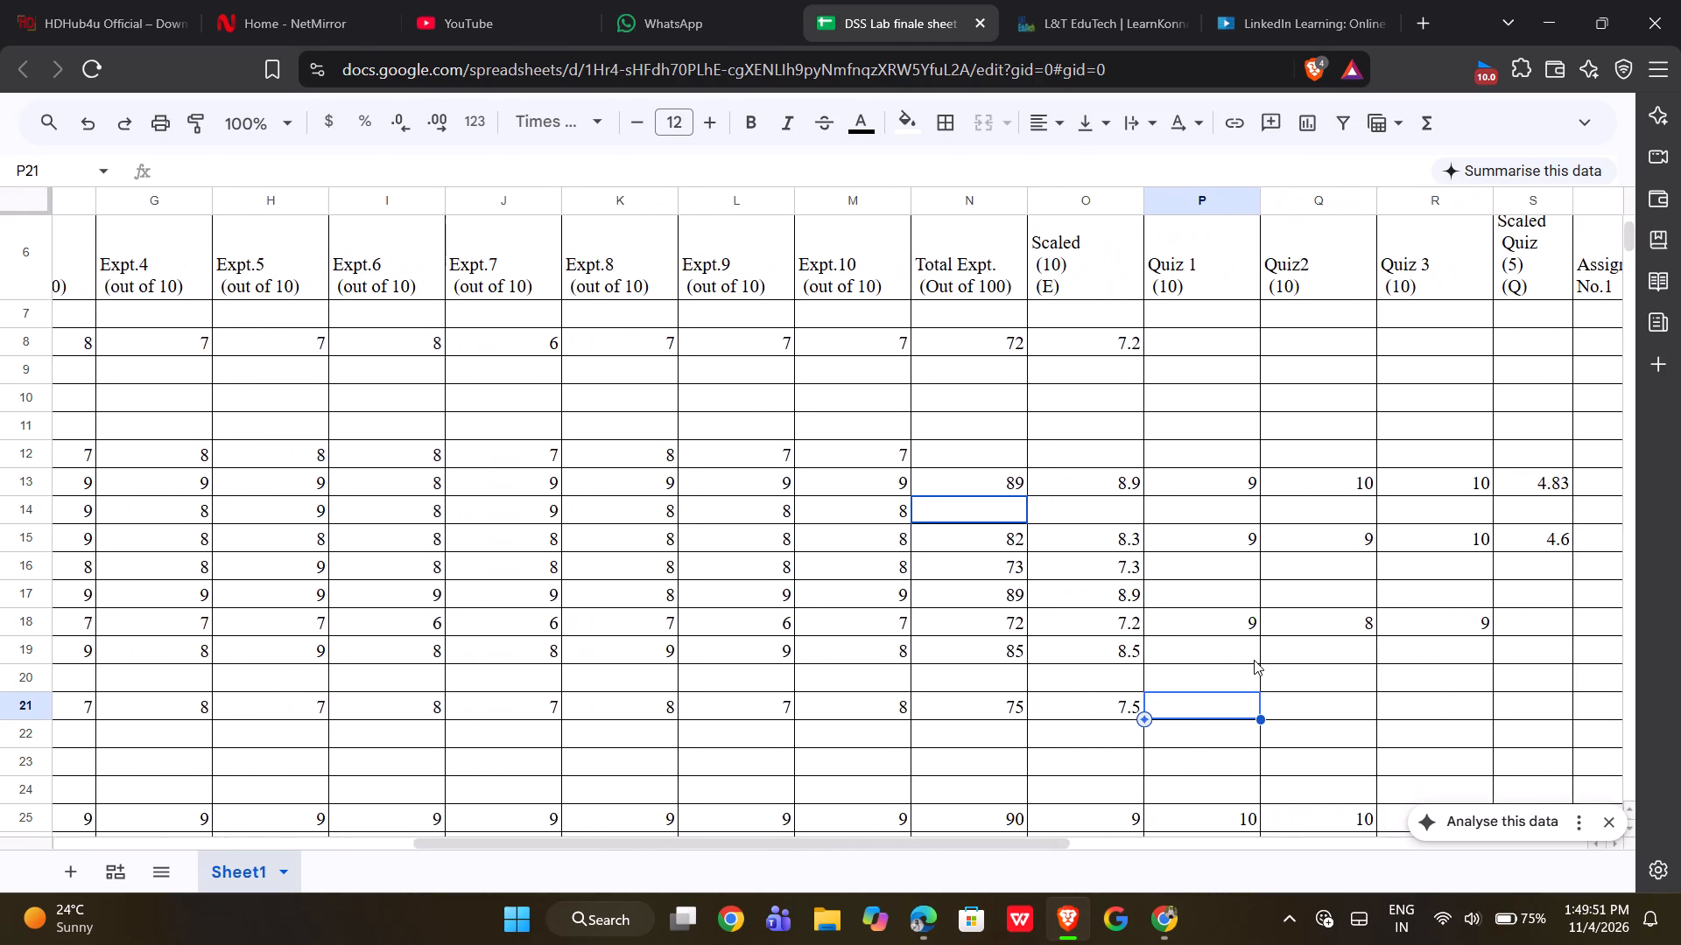
{"action": "scroll", "coordinate": [1254, 660], "scroll_direction": "right", "scroll_amount": 2}
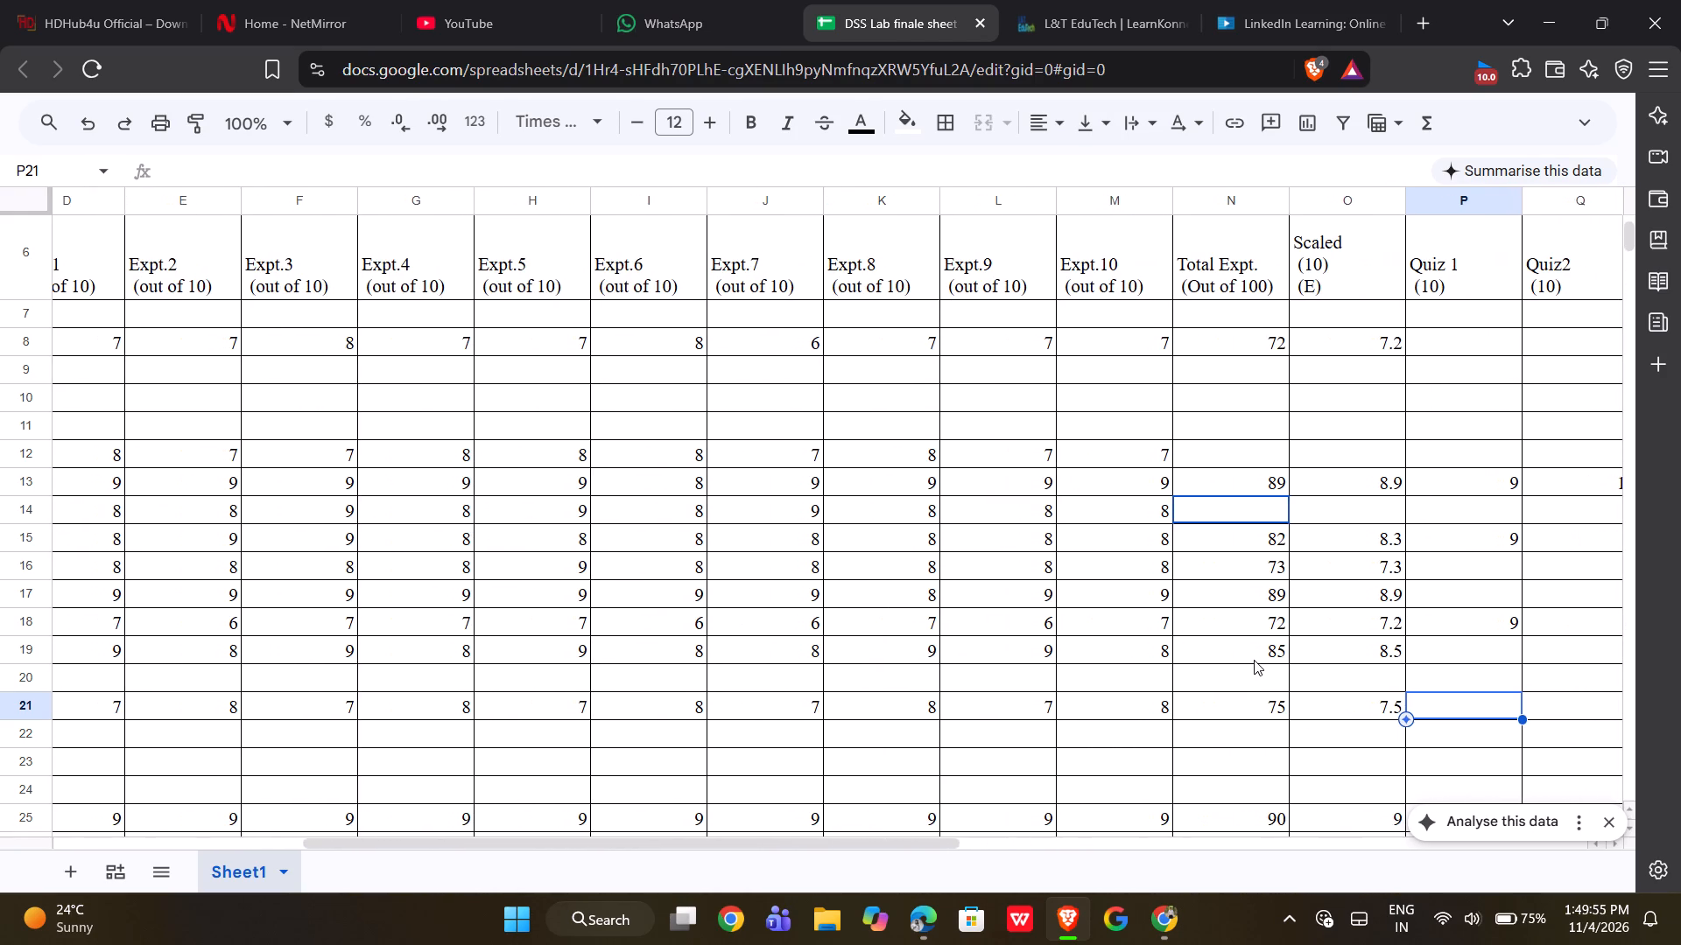
{"action": "scroll", "coordinate": [1254, 660], "scroll_direction": "left", "scroll_amount": 6}
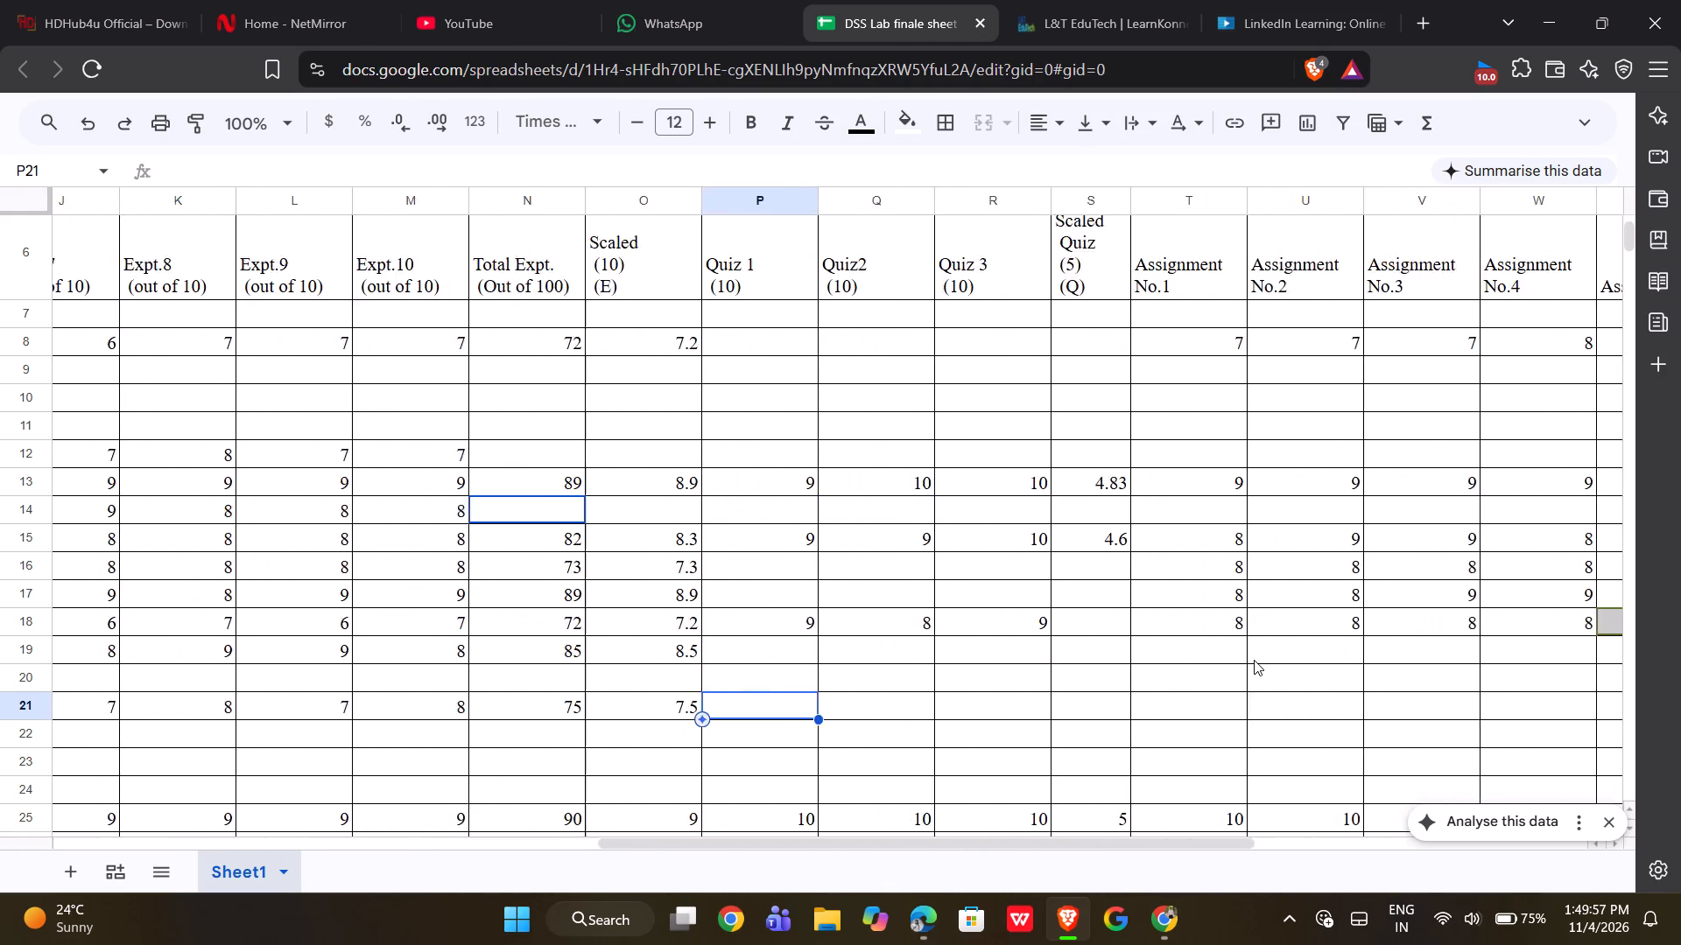
{"action": "scroll", "coordinate": [1254, 660], "scroll_direction": "left", "scroll_amount": 1}
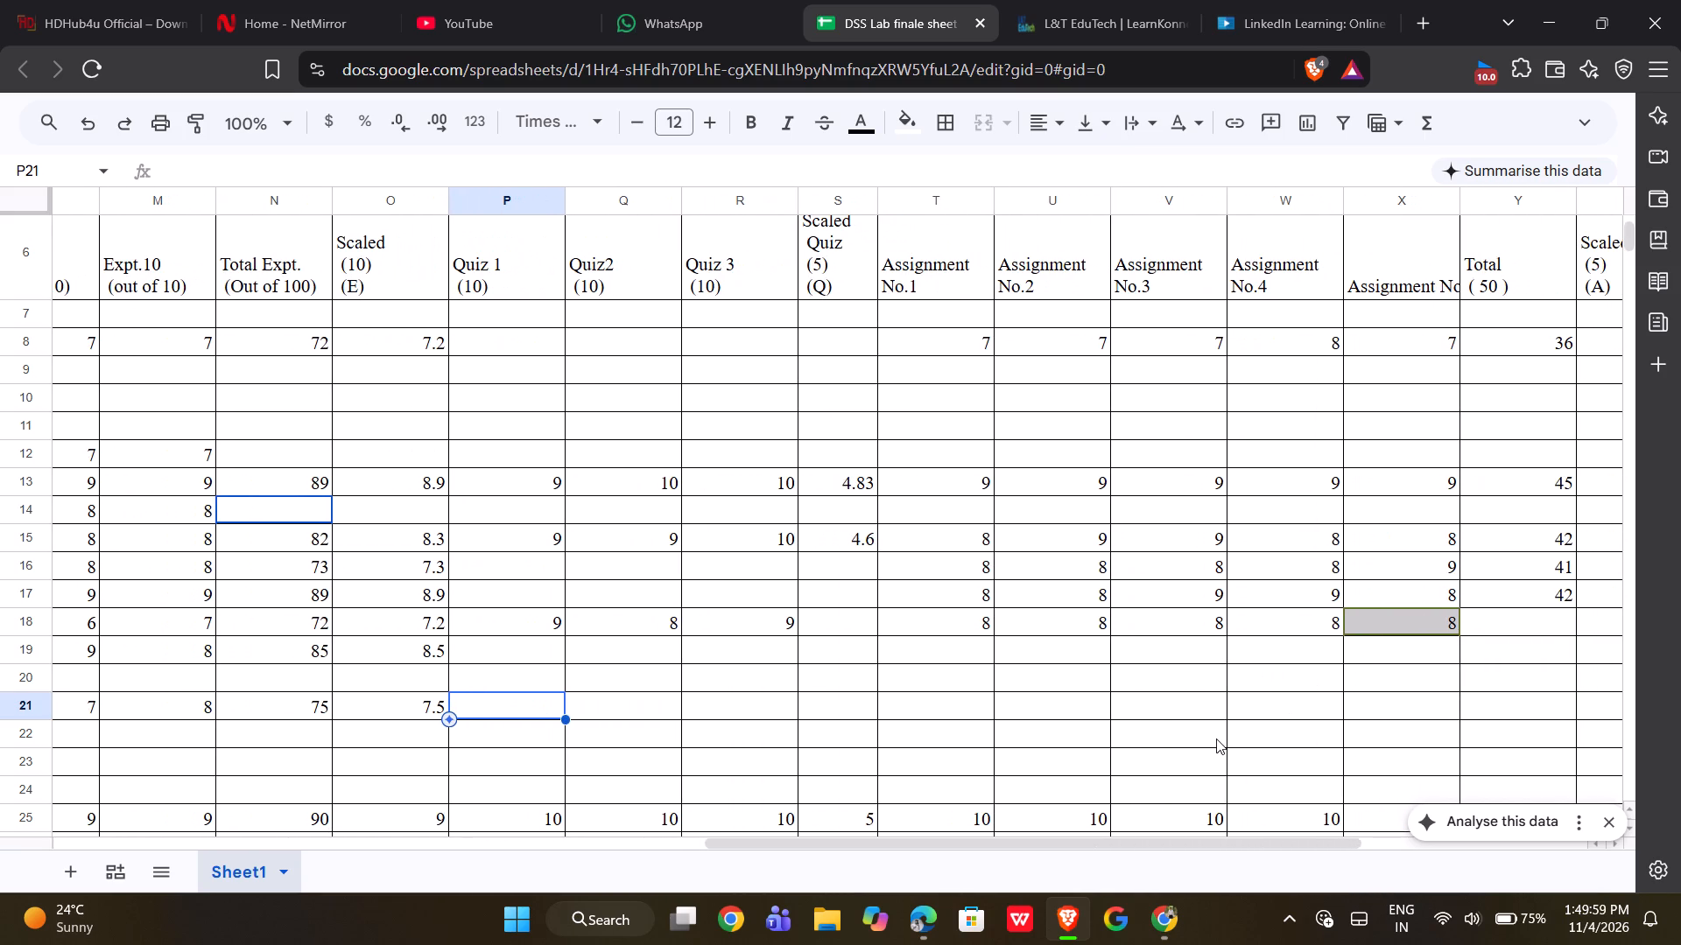
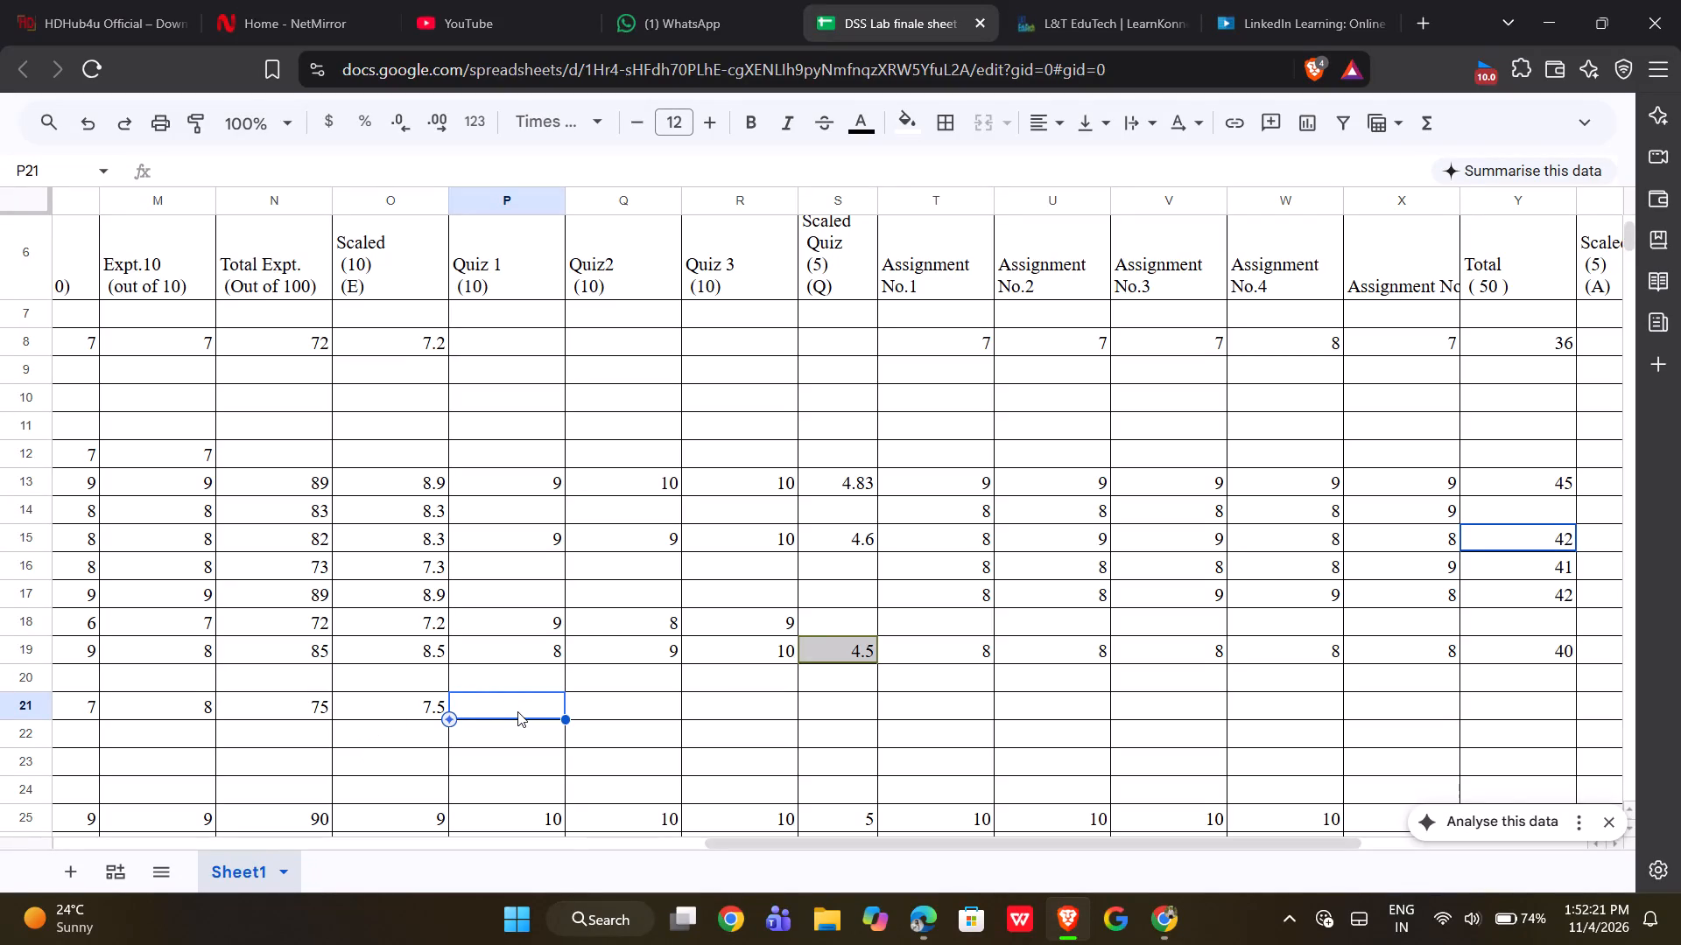
Enter 9, 9 and 10 as the Quiz 1, Quiz2 and Quiz 3 marks for the student in row 21.
{"action": "key", "text": "9"}
{"action": "key", "text": "Return"}
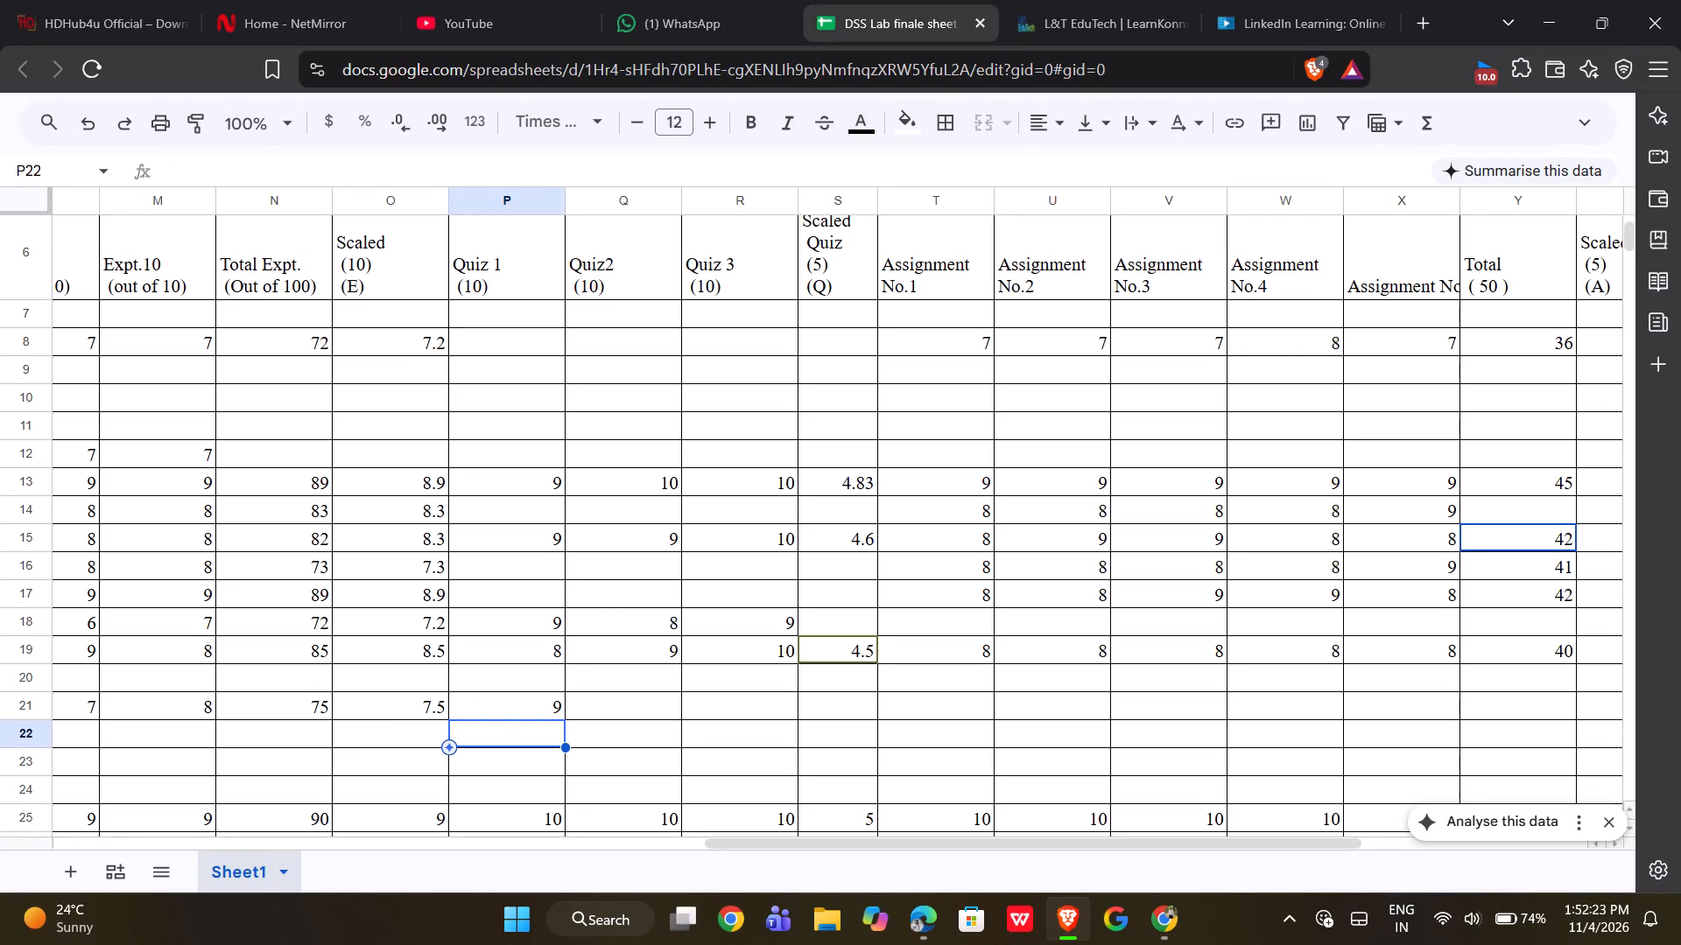
{"action": "key", "text": "Right"}
{"action": "key", "text": "Up"}
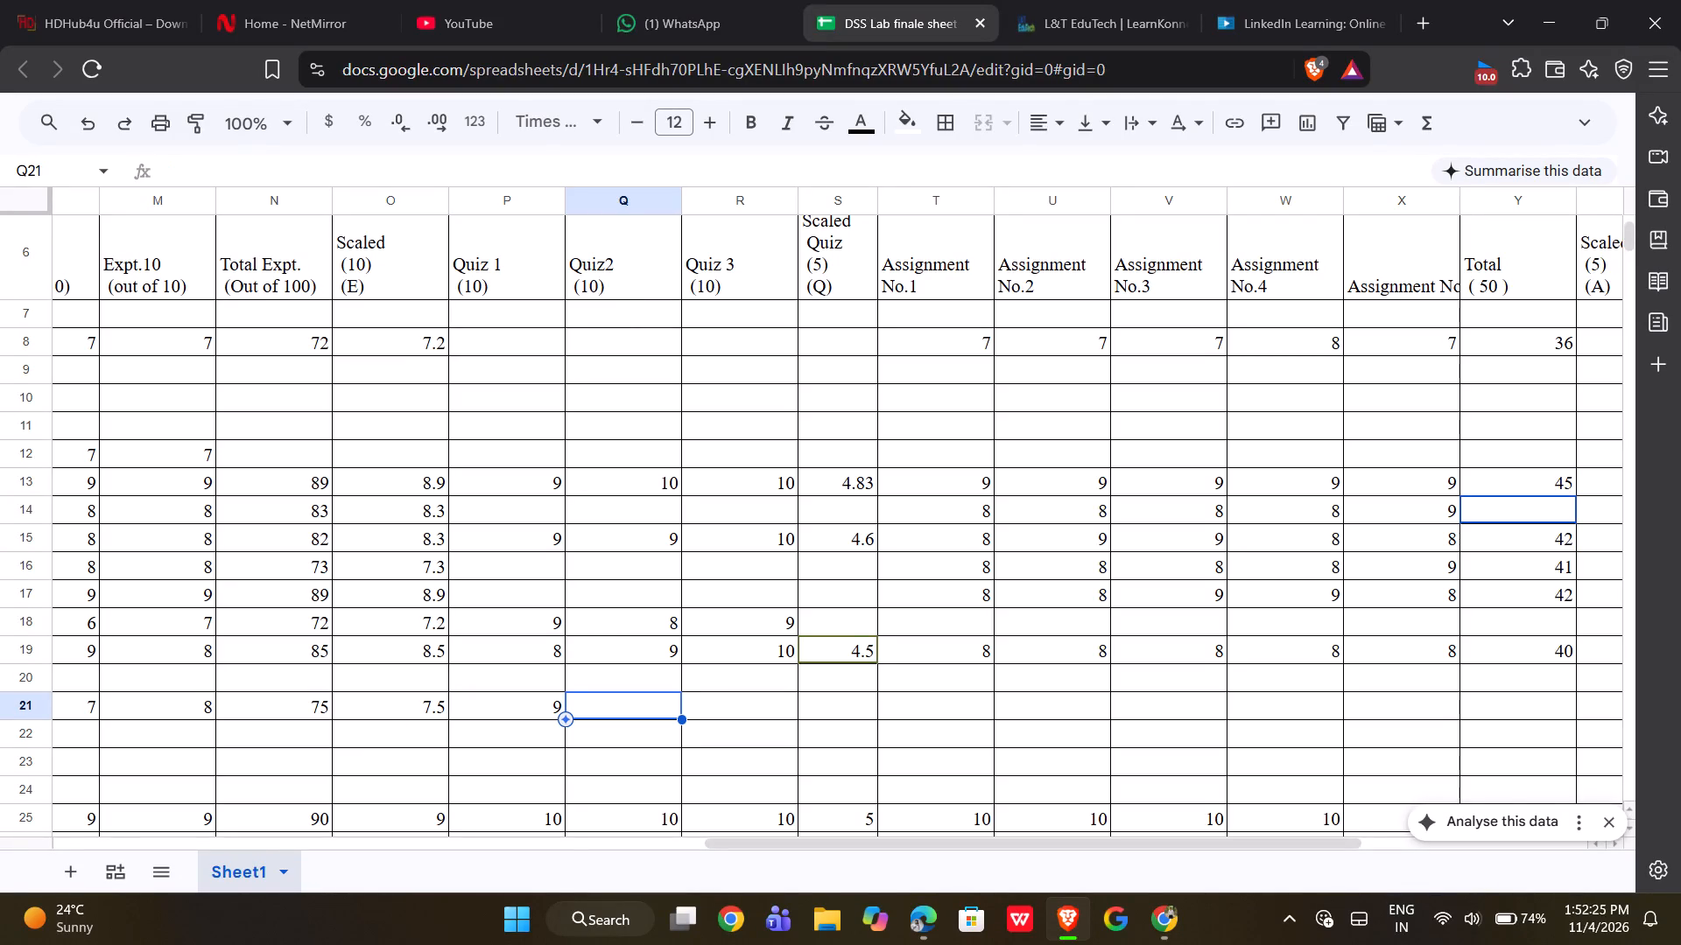
{"action": "key", "text": "9"}
{"action": "key", "text": "Right"}
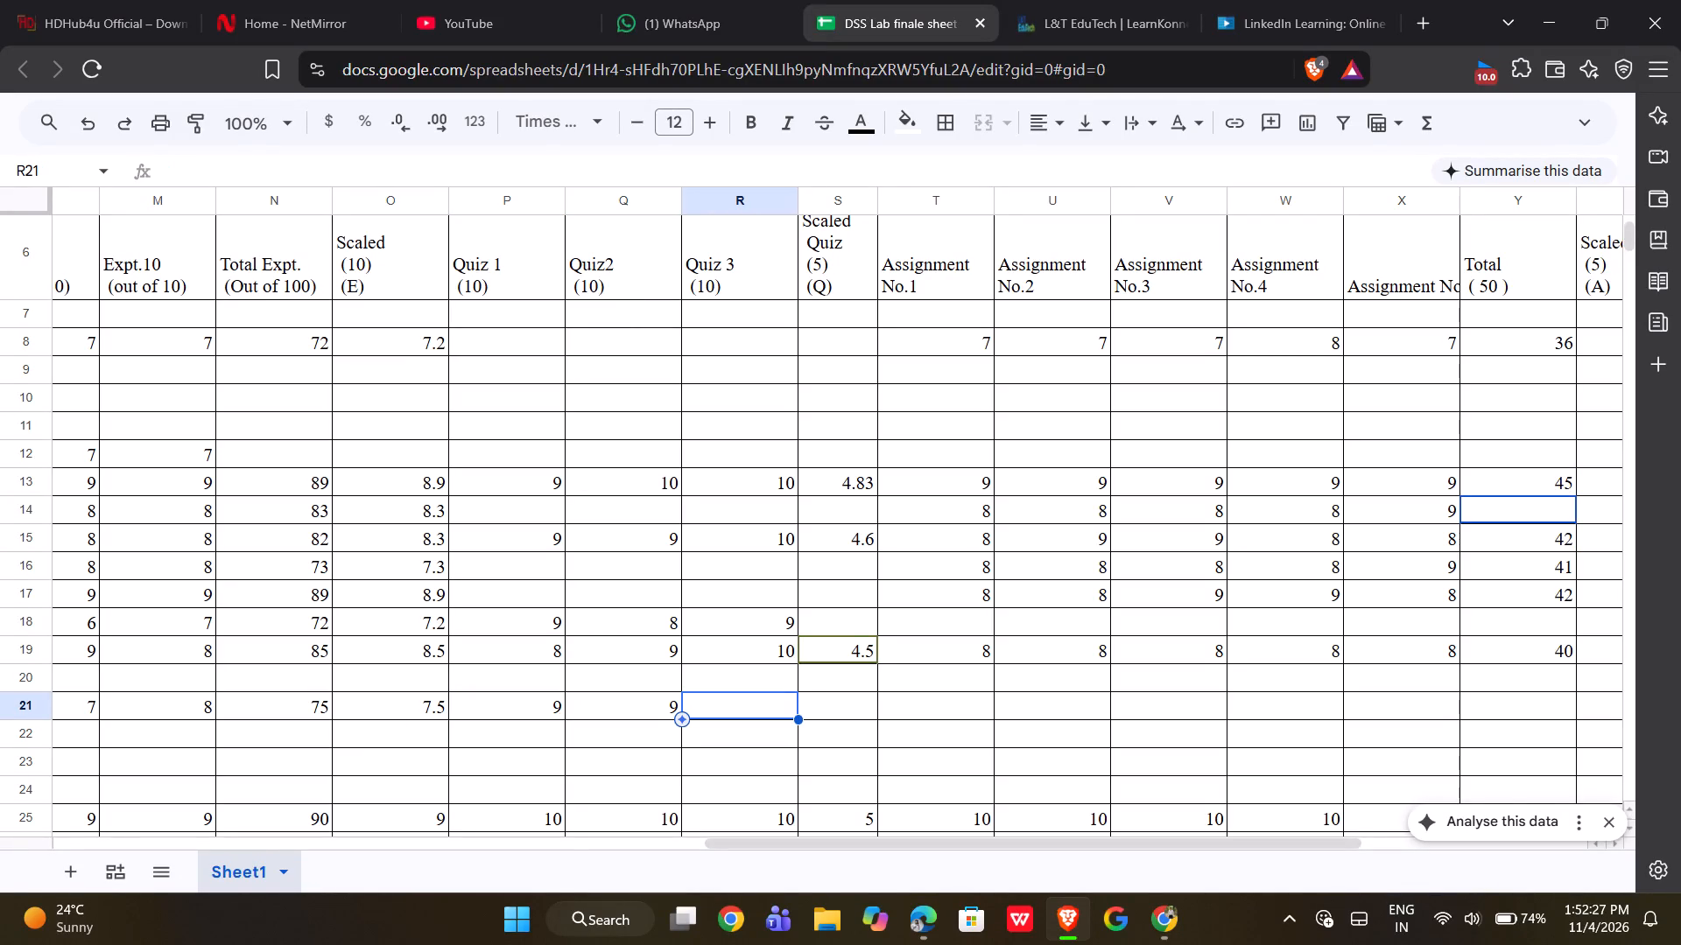
{"action": "type", "text": "10"}
{"action": "key", "text": "Right"}
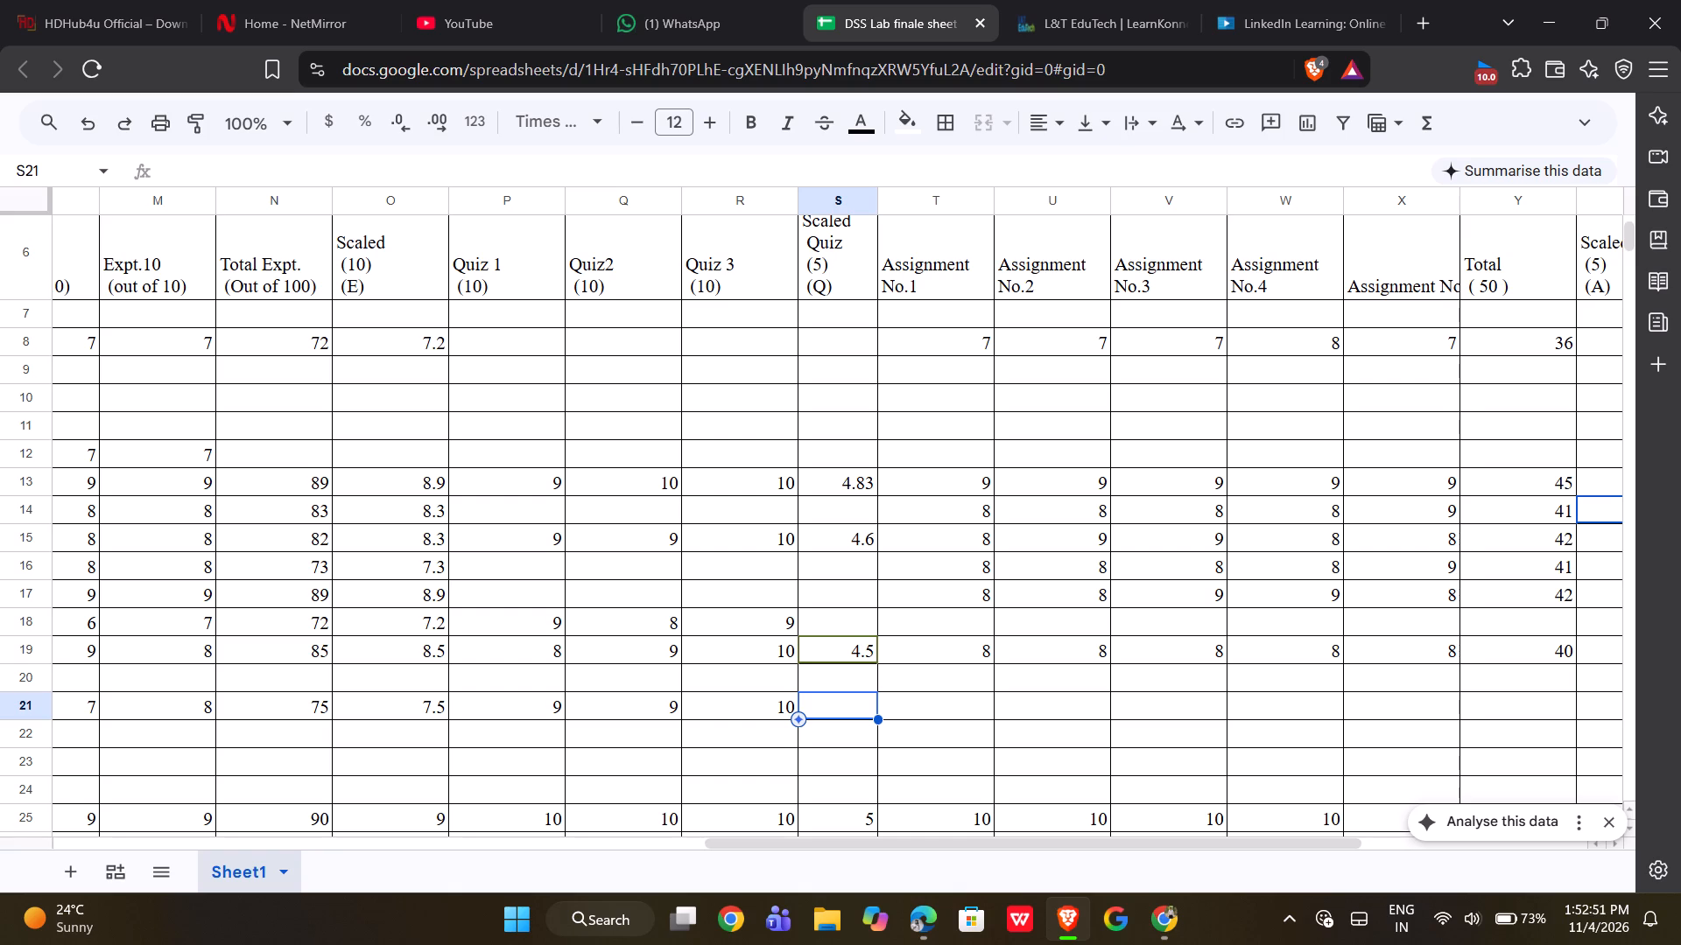
Enter 4.6 as the Scaled Quiz (5) (Q) mark for the student in row 21.
{"action": "type", "text": "4.6"}
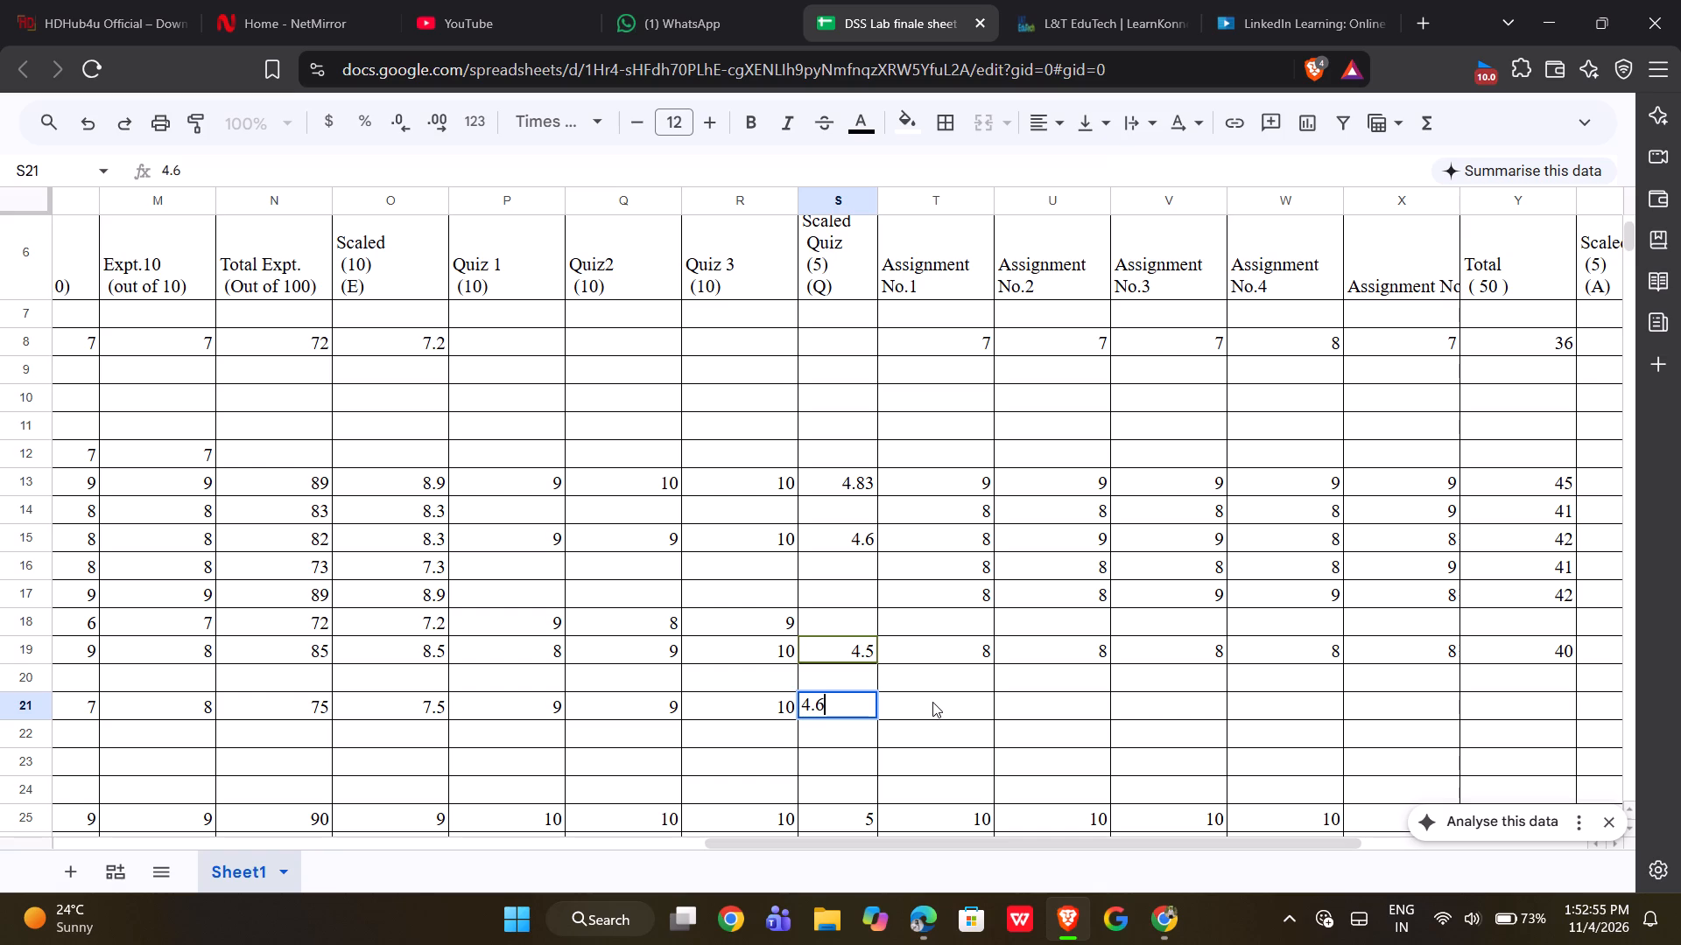
{"action": "left_click", "coordinate": [953, 702]}
Enter 7, 8, 7, 8 and 7 as the five assignment marks for the student in row 21.
{"action": "scroll", "coordinate": [953, 702], "scroll_direction": "left", "scroll_amount": 2}
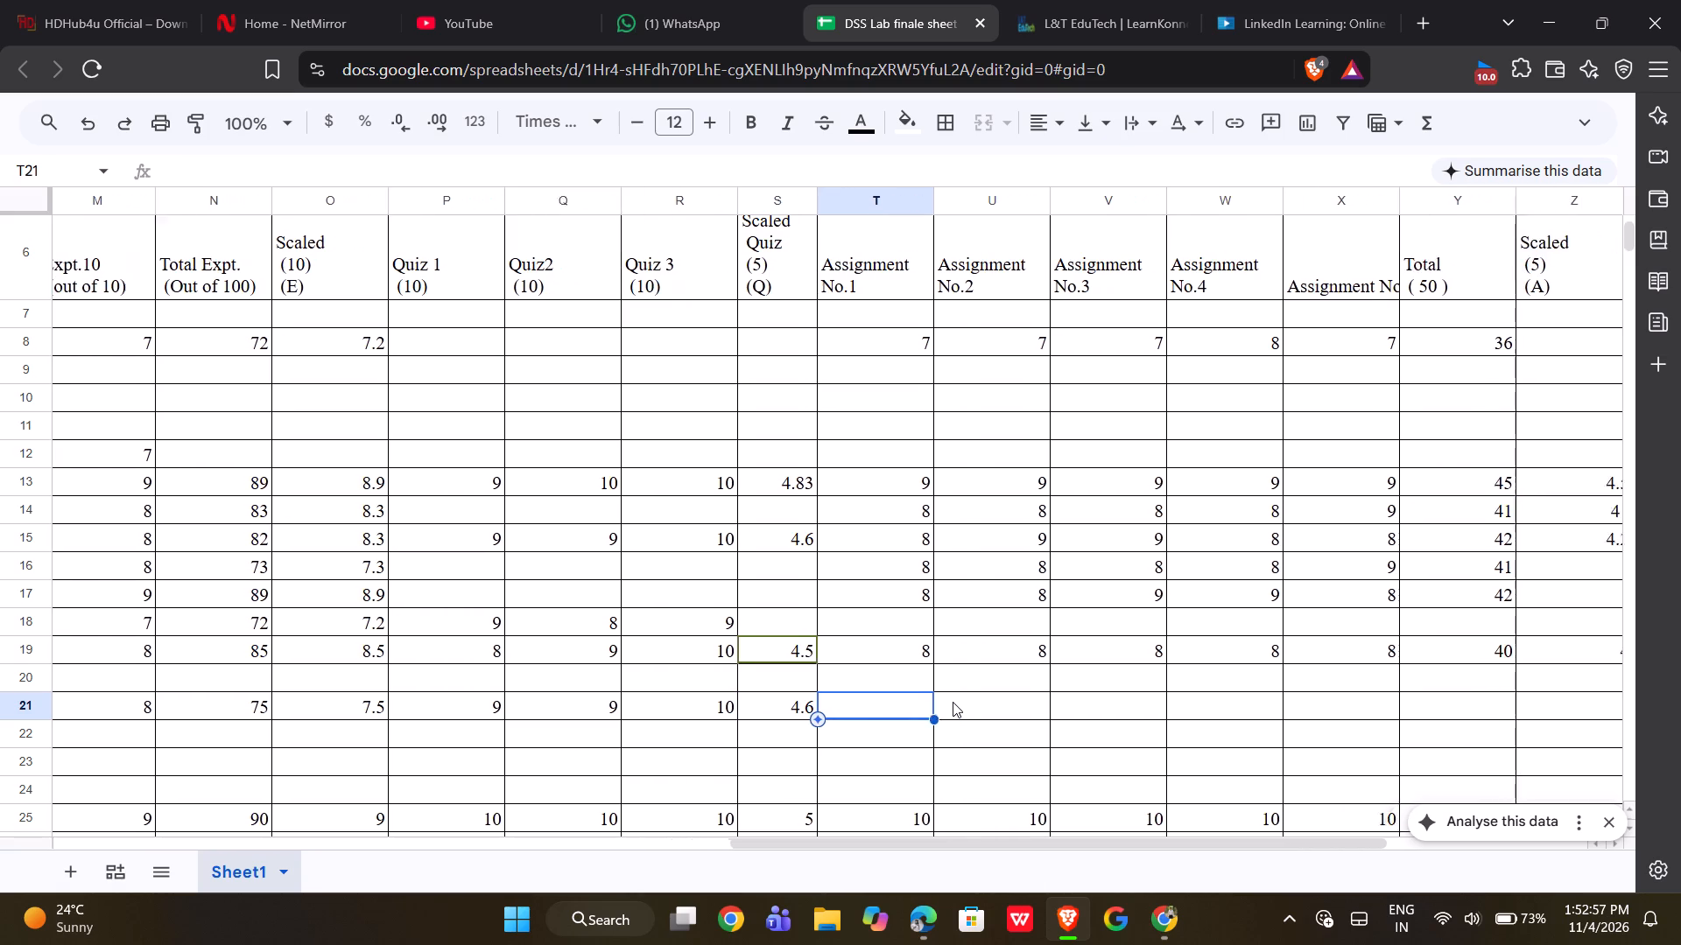
{"action": "scroll", "coordinate": [953, 702], "scroll_direction": "left", "scroll_amount": 2}
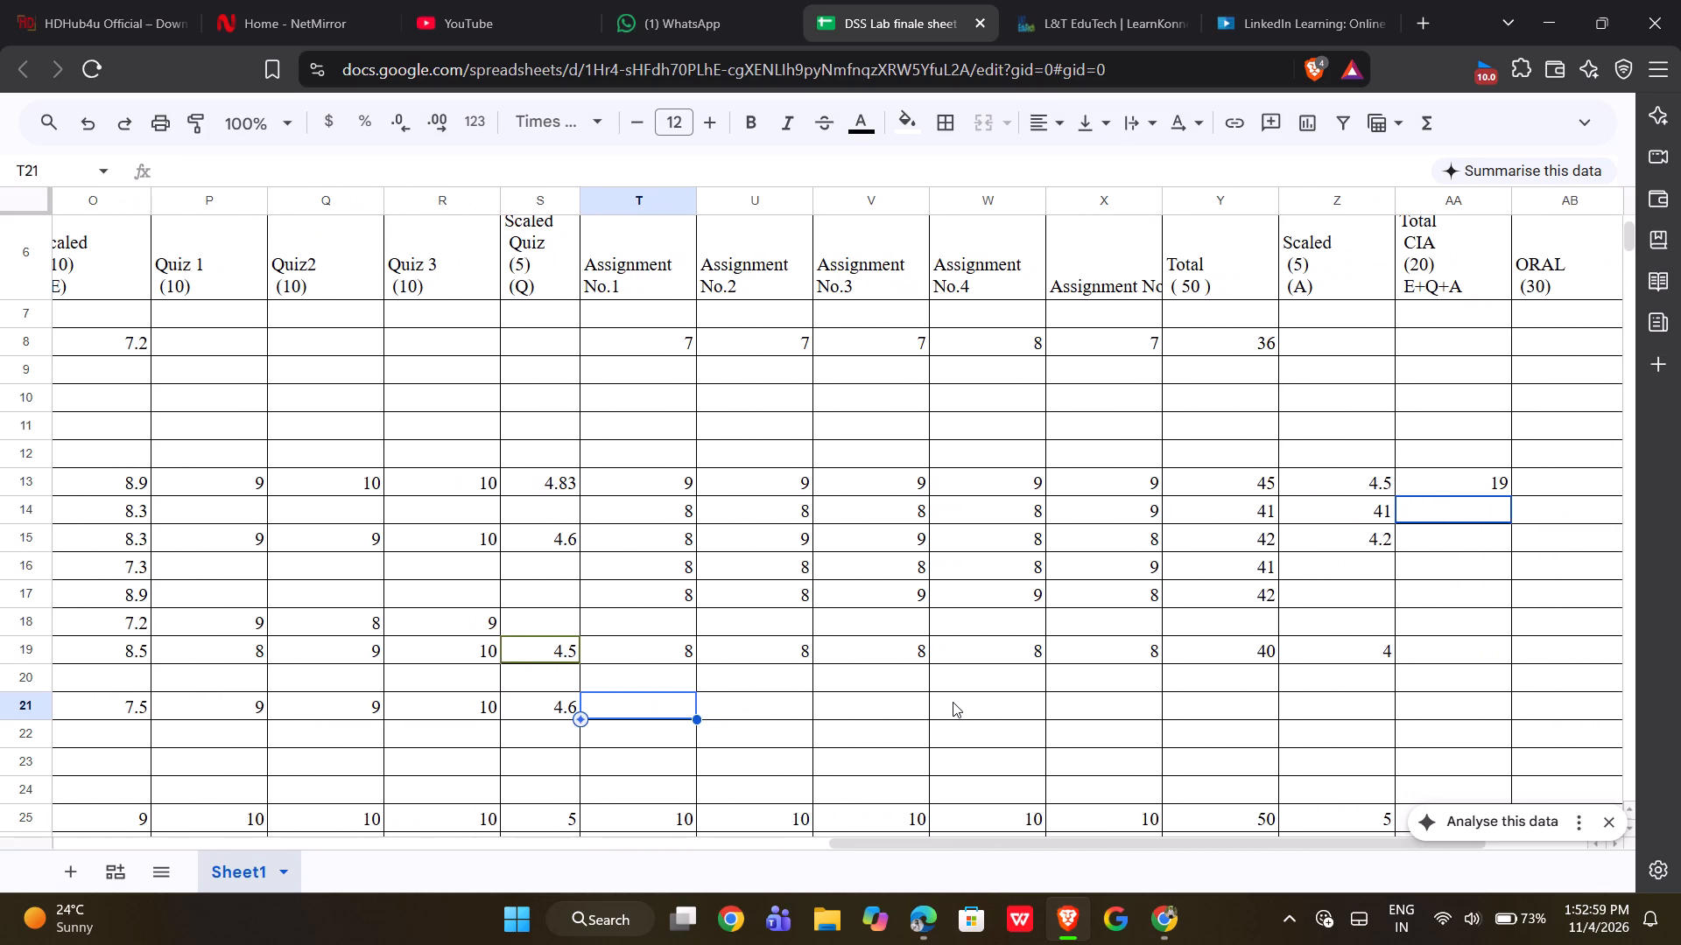
{"action": "scroll", "coordinate": [953, 702], "scroll_direction": "left", "scroll_amount": 1}
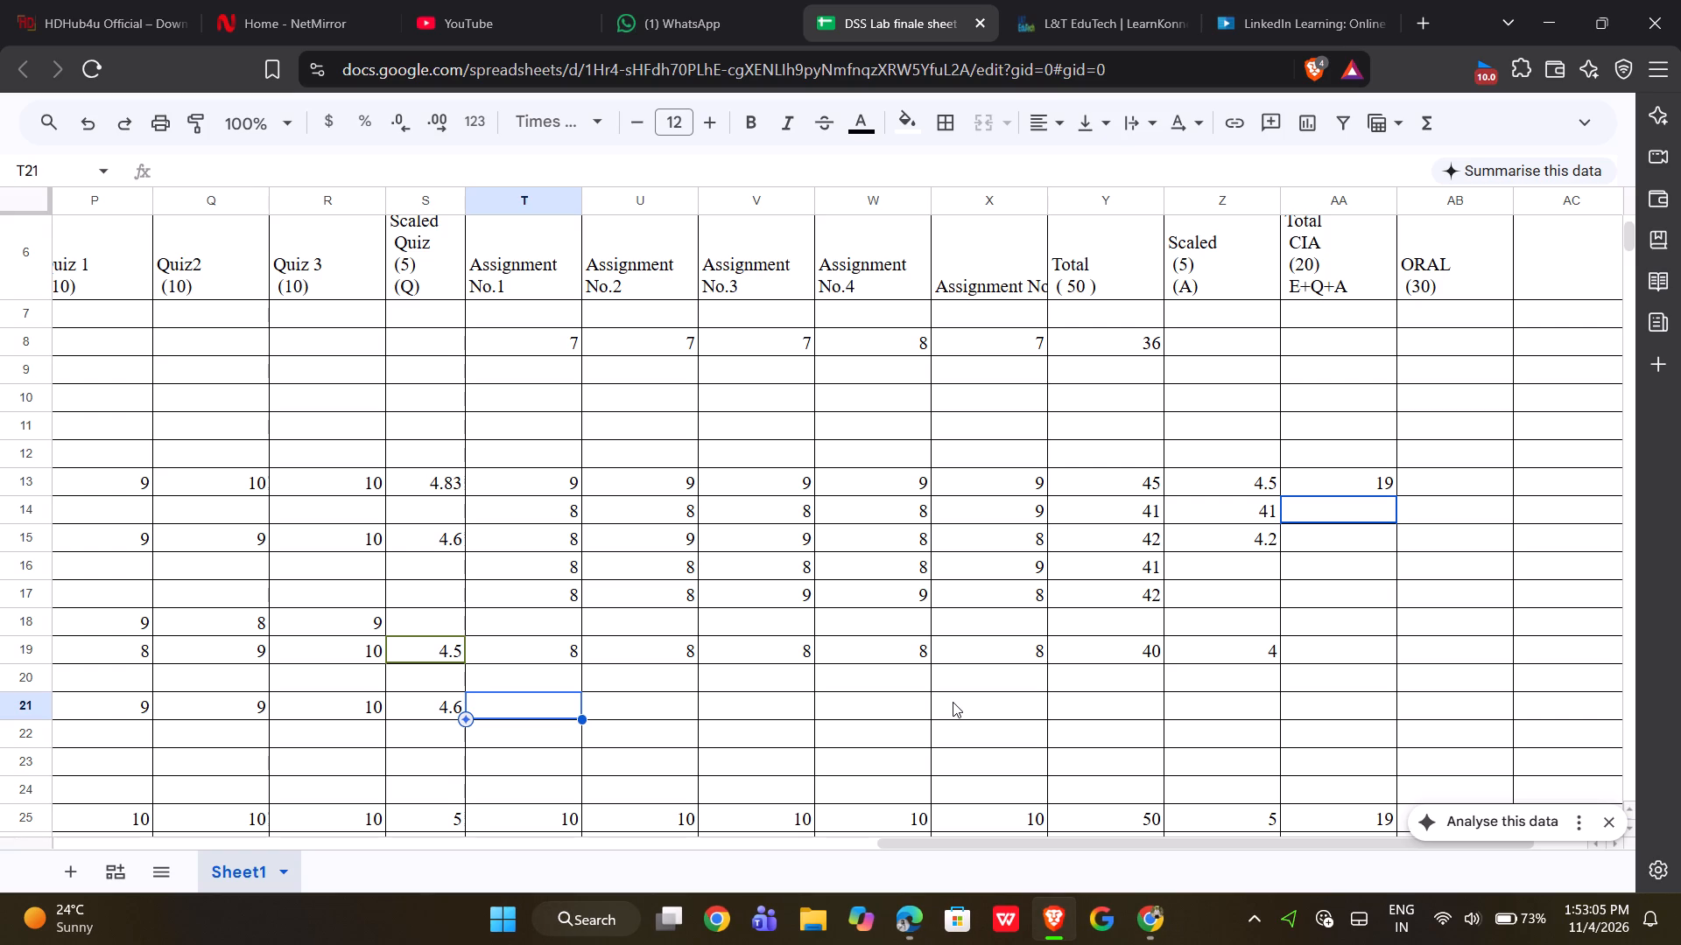
{"action": "key", "text": "7"}
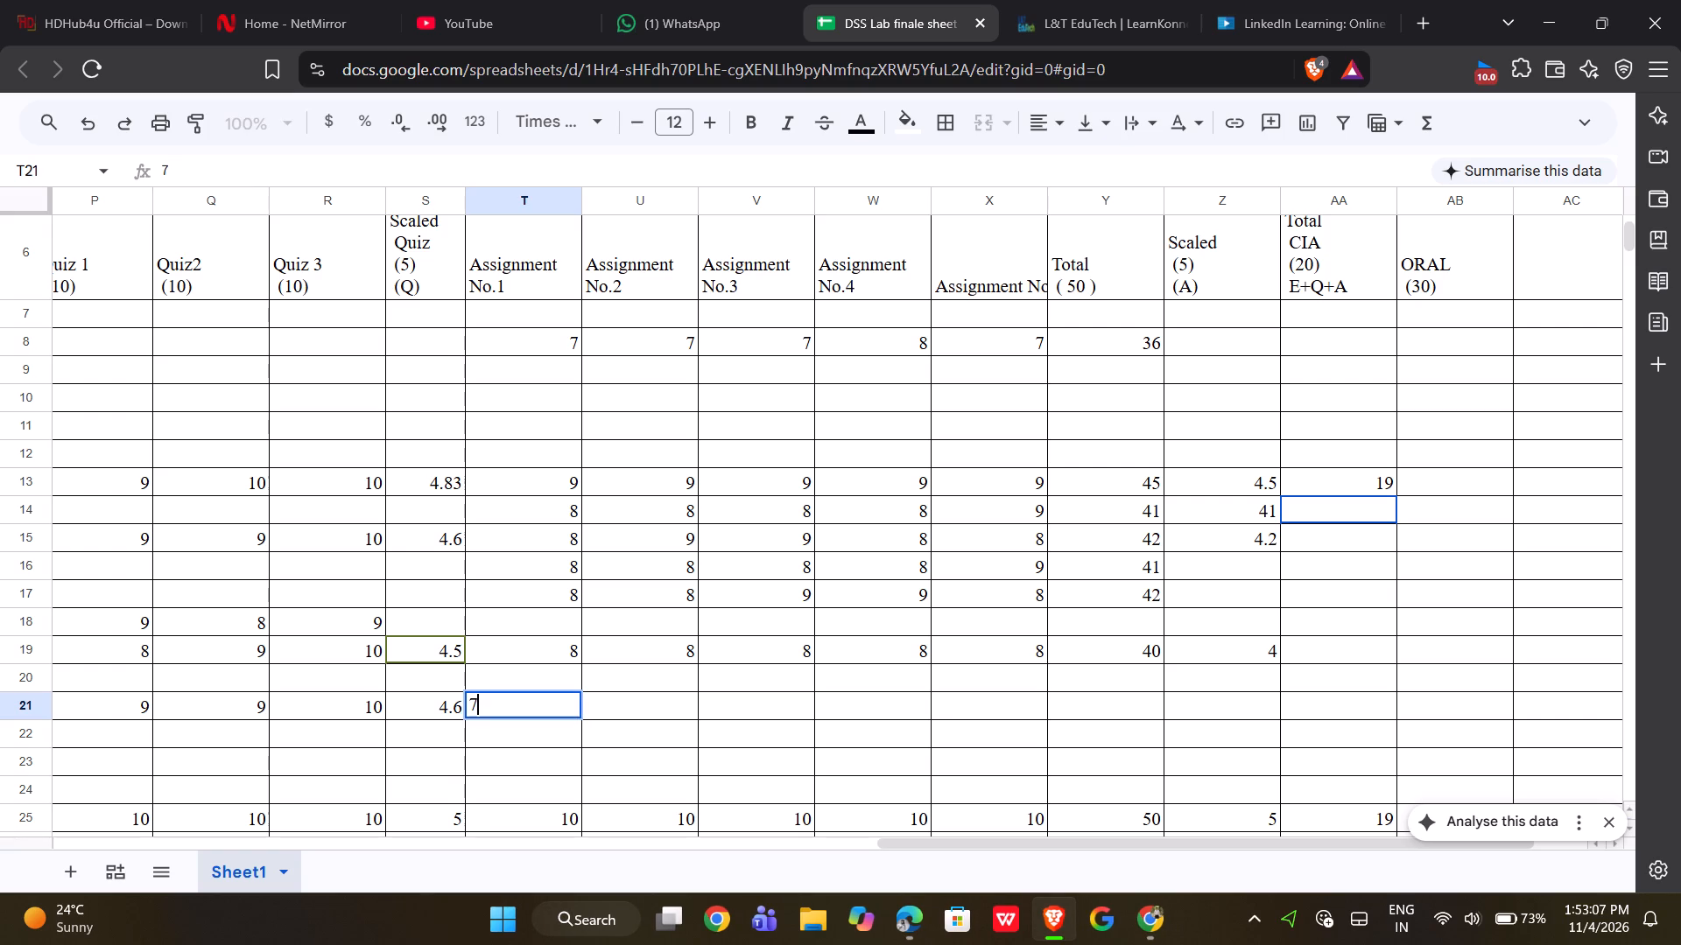
{"action": "key", "text": "Right"}
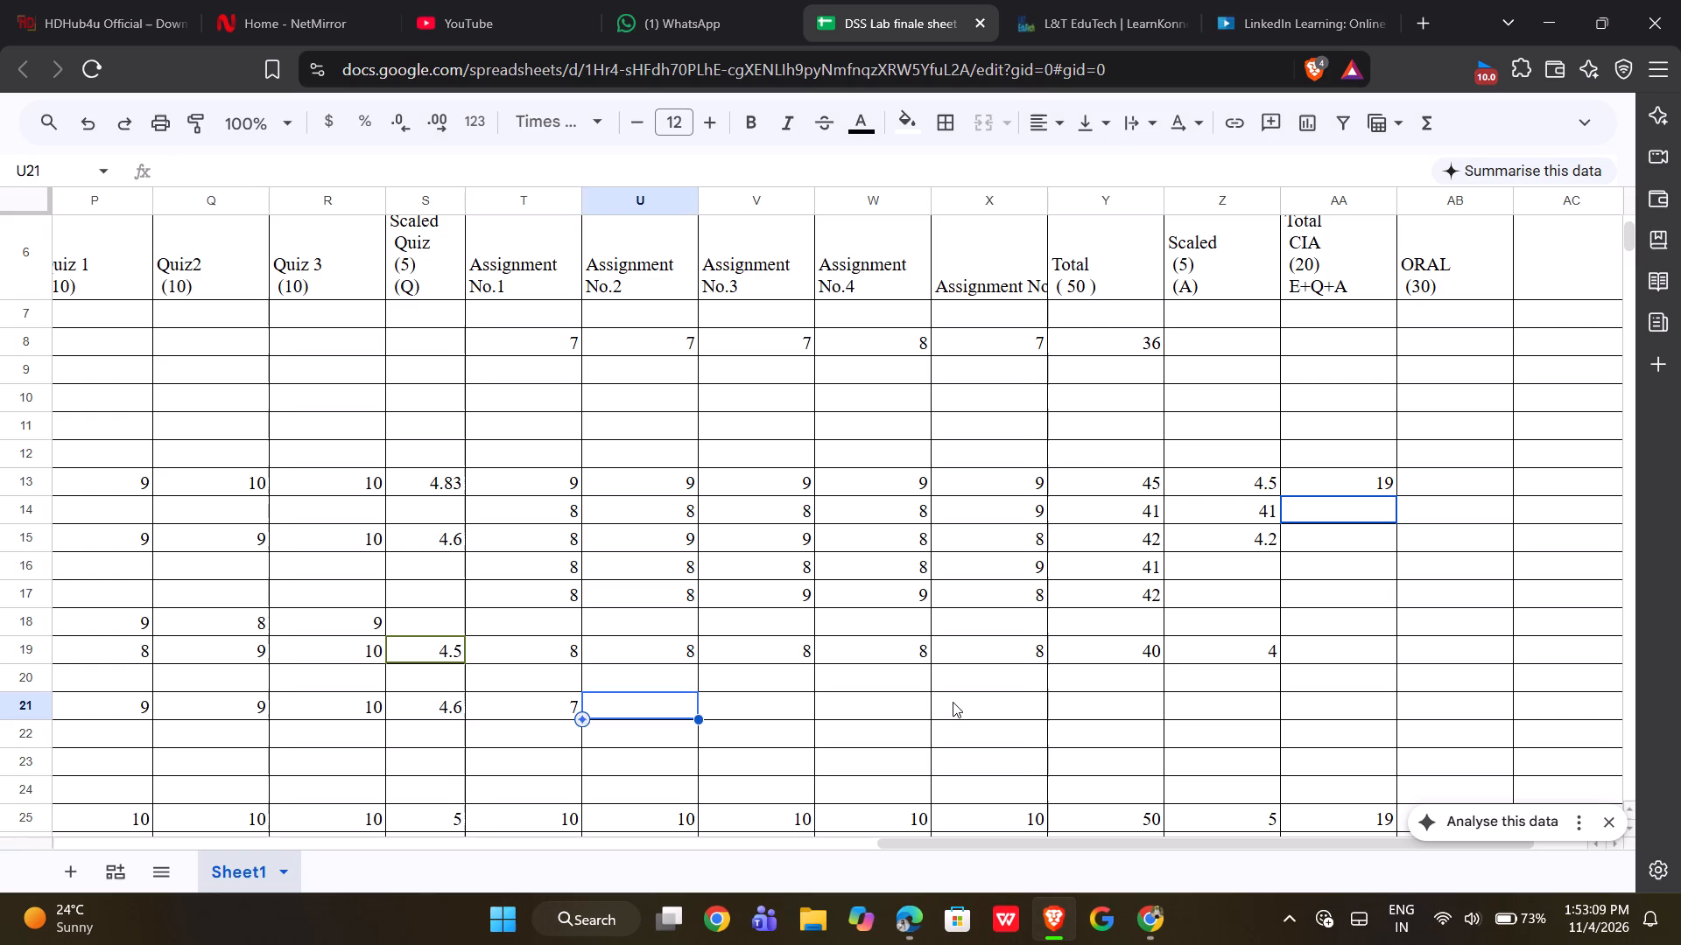
{"action": "key", "text": "8"}
{"action": "key", "text": "Right"}
{"action": "key", "text": "7"}
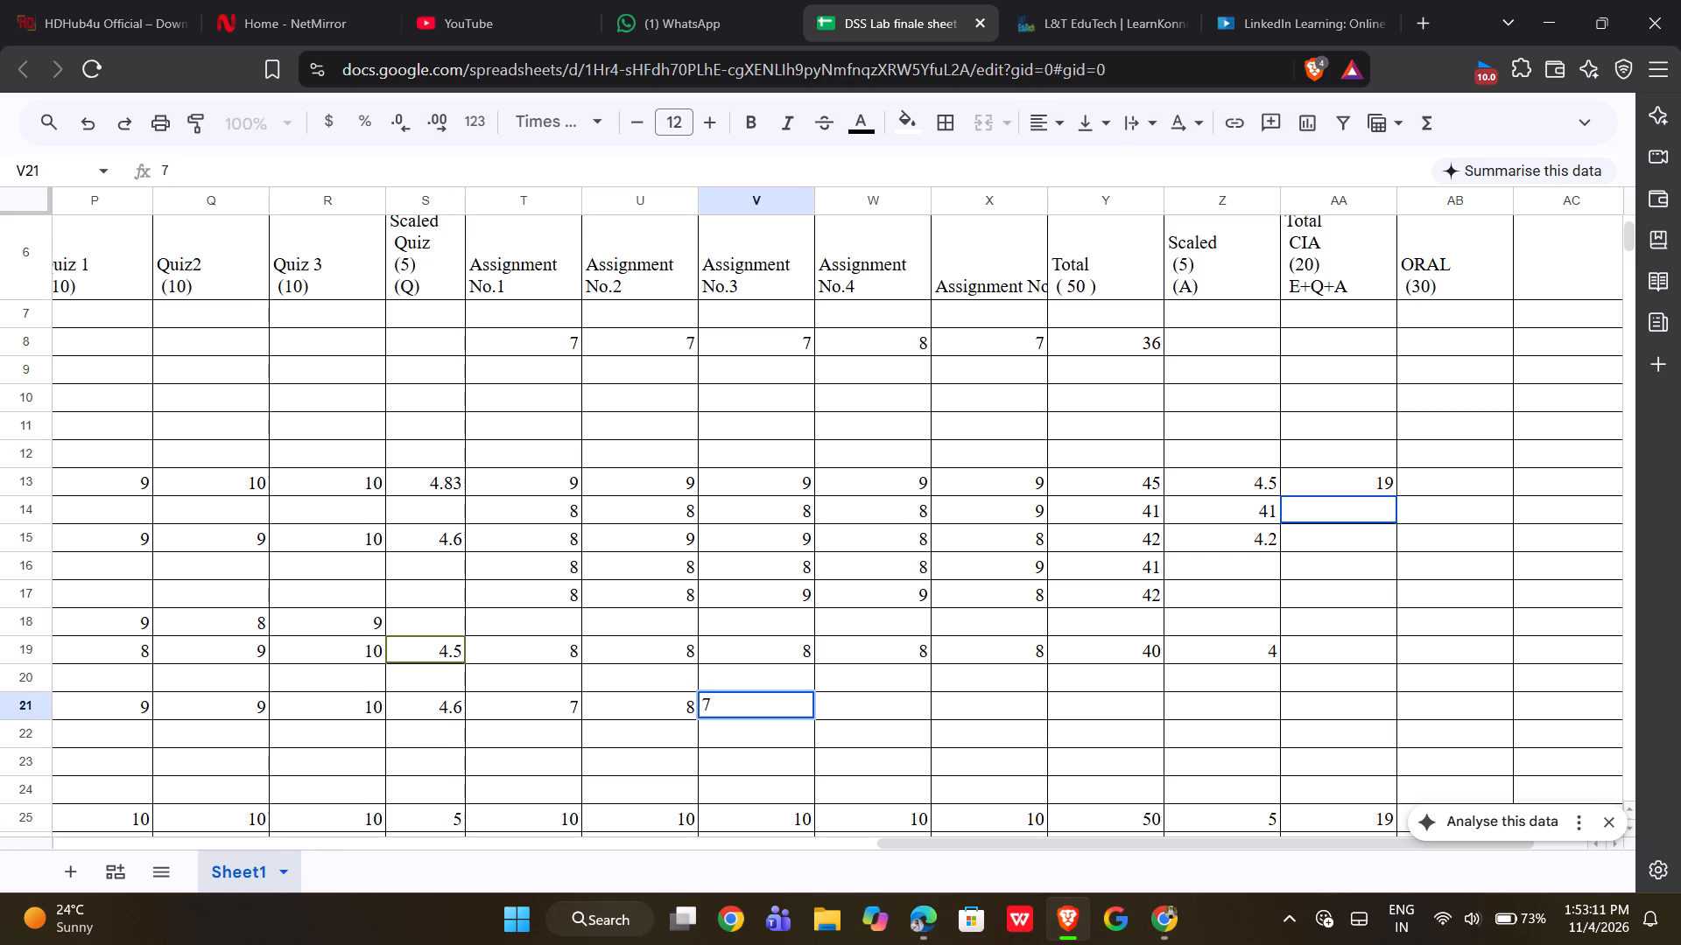
{"action": "key", "text": "Right"}
{"action": "key", "text": "8"}
{"action": "key", "text": "Right"}
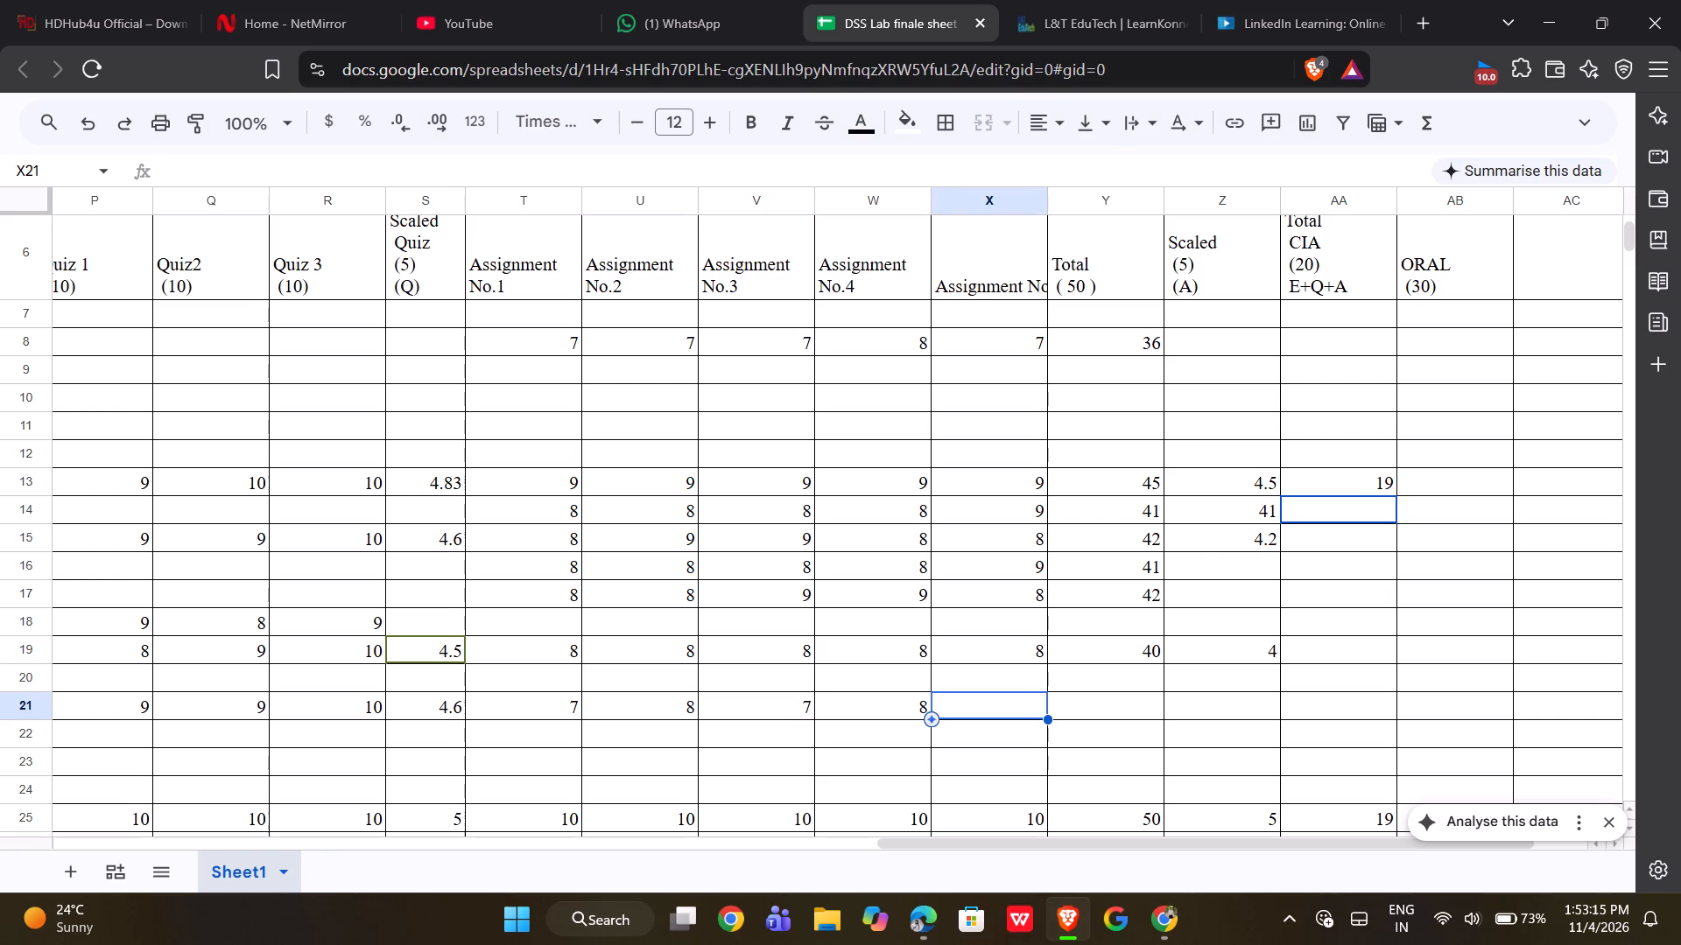
{"action": "key", "text": "7"}
{"action": "key", "text": "Right"}
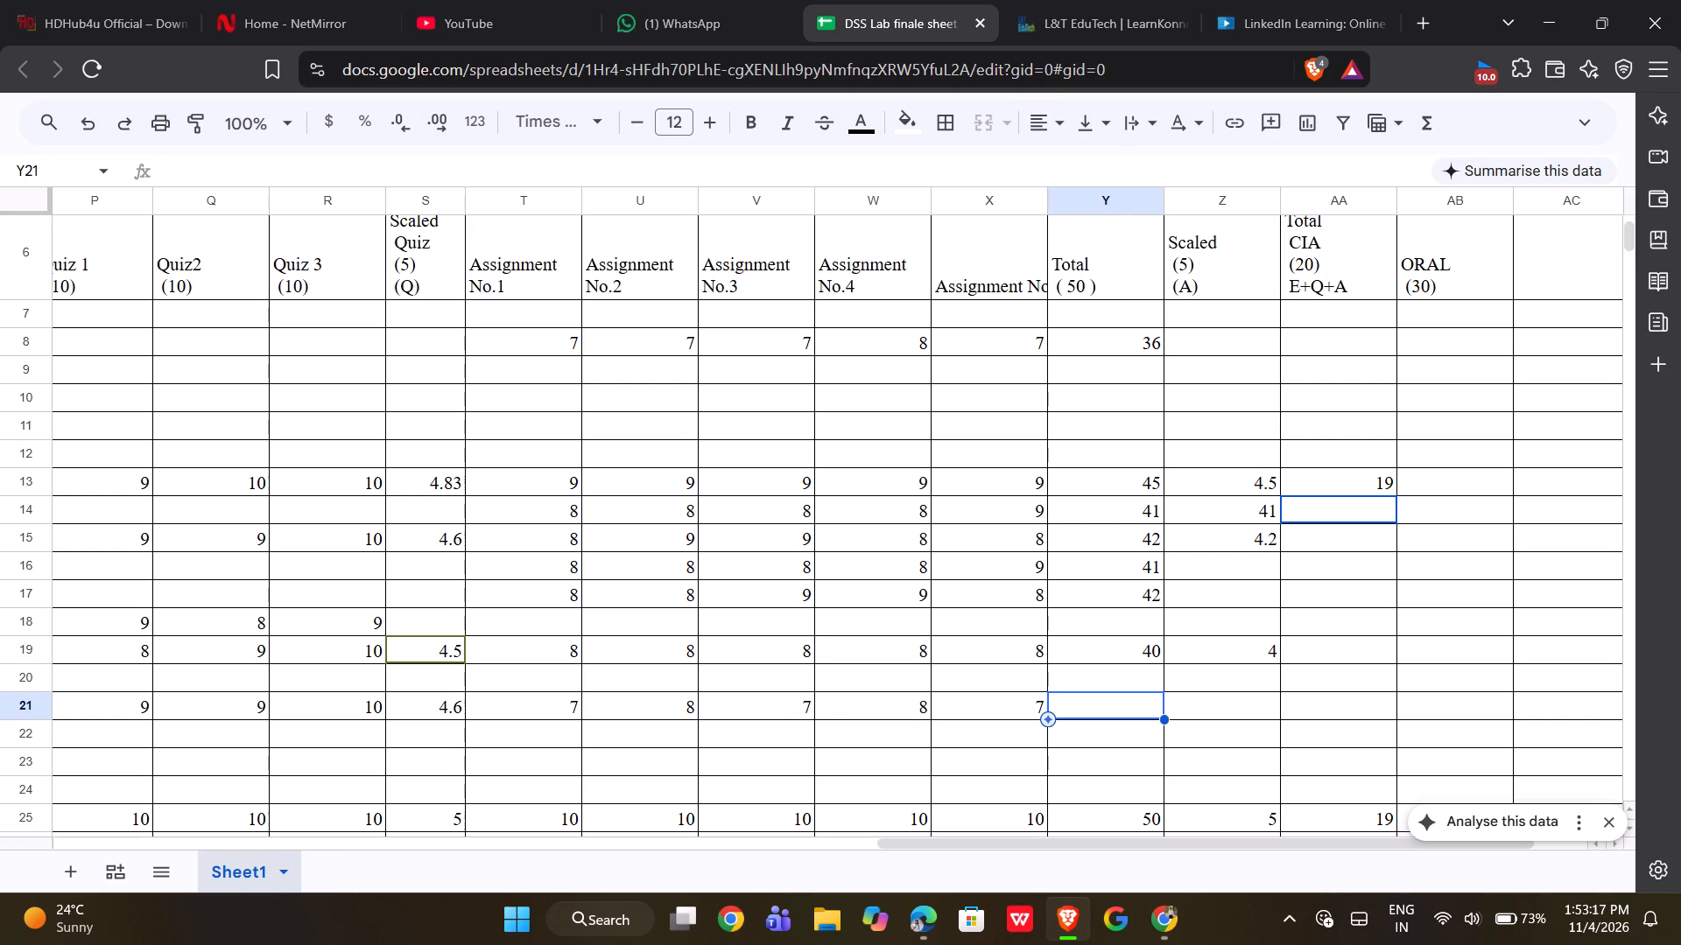
Change the Assignment No.2 mark of the student in row 8 to 8.
{"action": "left_click", "coordinate": [666, 346]}
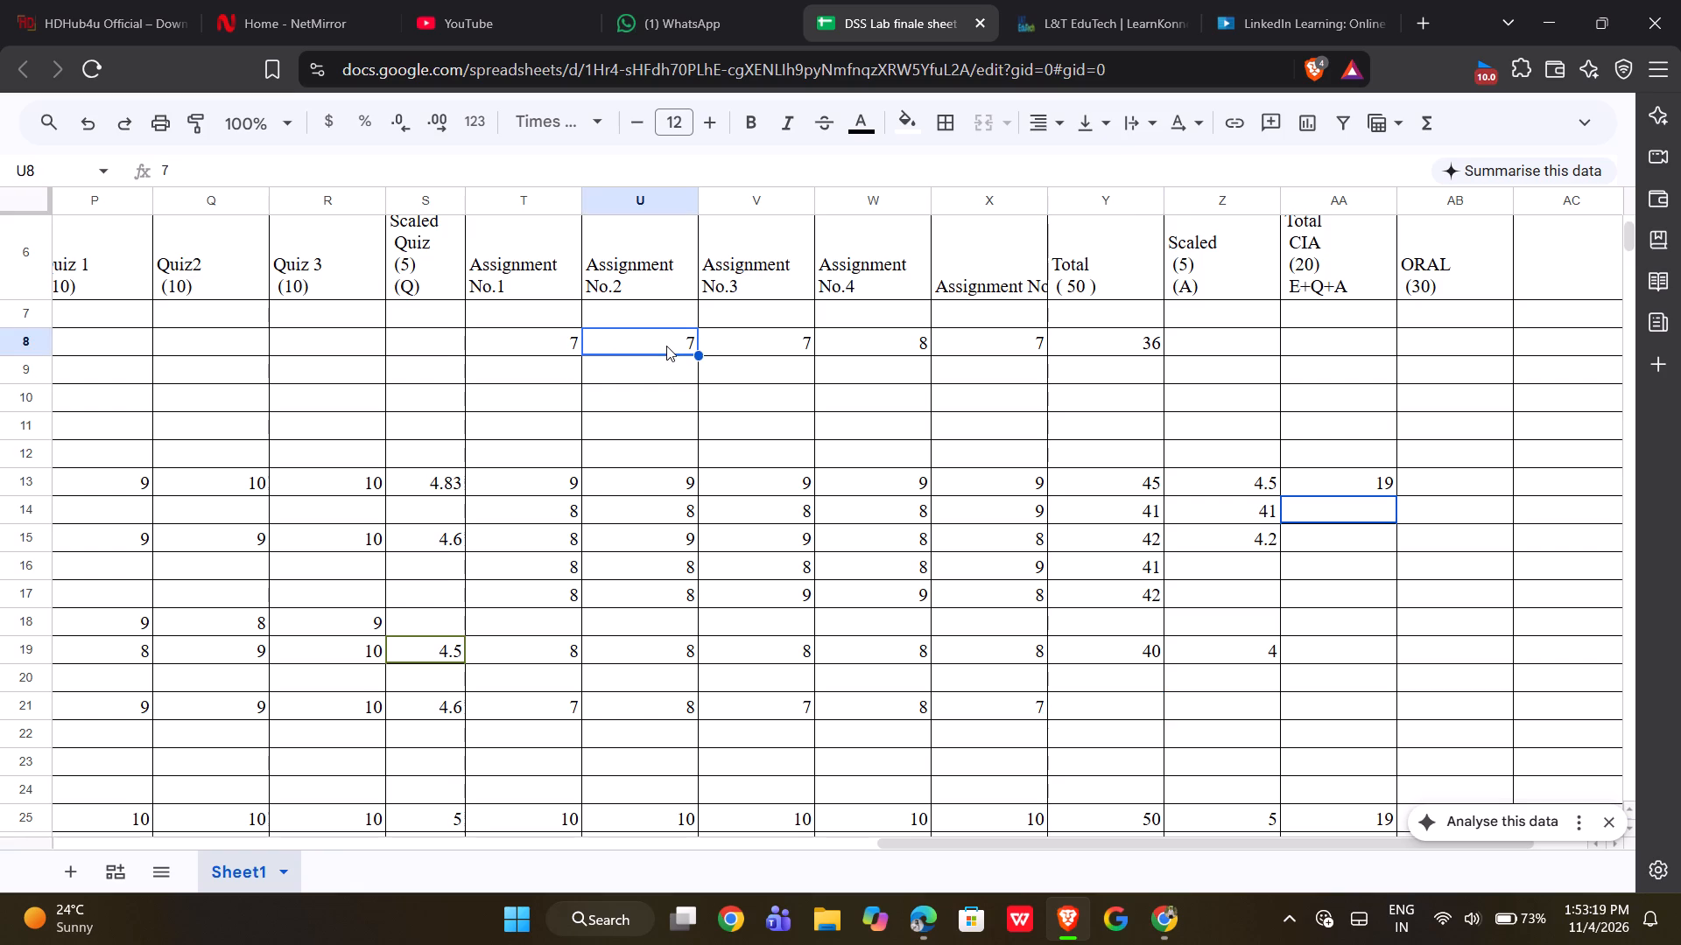
{"action": "key", "text": "8"}
{"action": "key", "text": "Right"}
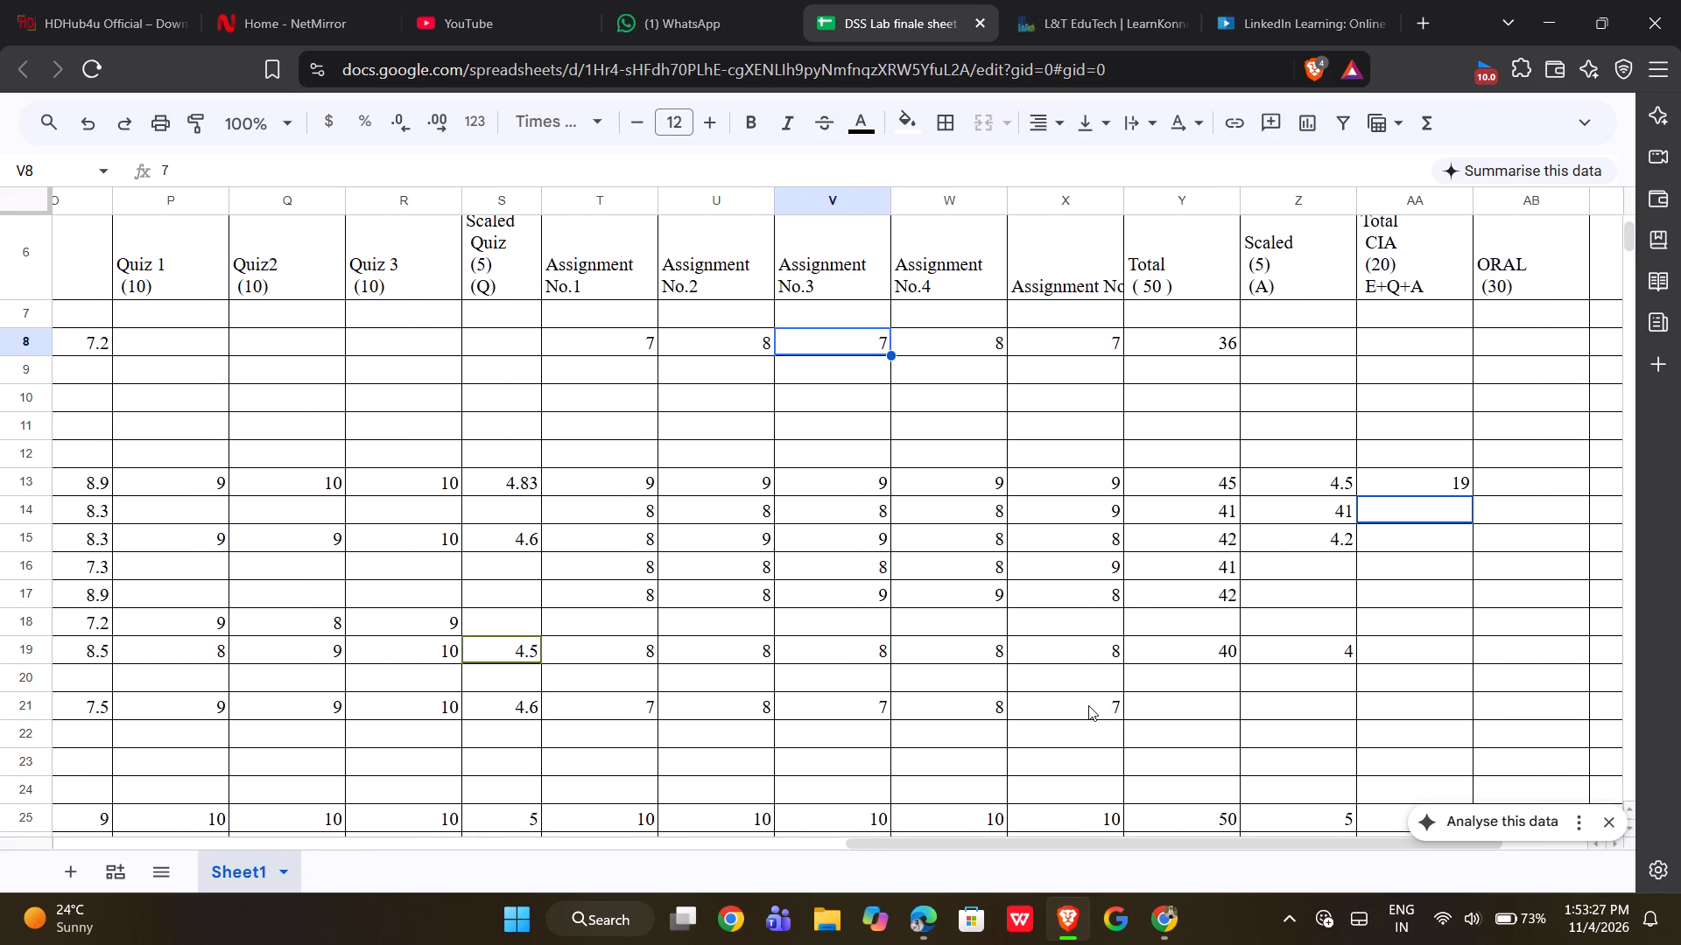
Enter 37 as the assignment Total (50) and 3.7 as the Scaled (5) (A) mark for row 21.
{"action": "left_click", "coordinate": [1088, 705]}
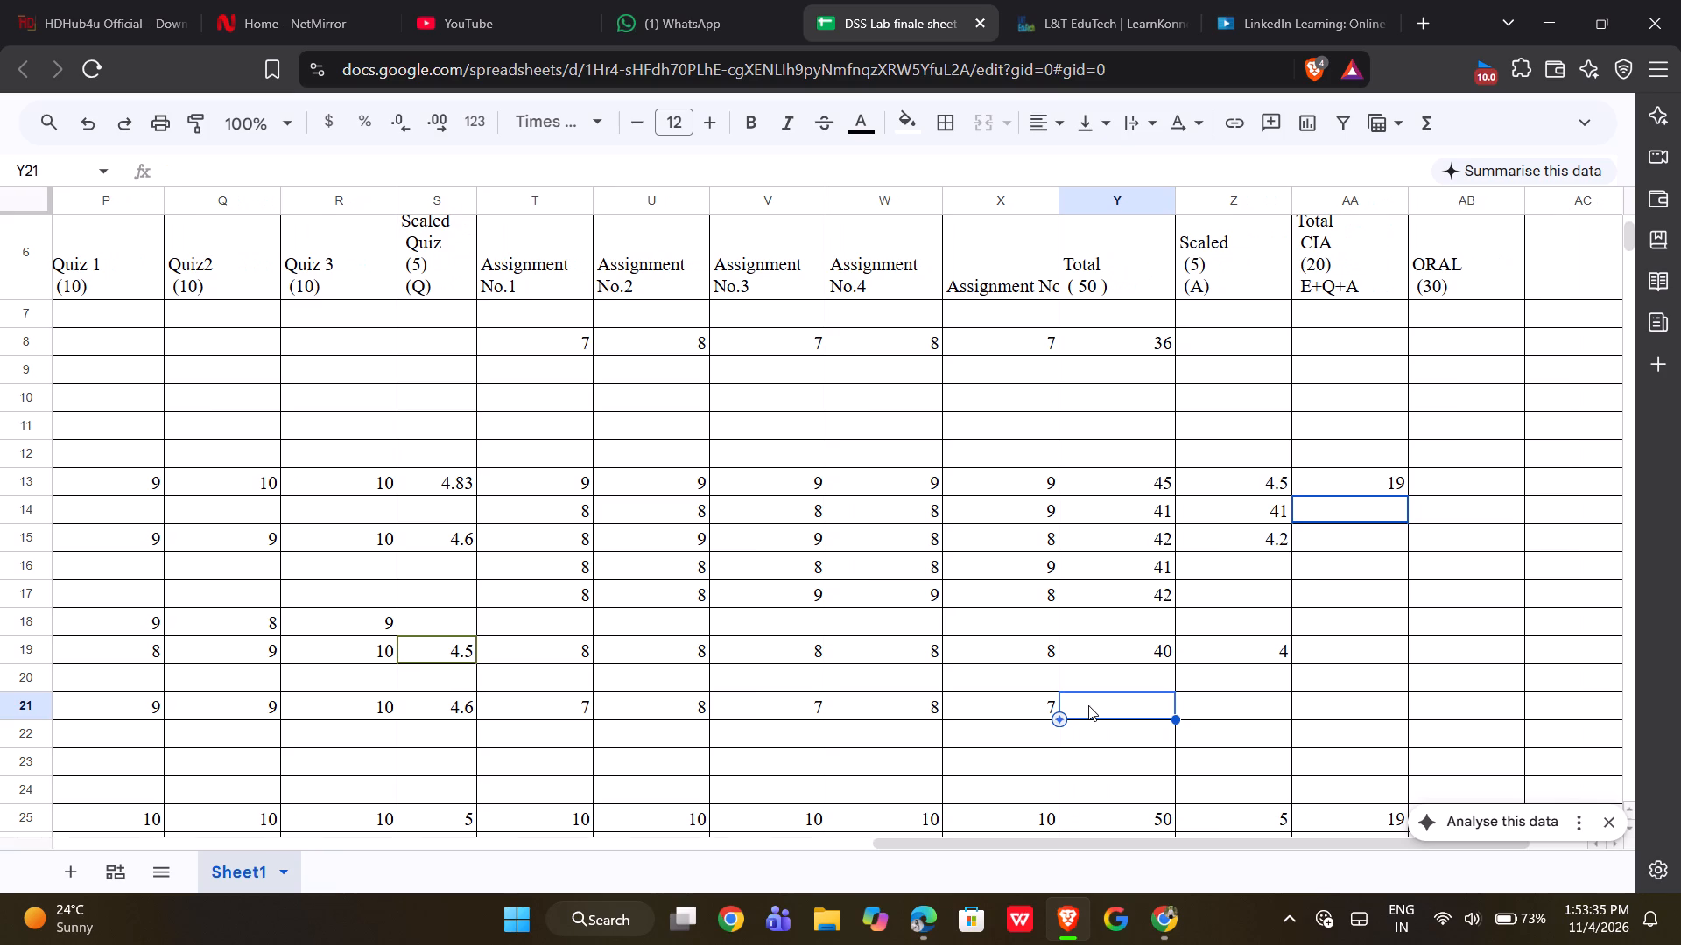
{"action": "type", "text": "37"}
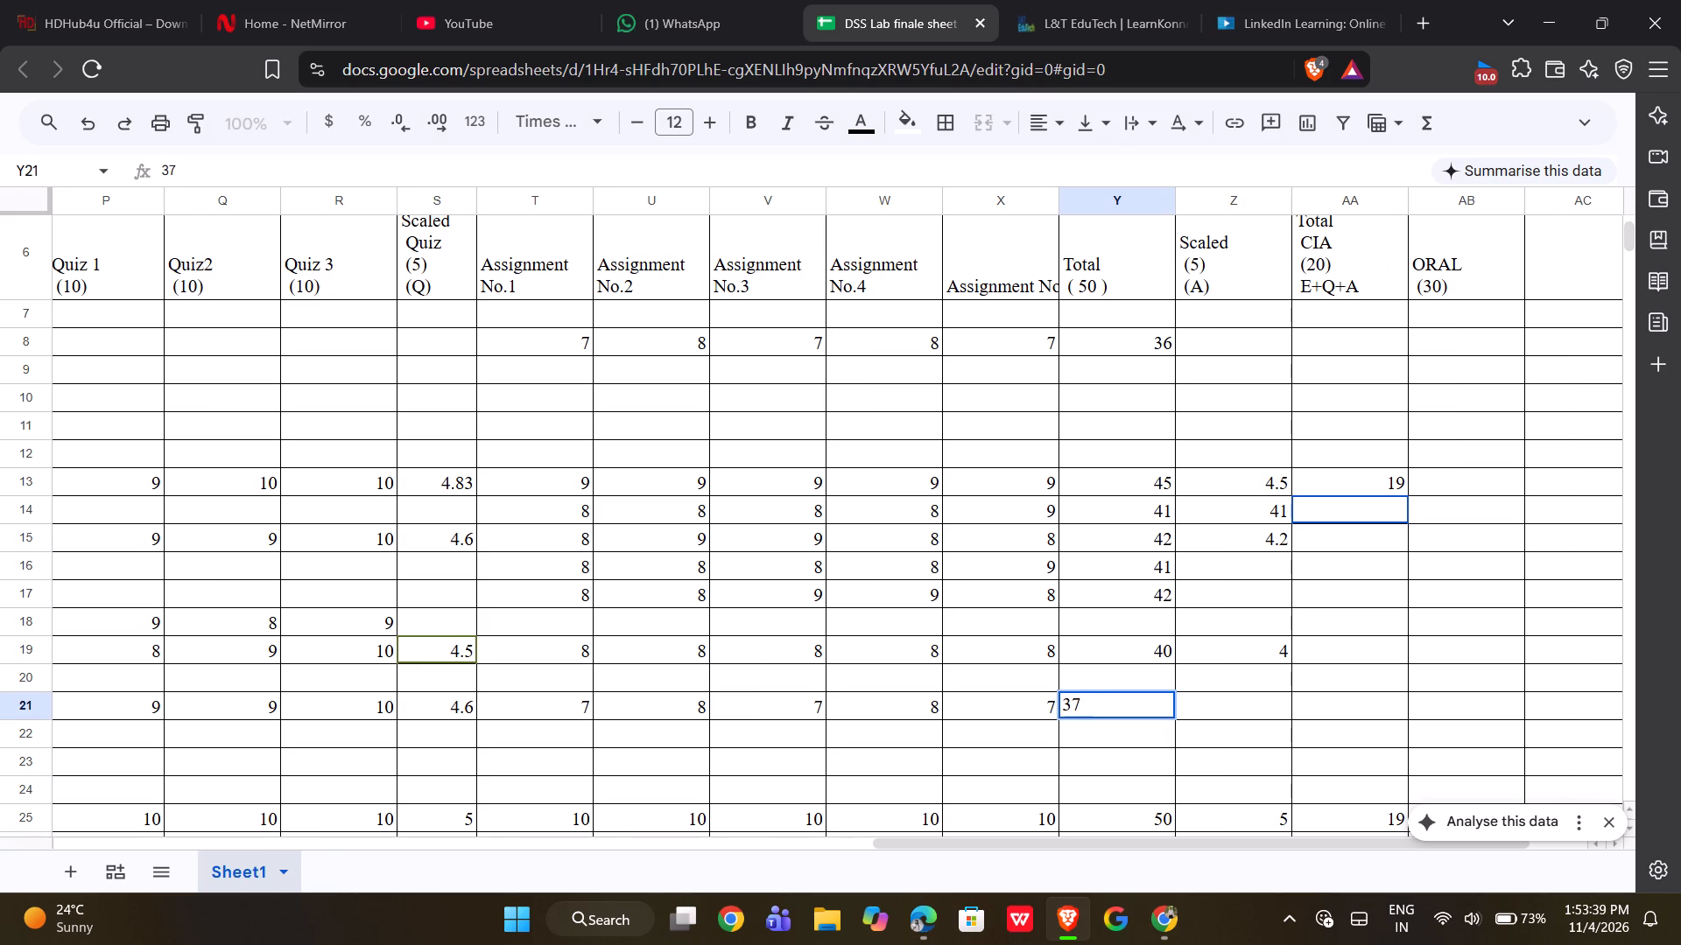
{"action": "left_click", "coordinate": [1233, 716]}
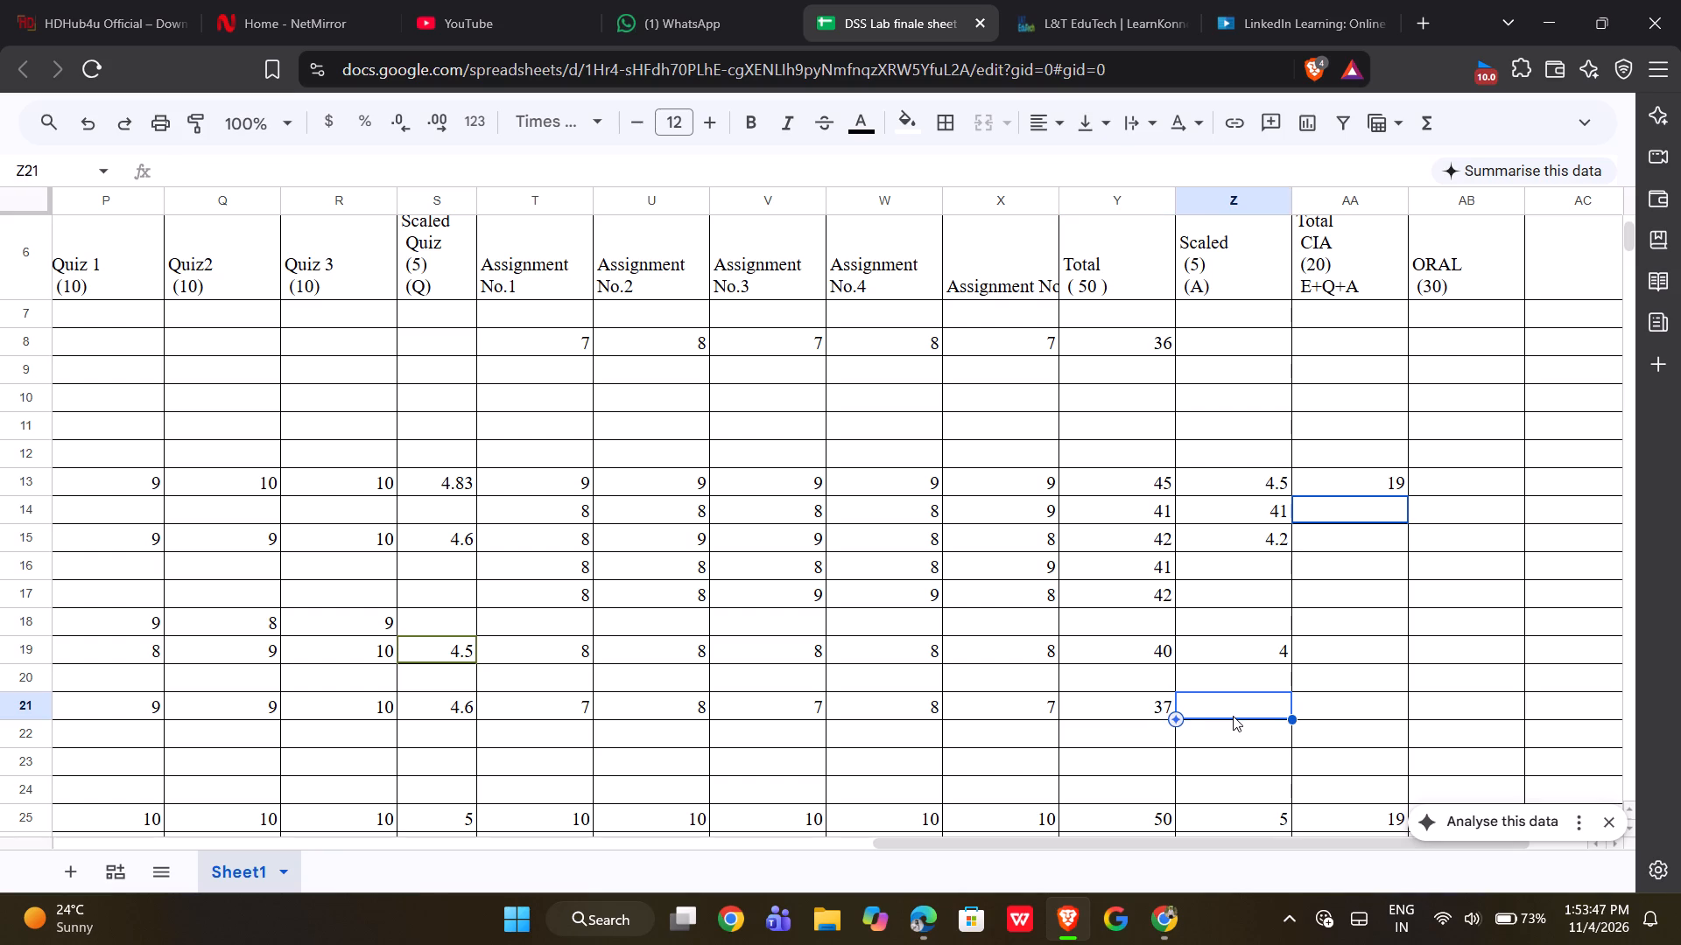
{"action": "type", "text": "3.7"}
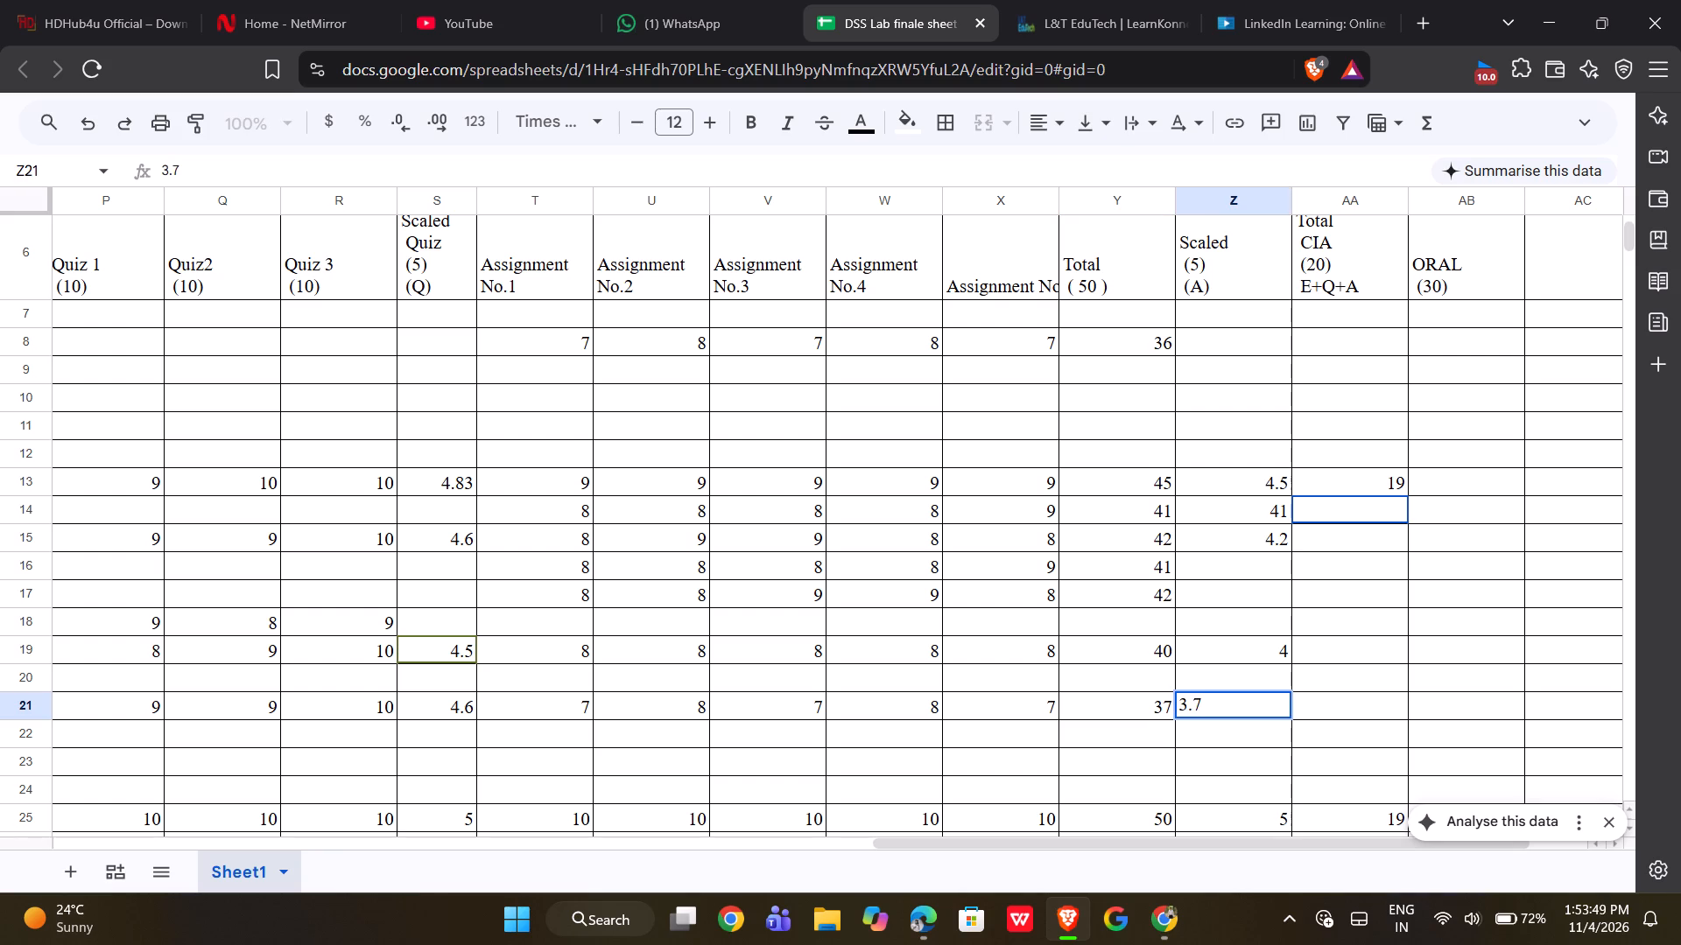
{"action": "left_click", "coordinate": [1338, 710]}
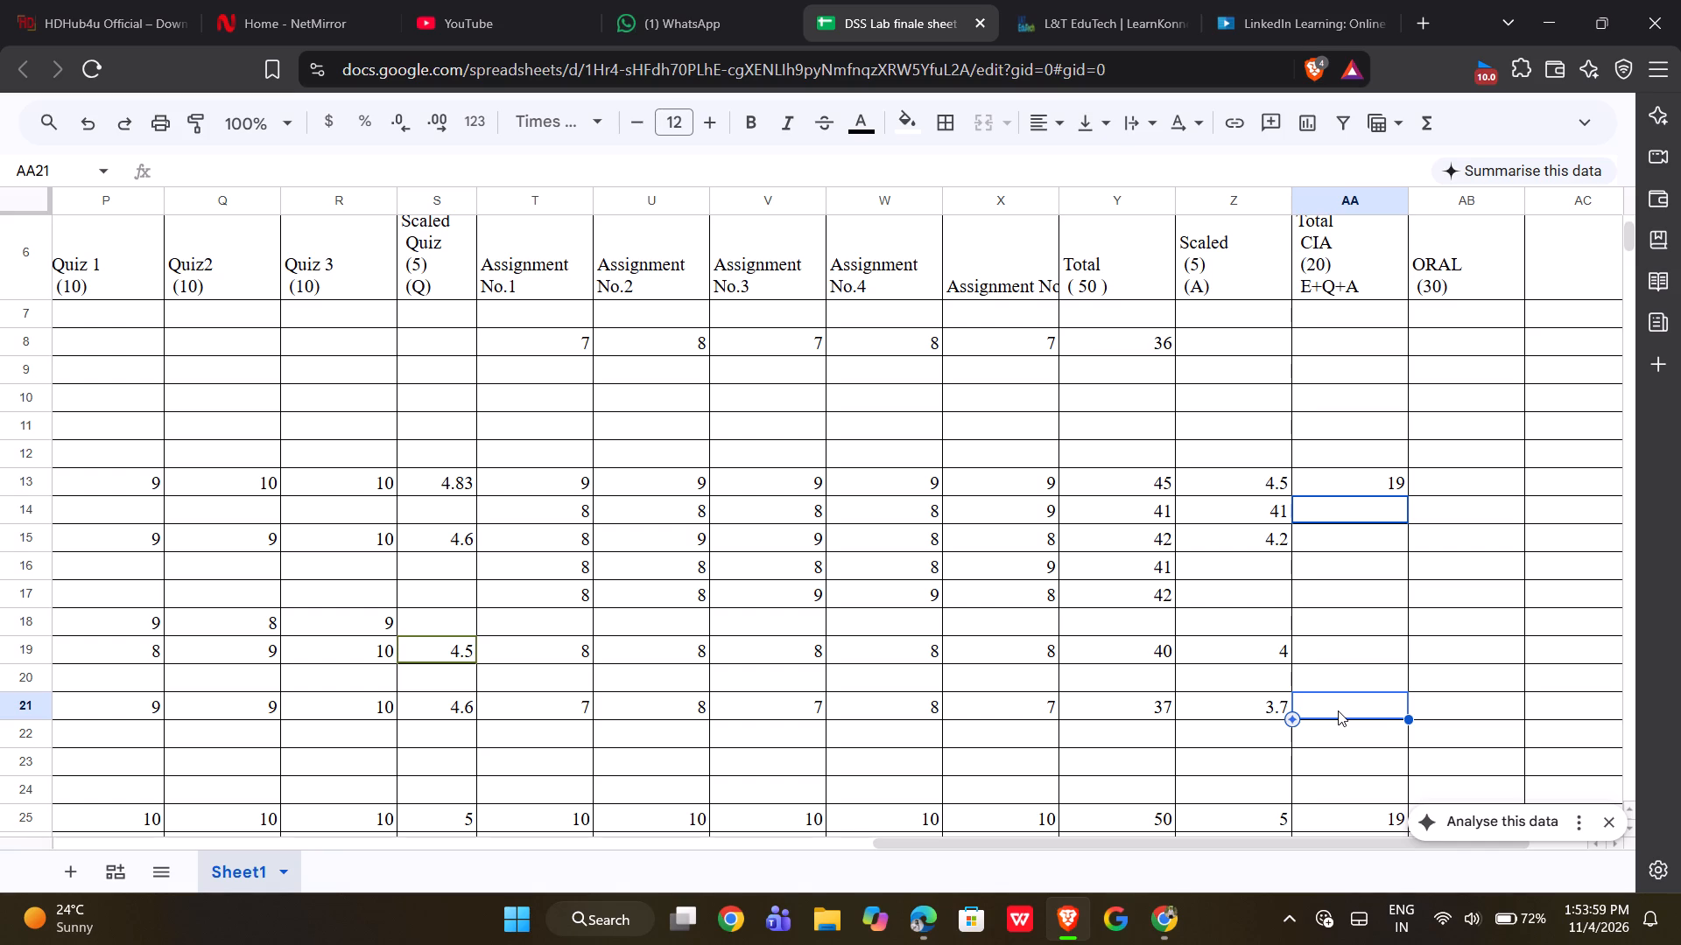
Review row 21's experiment, quiz and assignment marks, checking the scaled E, Q and A values that make up the Total CIA.
{"action": "scroll", "coordinate": [1338, 710], "scroll_direction": "right", "scroll_amount": 2}
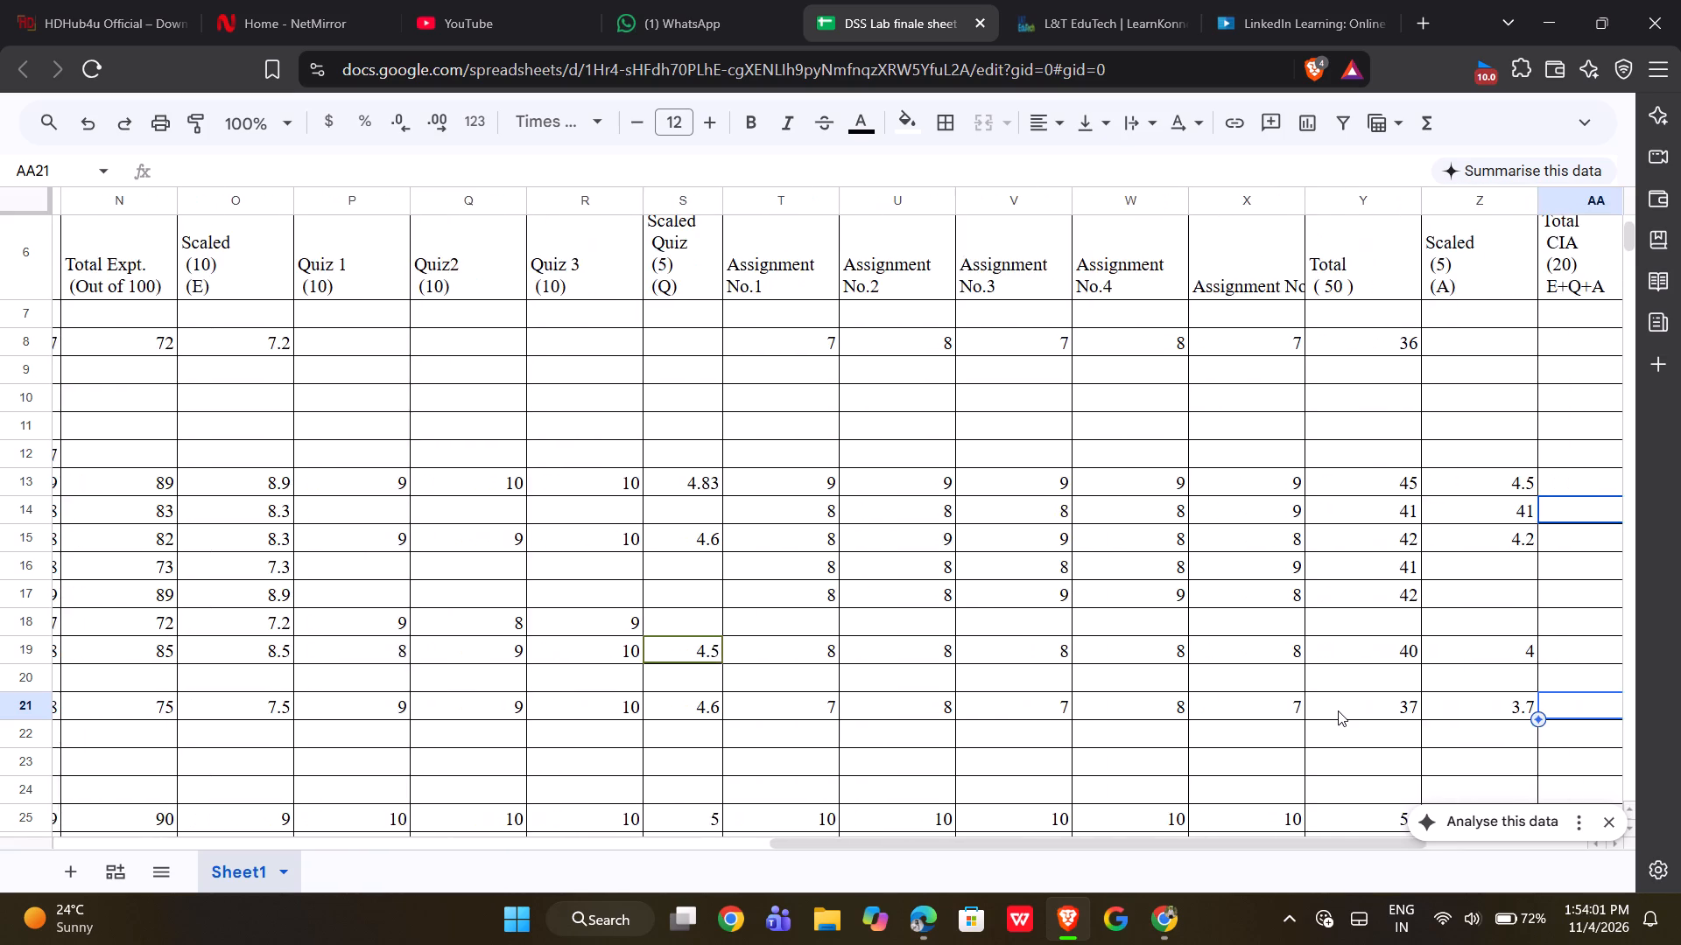
{"action": "scroll", "coordinate": [1338, 710], "scroll_direction": "right", "scroll_amount": 2}
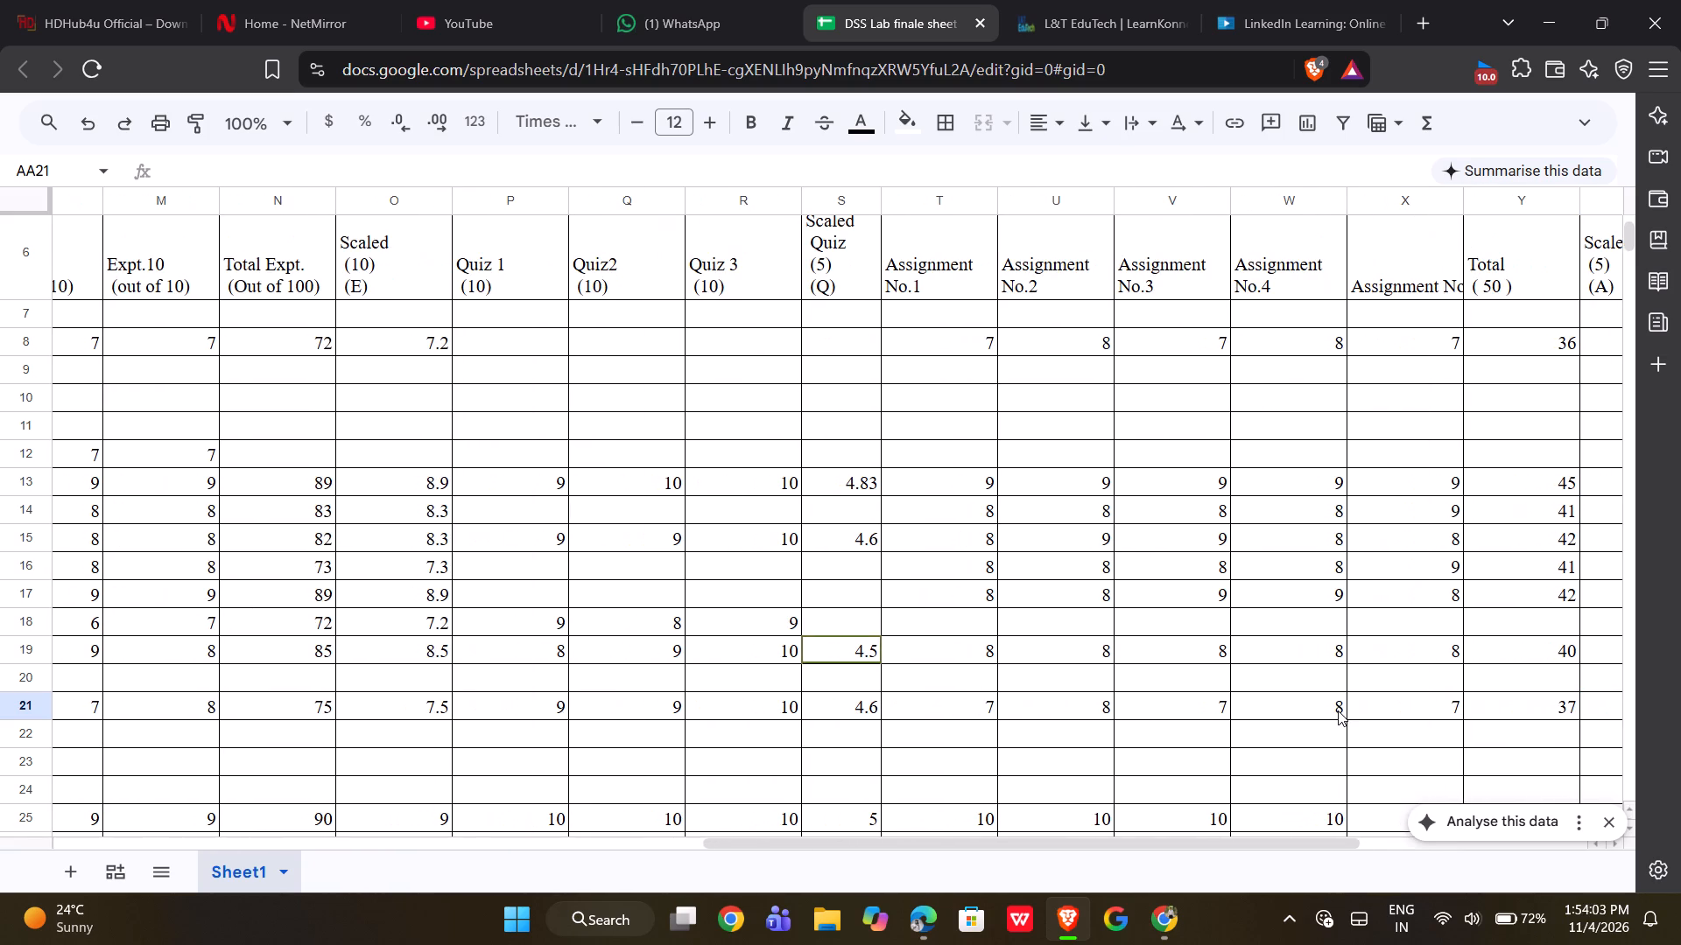
{"action": "scroll", "coordinate": [1338, 710], "scroll_direction": "right", "scroll_amount": 1}
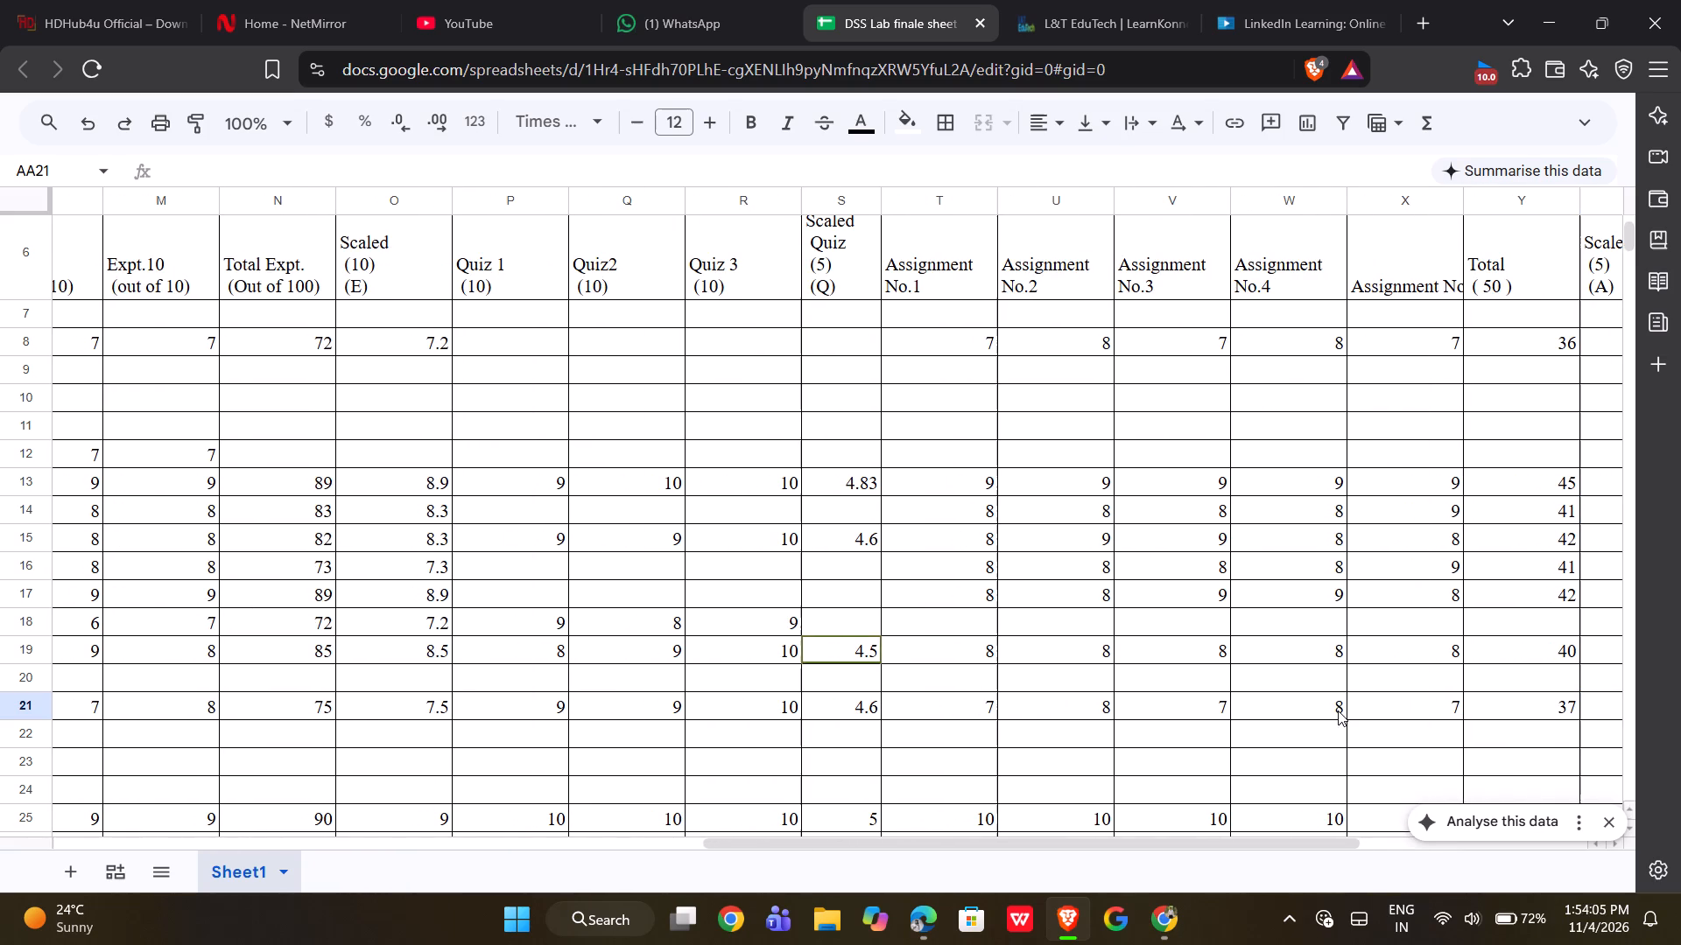
{"action": "scroll", "coordinate": [1338, 710], "scroll_direction": "right", "scroll_amount": 1}
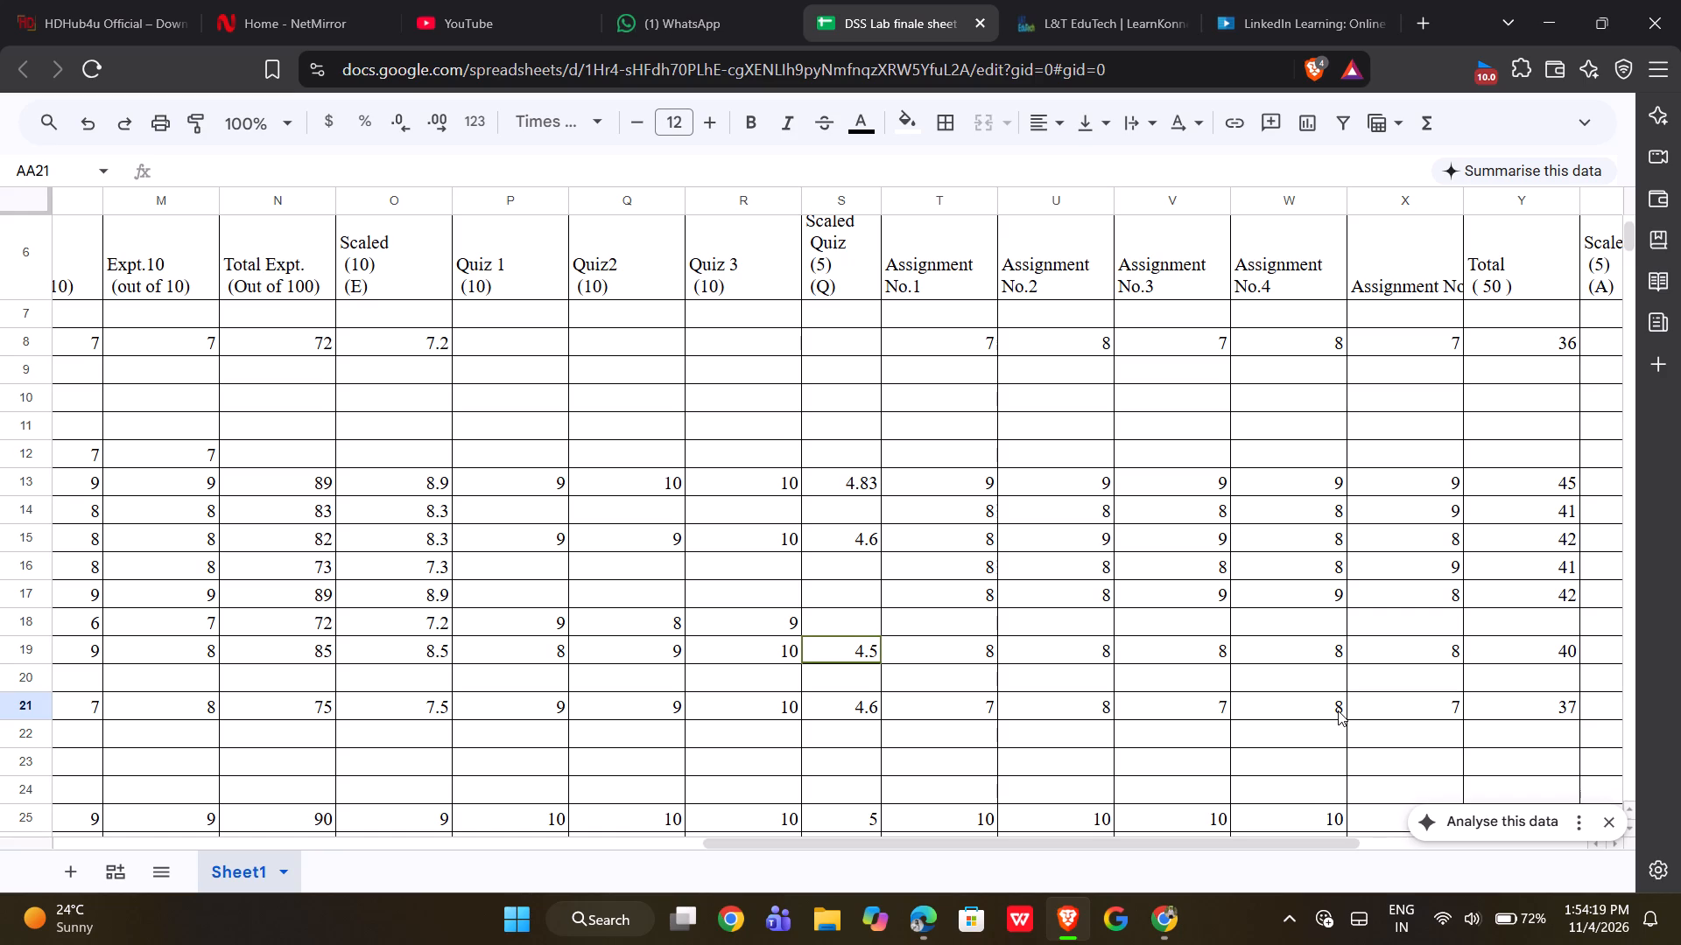
{"action": "scroll", "coordinate": [1045, 695], "scroll_direction": "right", "scroll_amount": 3}
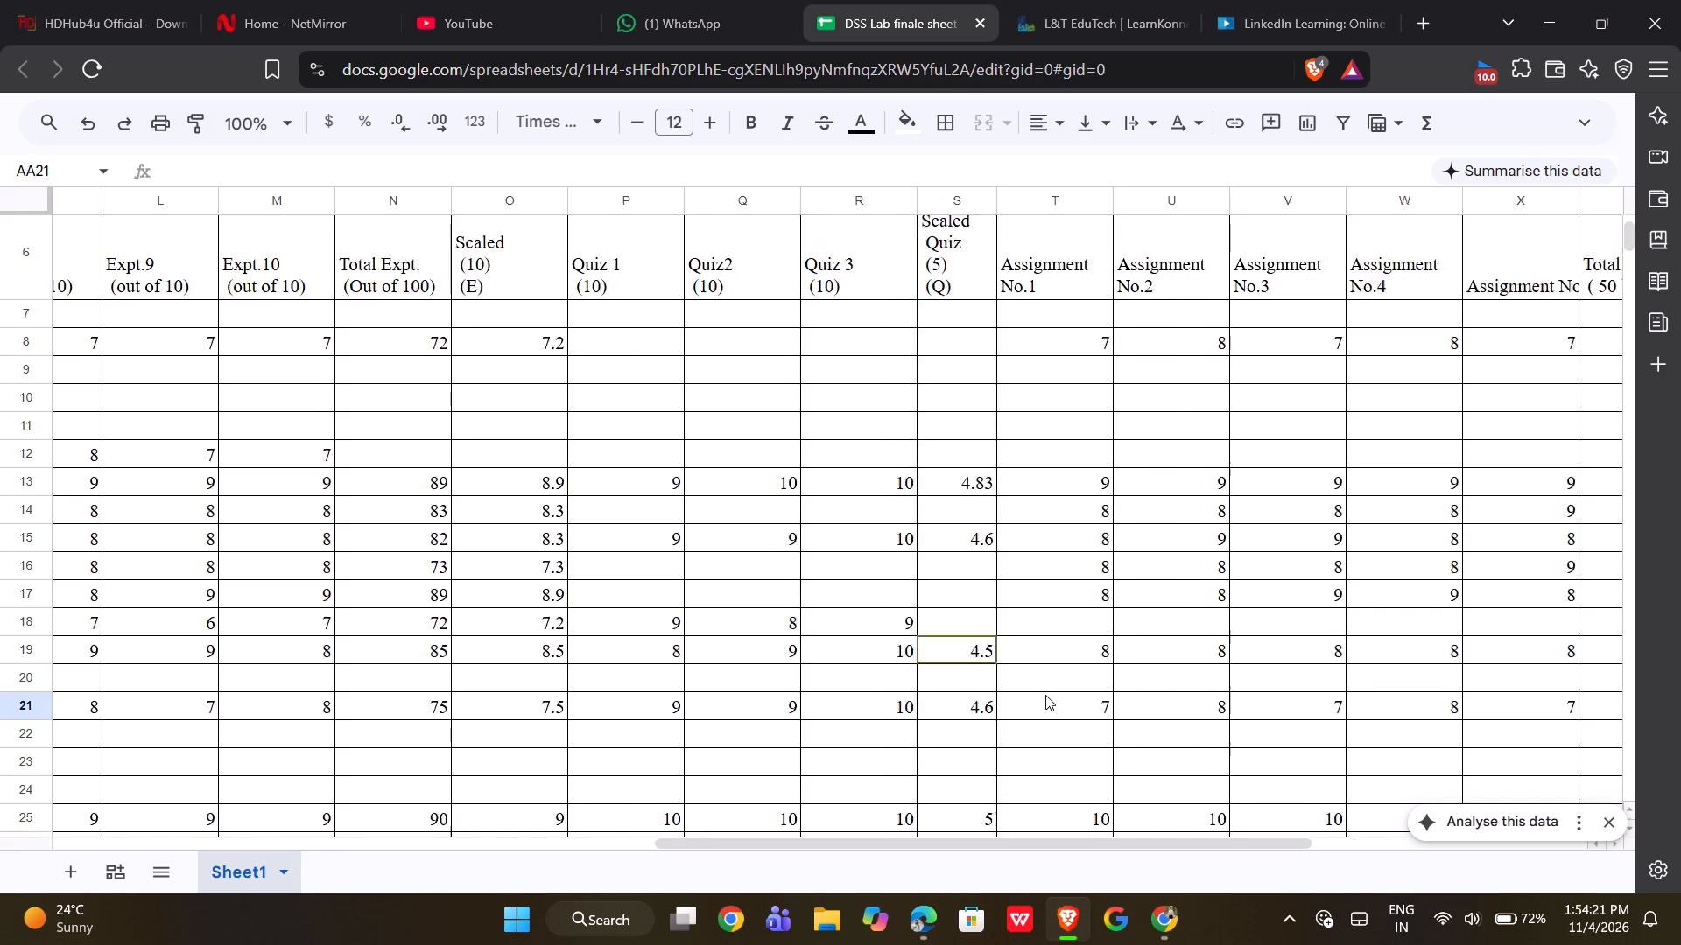
{"action": "scroll", "coordinate": [1045, 695], "scroll_direction": "right", "scroll_amount": 7}
{"action": "scroll", "coordinate": [1045, 695], "scroll_direction": "left", "scroll_amount": 5}
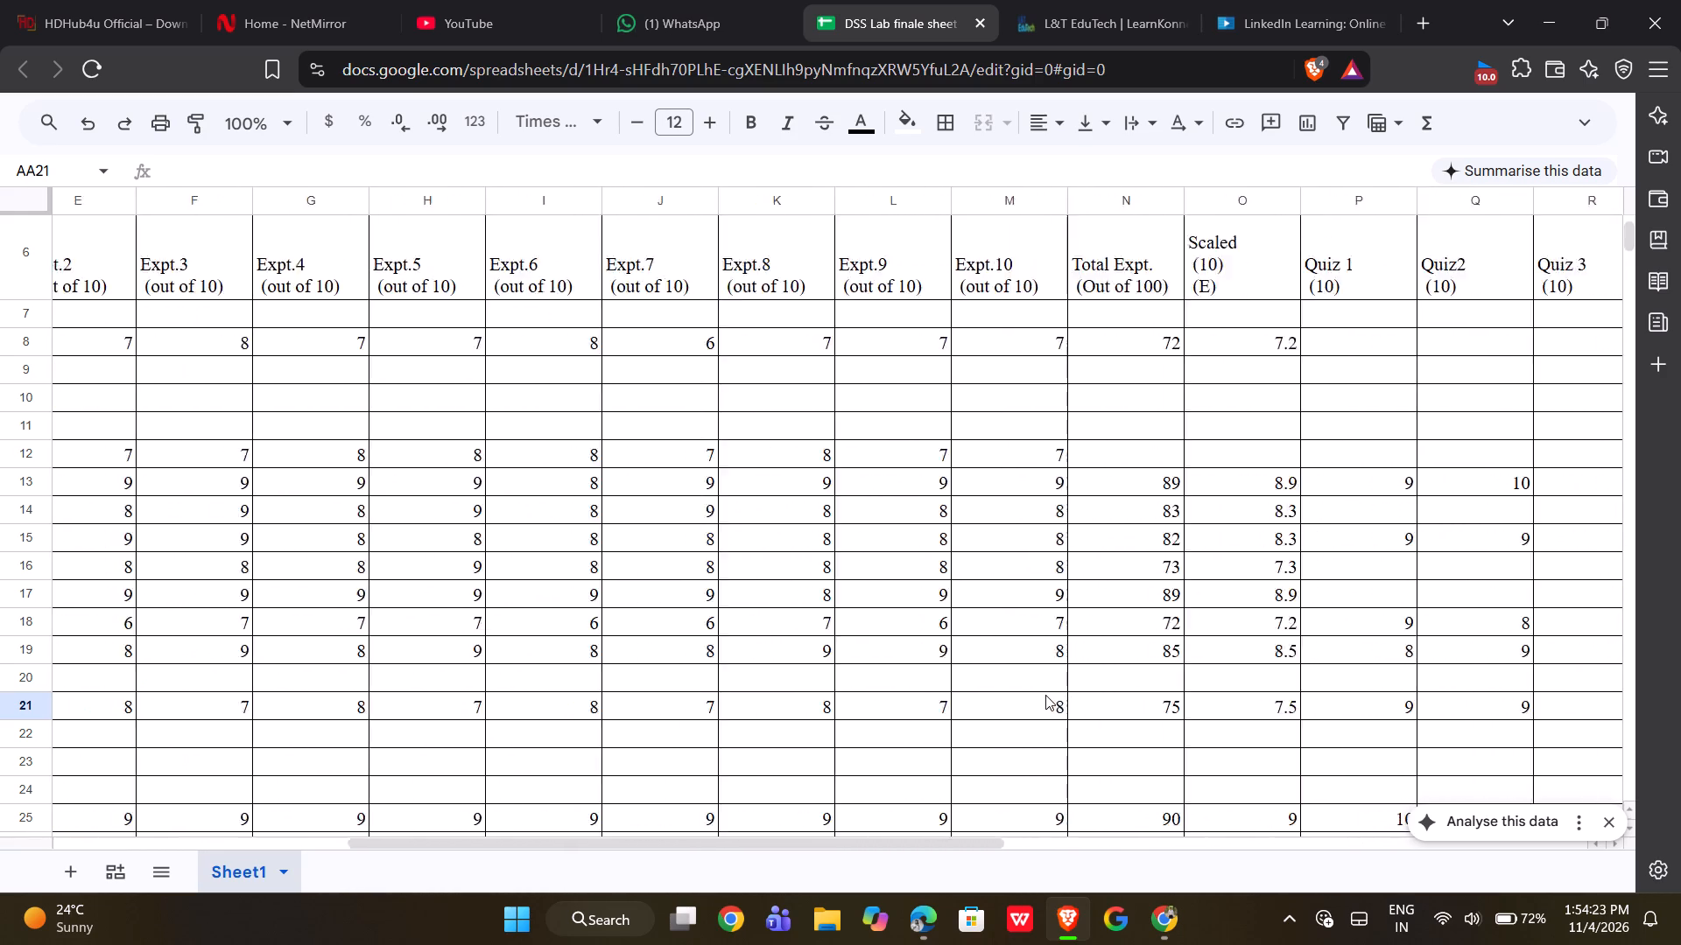
{"action": "scroll", "coordinate": [1045, 695], "scroll_direction": "left", "scroll_amount": 3}
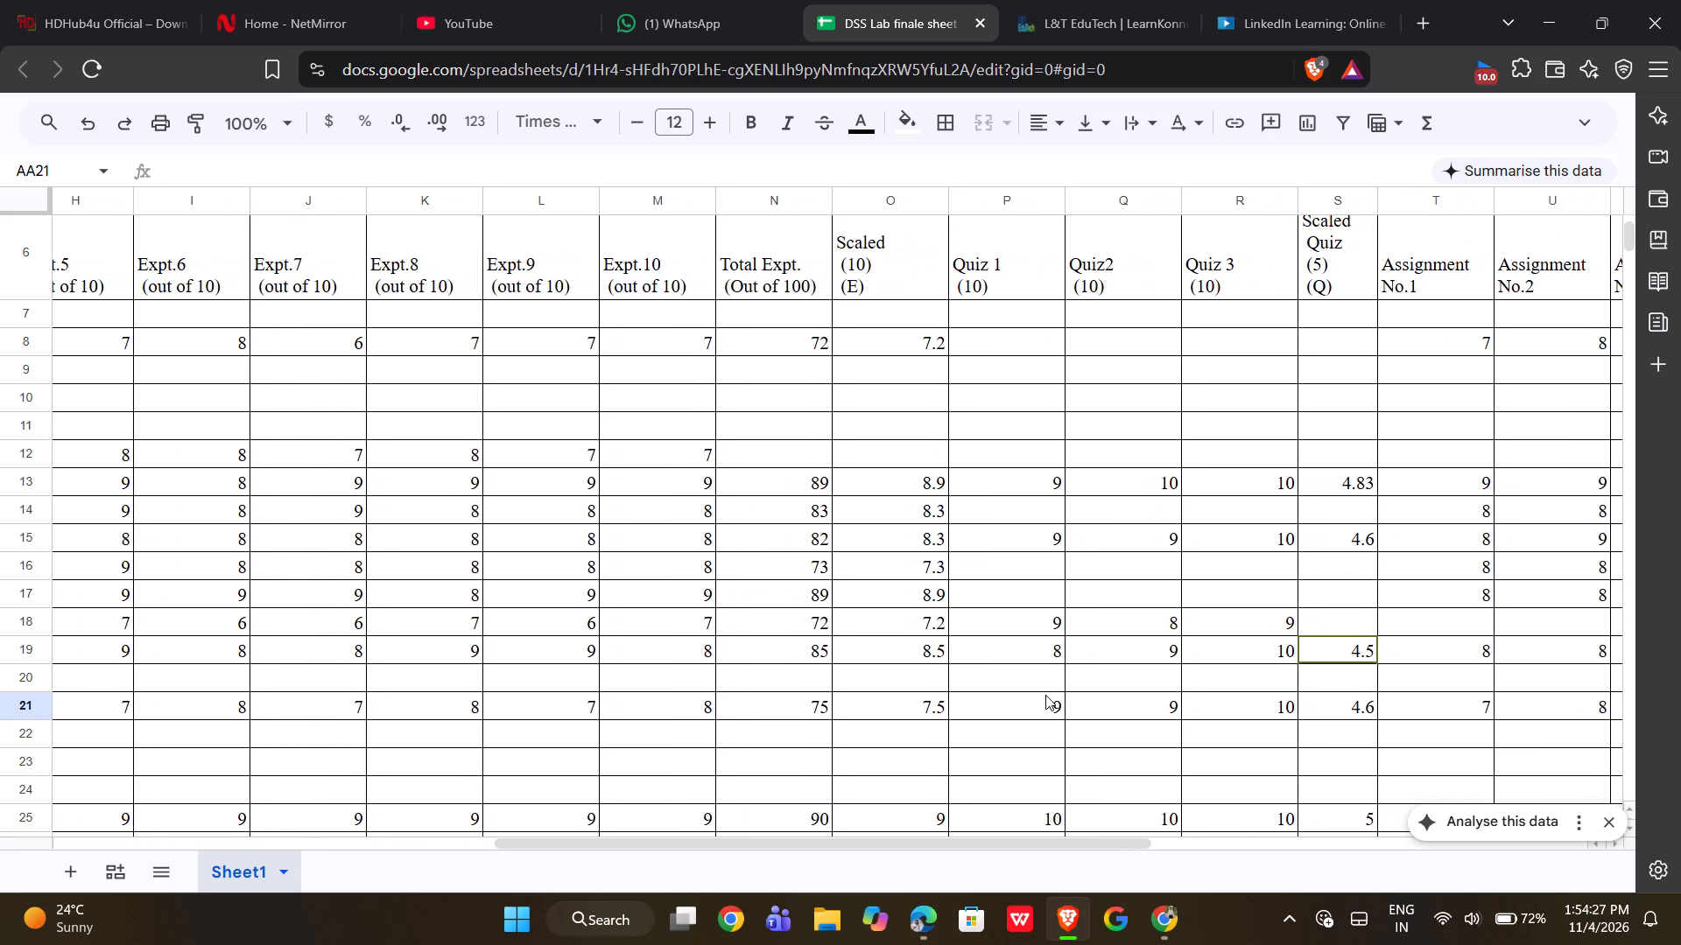
{"action": "scroll", "coordinate": [1045, 695], "scroll_direction": "left", "scroll_amount": 1}
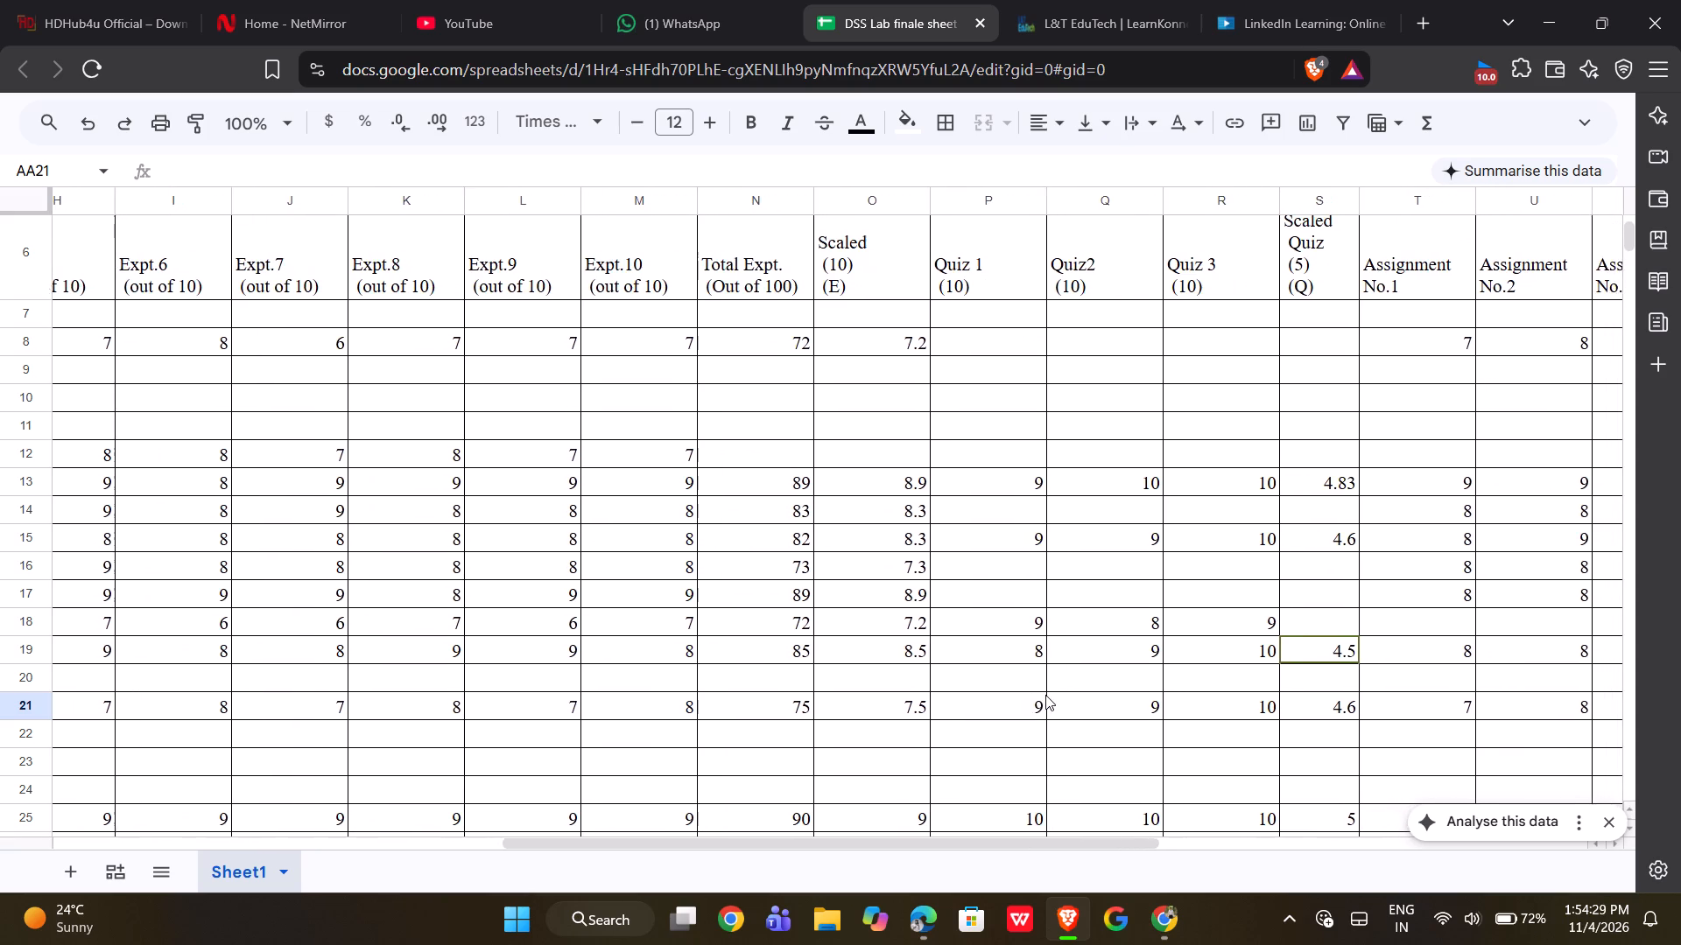
{"action": "scroll", "coordinate": [1045, 695], "scroll_direction": "left", "scroll_amount": 2}
{"action": "left_click", "coordinate": [1150, 714]}
{"action": "scroll", "coordinate": [1150, 714], "scroll_direction": "left", "scroll_amount": 1}
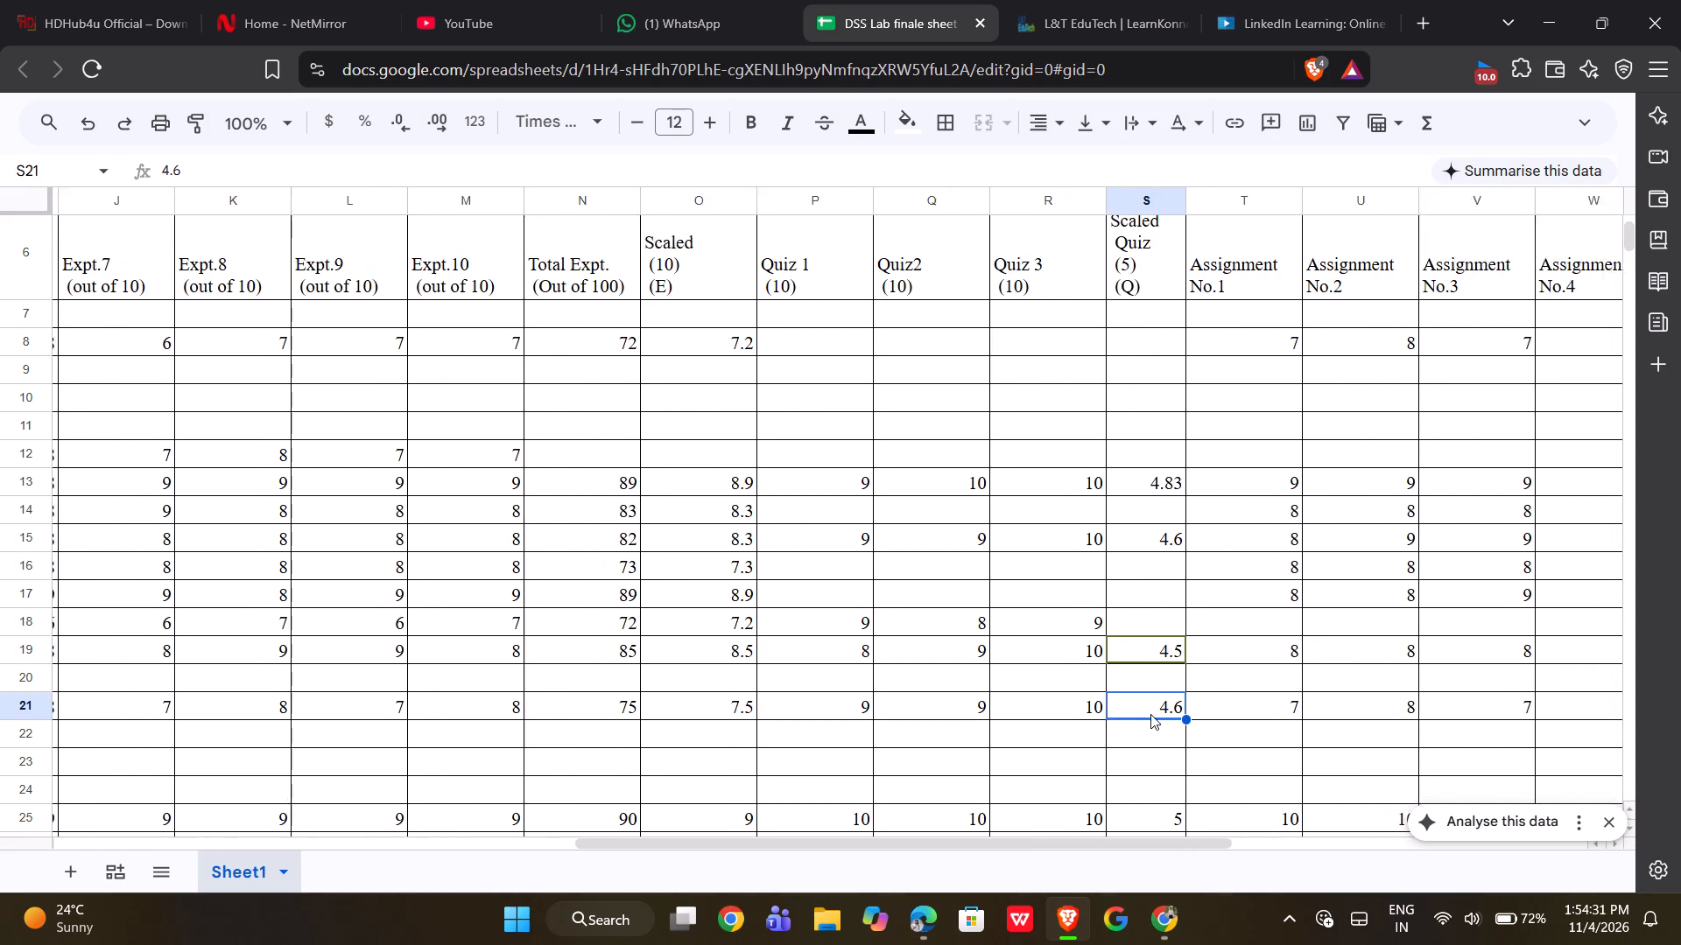
{"action": "scroll", "coordinate": [1150, 714], "scroll_direction": "left", "scroll_amount": 4}
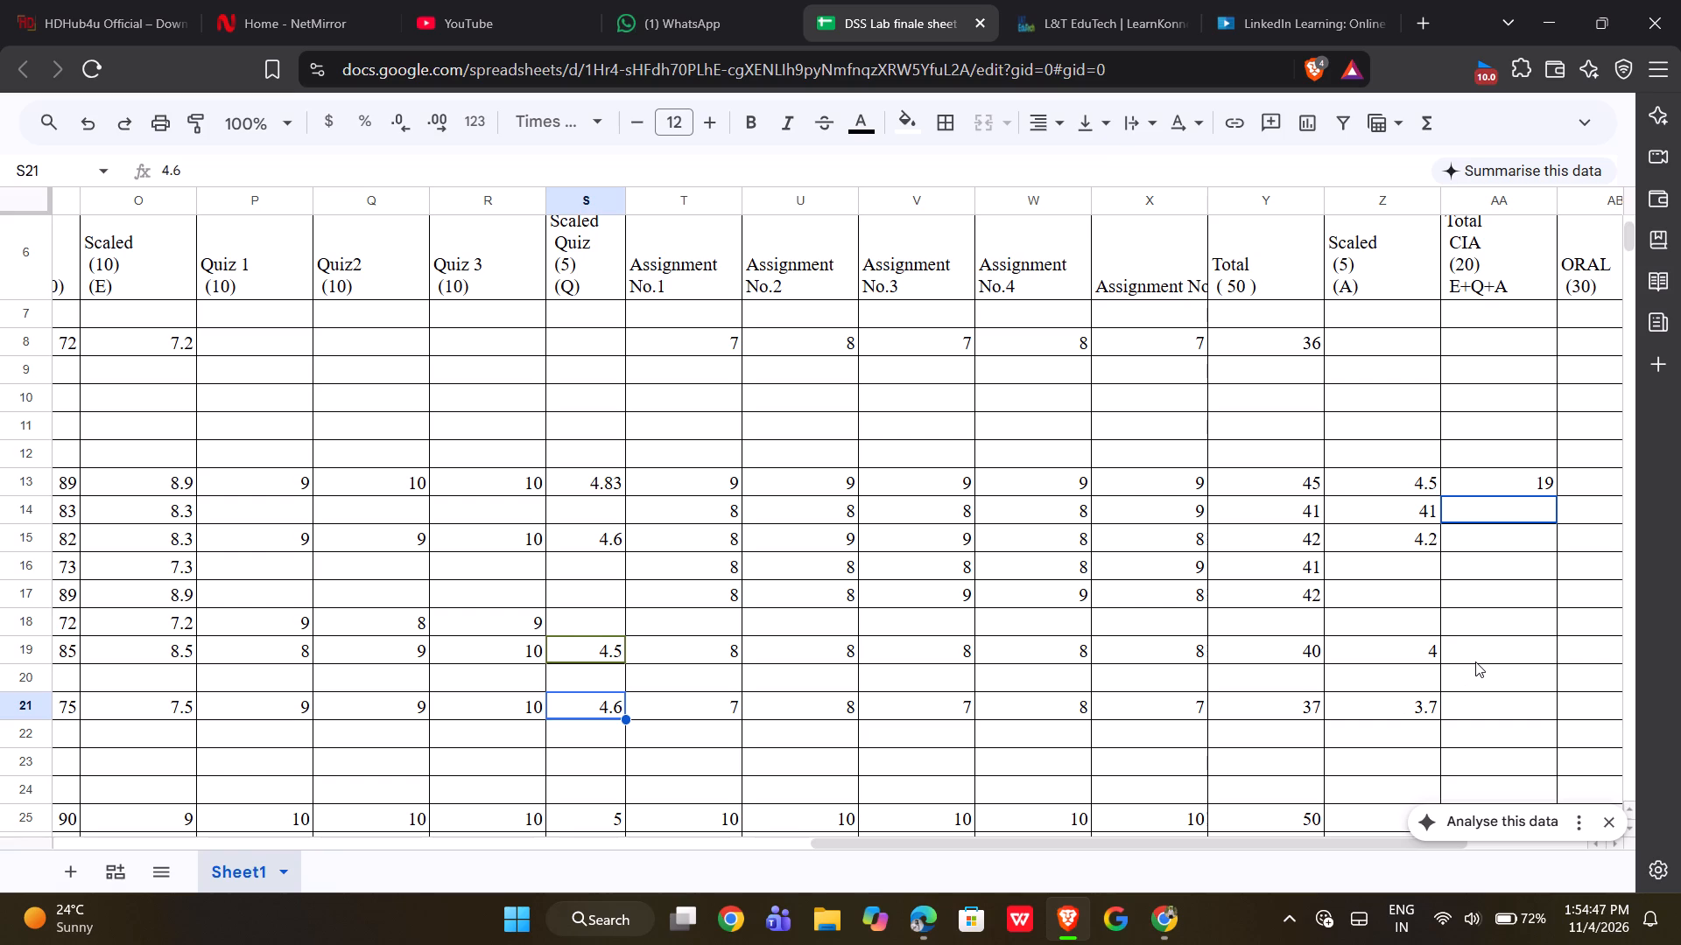
{"action": "scroll", "coordinate": [1475, 661], "scroll_direction": "right", "scroll_amount": 2}
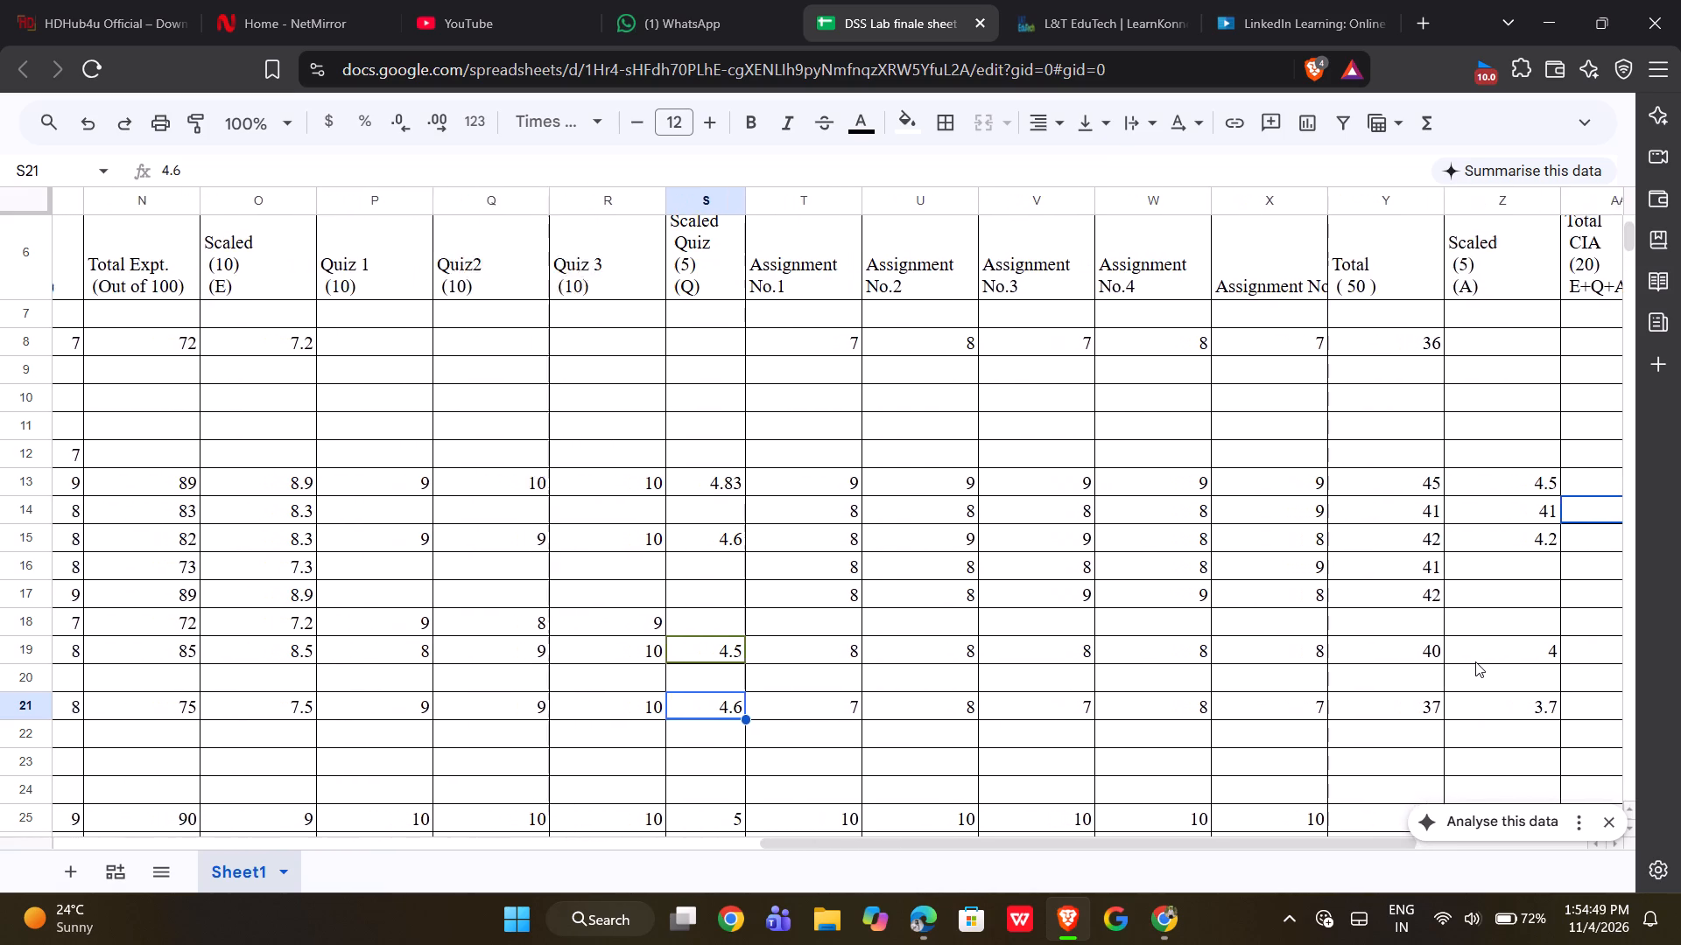
{"action": "scroll", "coordinate": [1475, 661], "scroll_direction": "right", "scroll_amount": 6}
{"action": "scroll", "coordinate": [1475, 661], "scroll_direction": "left", "scroll_amount": 2}
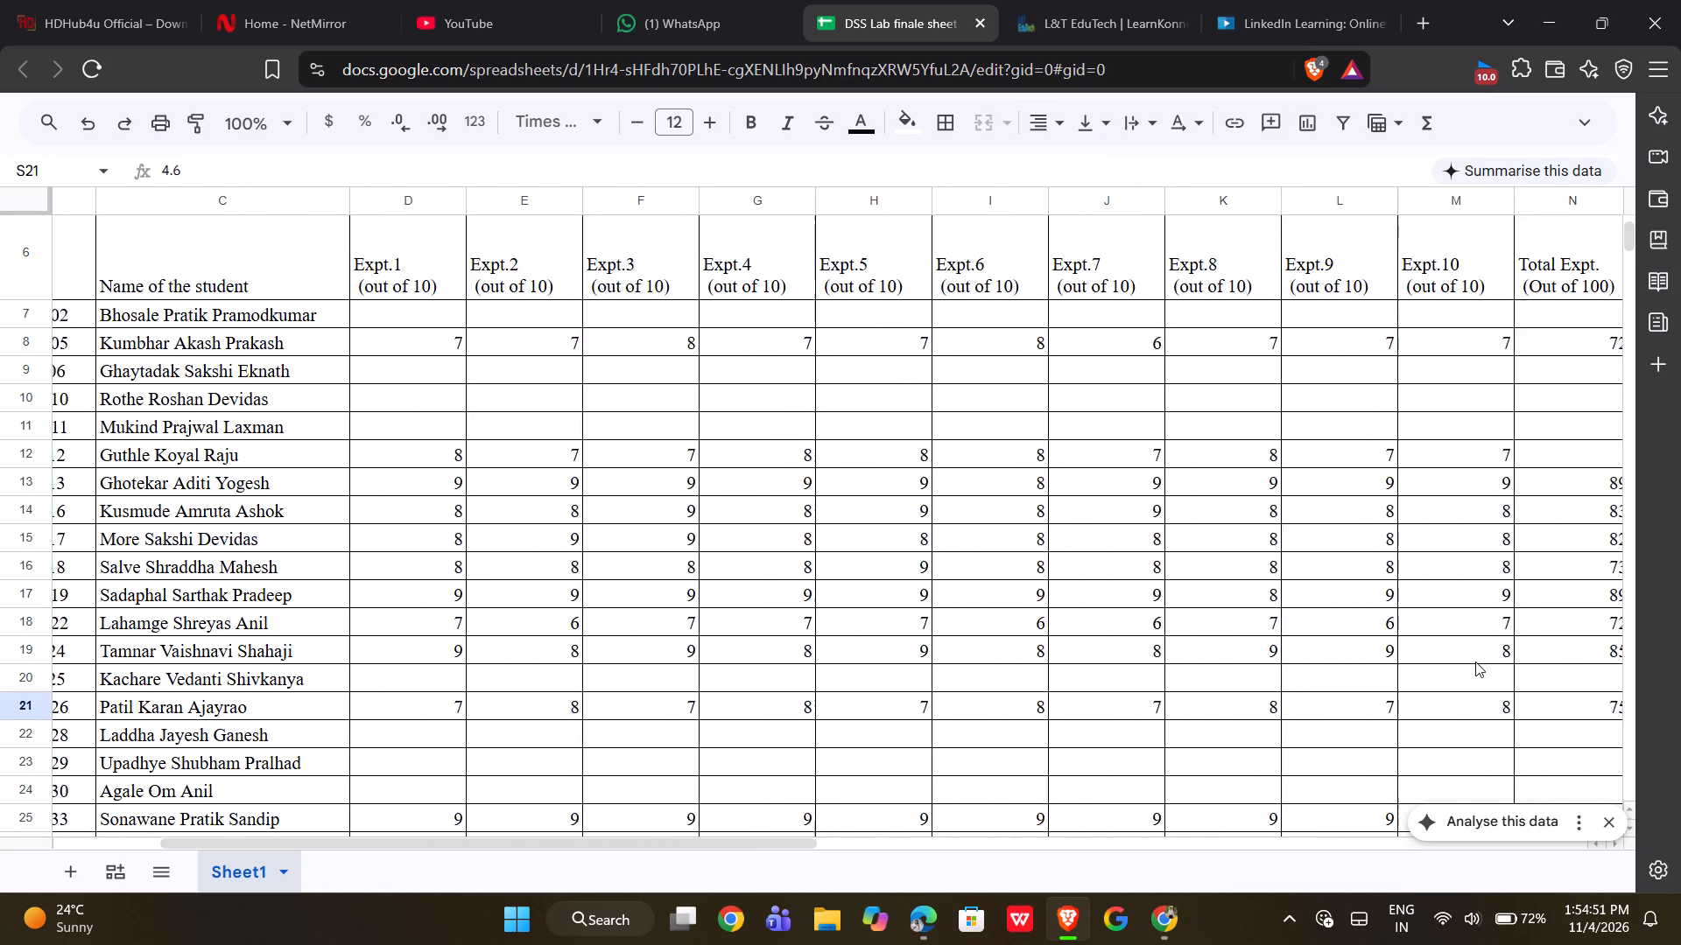
{"action": "scroll", "coordinate": [1475, 661], "scroll_direction": "left", "scroll_amount": 4}
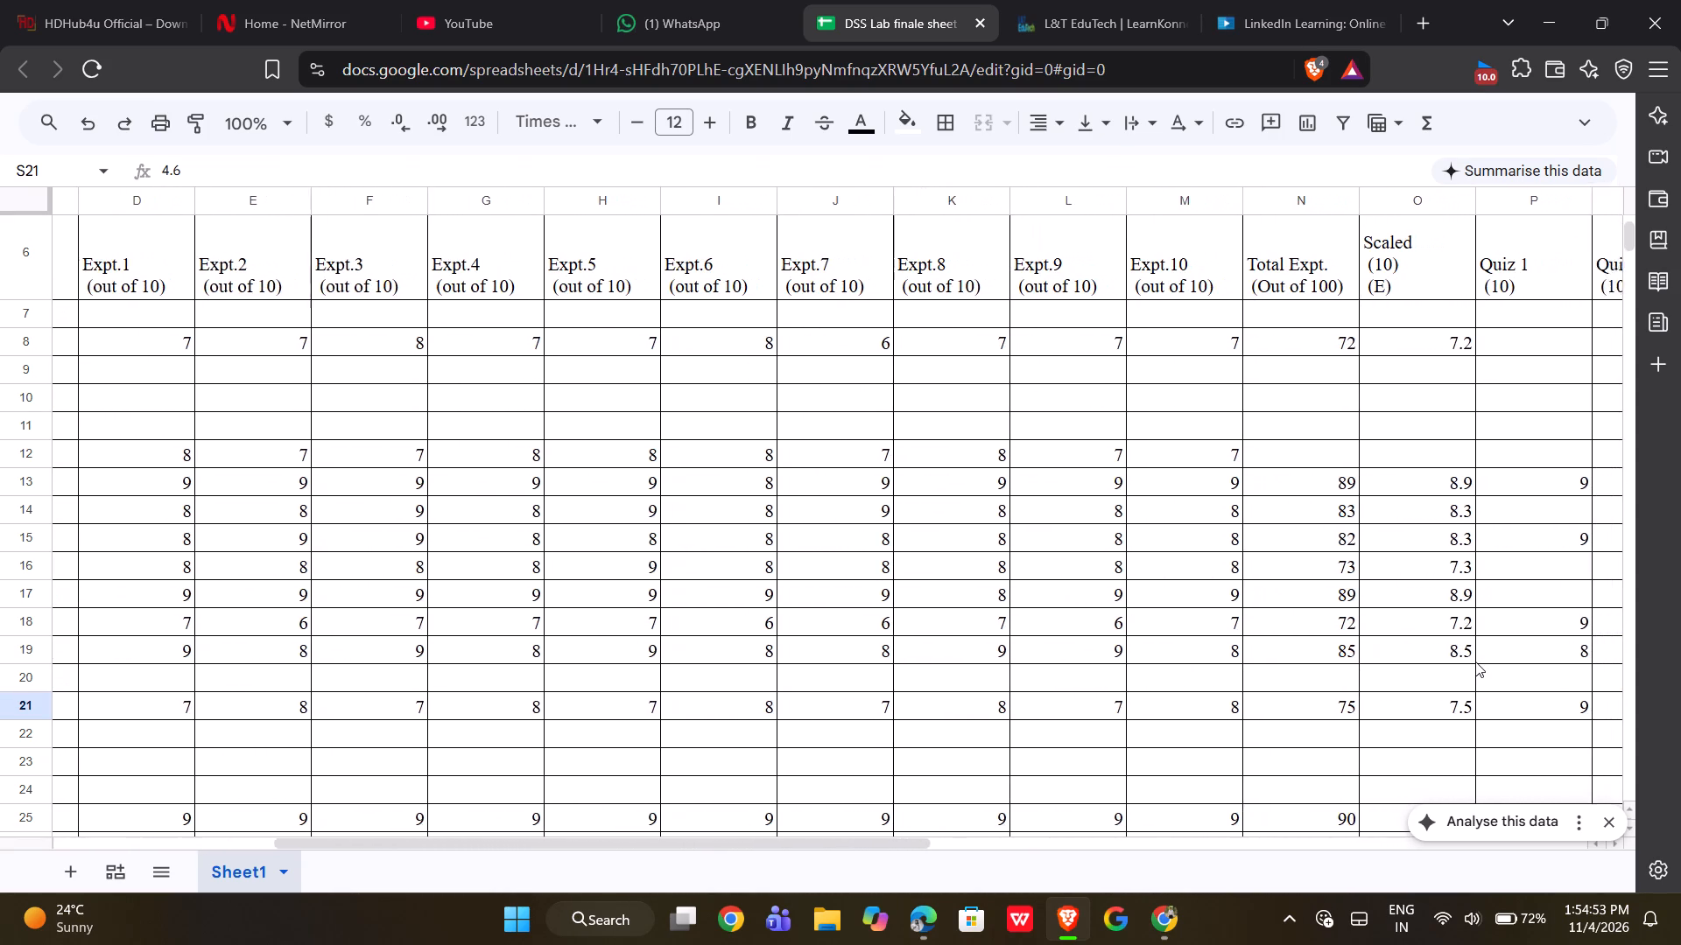
{"action": "scroll", "coordinate": [1475, 661], "scroll_direction": "left", "scroll_amount": 5}
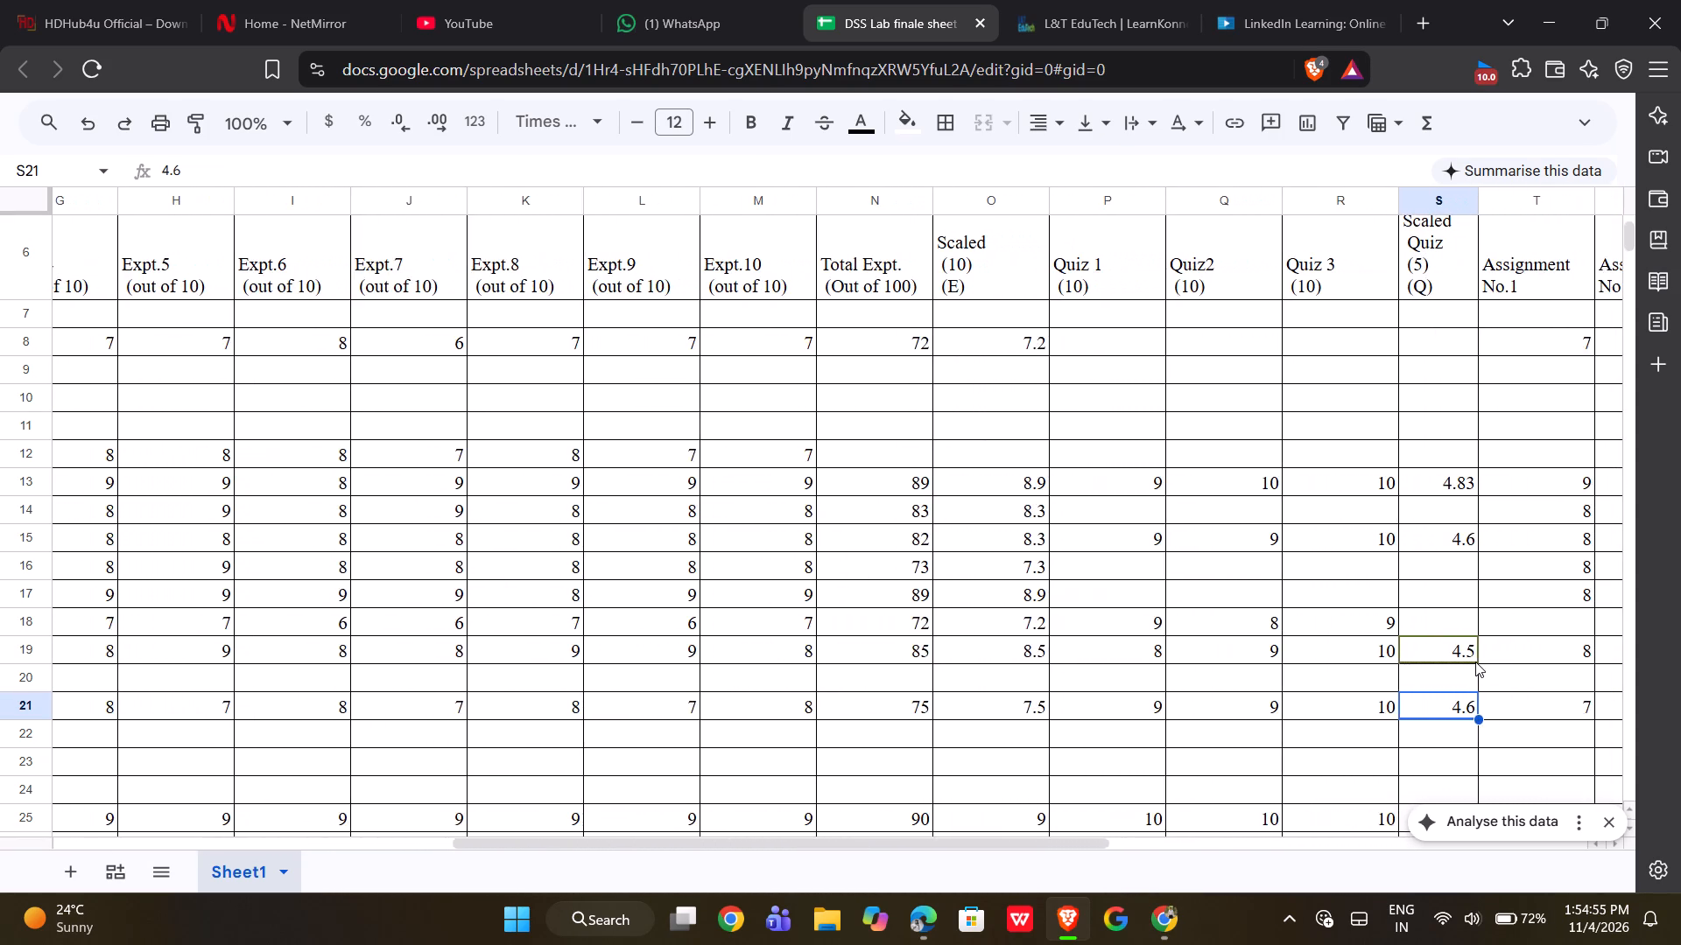
{"action": "scroll", "coordinate": [1475, 661], "scroll_direction": "left", "scroll_amount": 5}
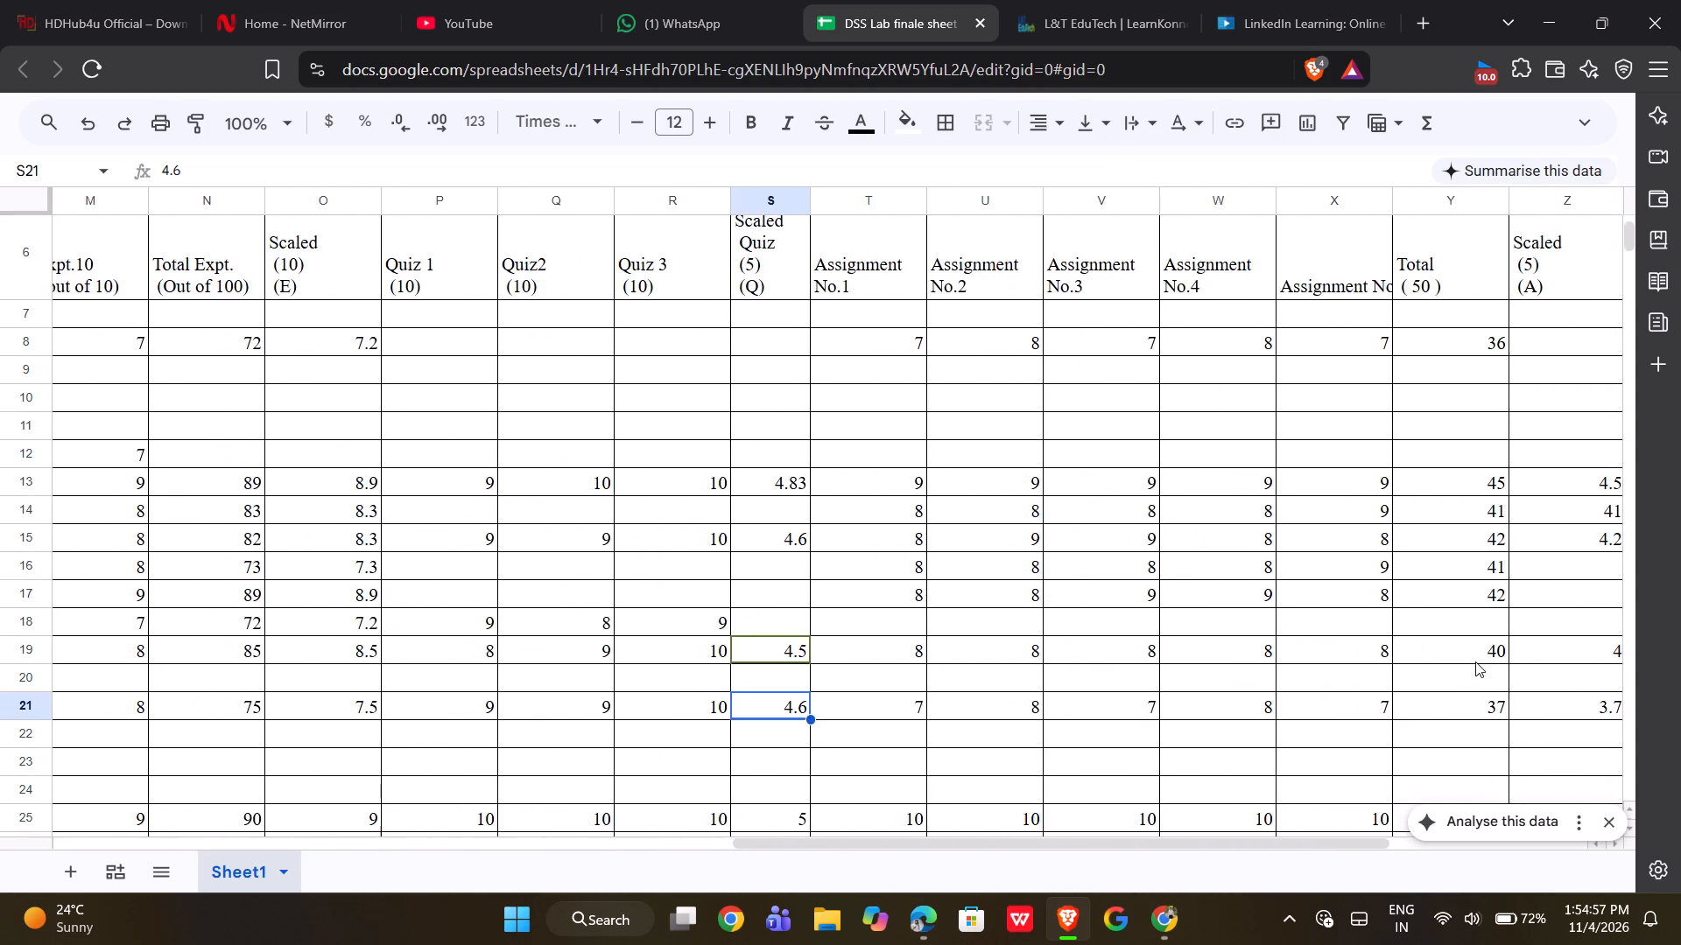
Enter 16 as the Total CIA (20) mark for the student in row 21.
{"action": "scroll", "coordinate": [1475, 661], "scroll_direction": "left", "scroll_amount": 4}
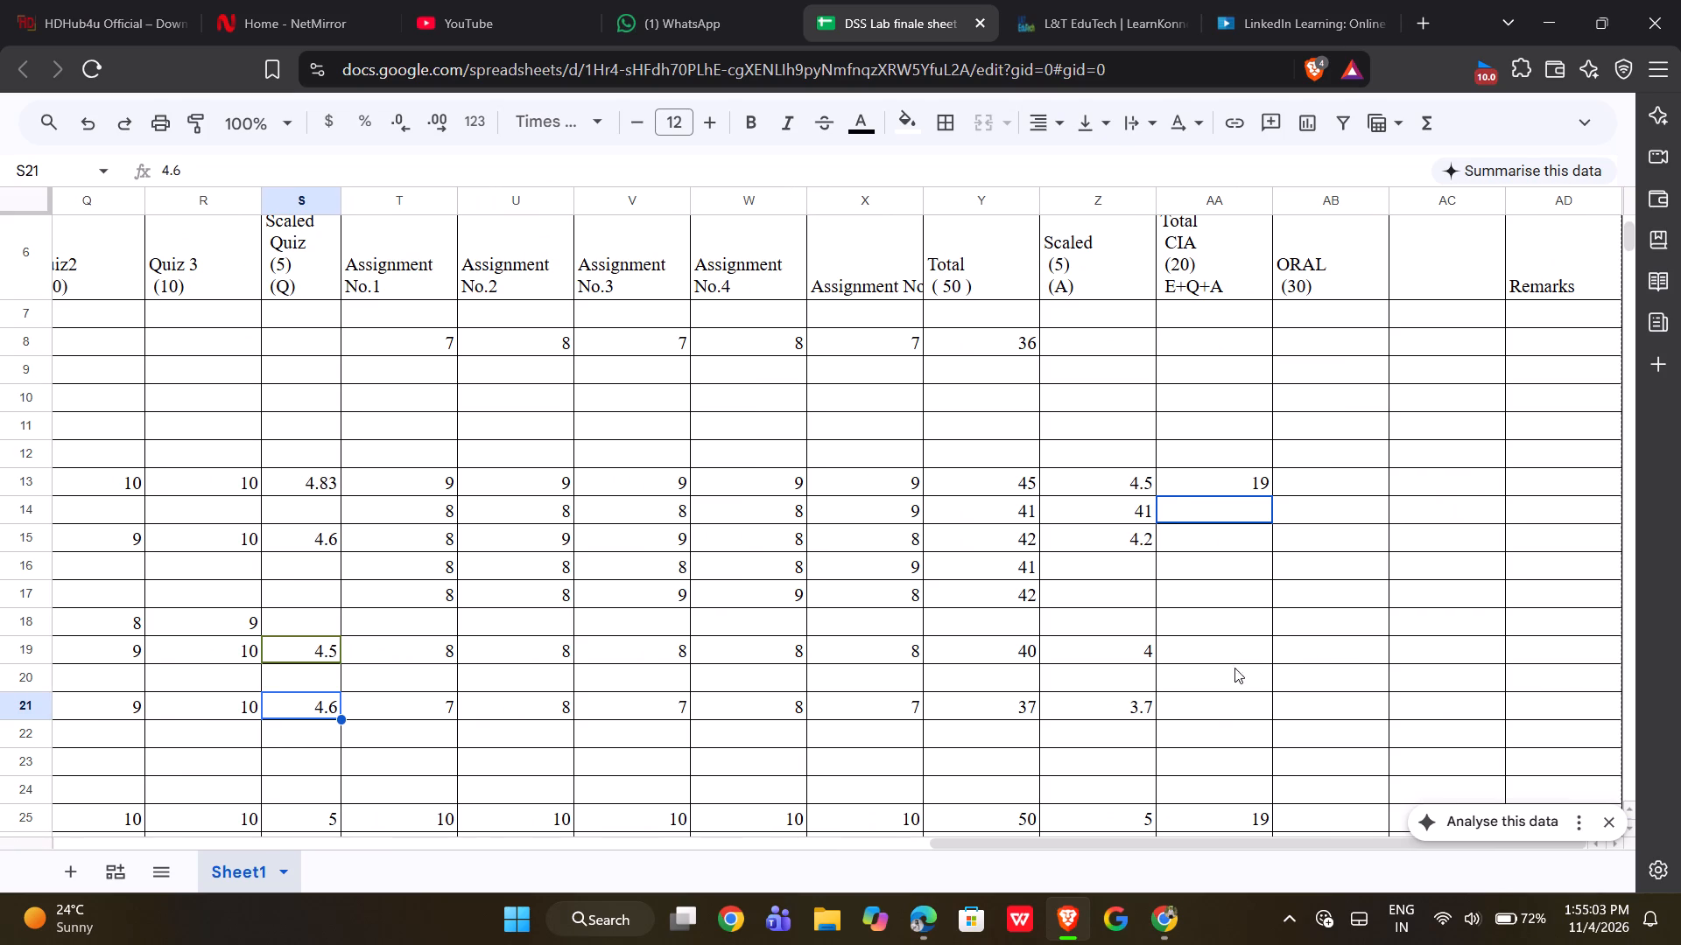
{"action": "left_click", "coordinate": [1184, 709]}
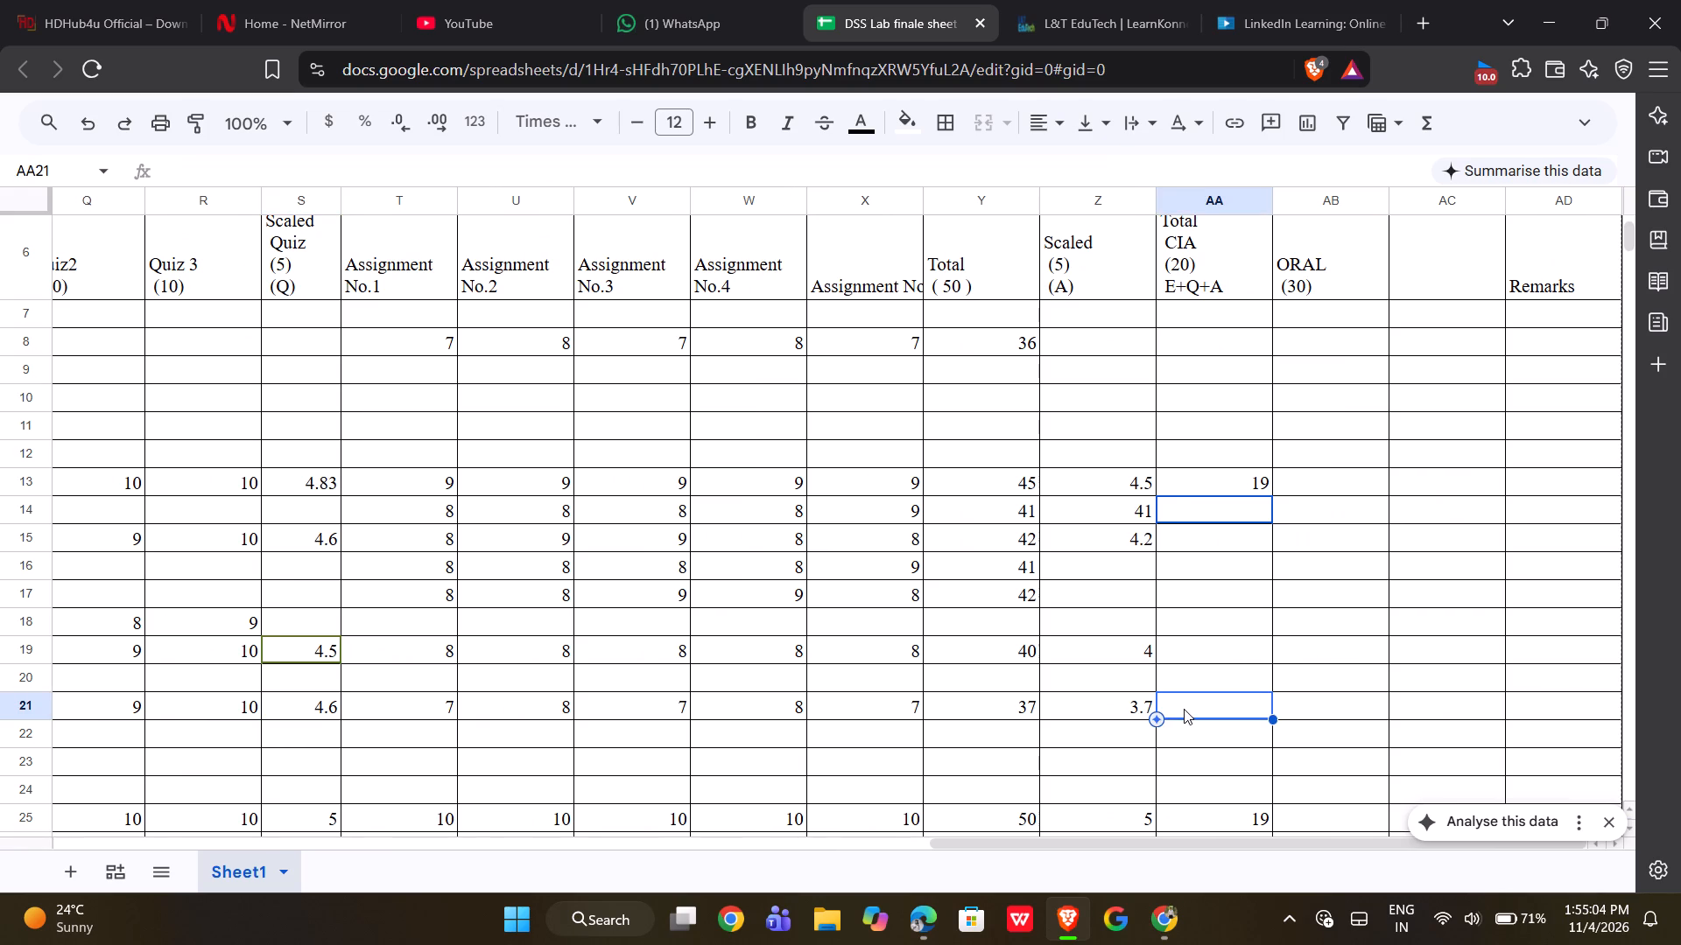
{"action": "type", "text": "16"}
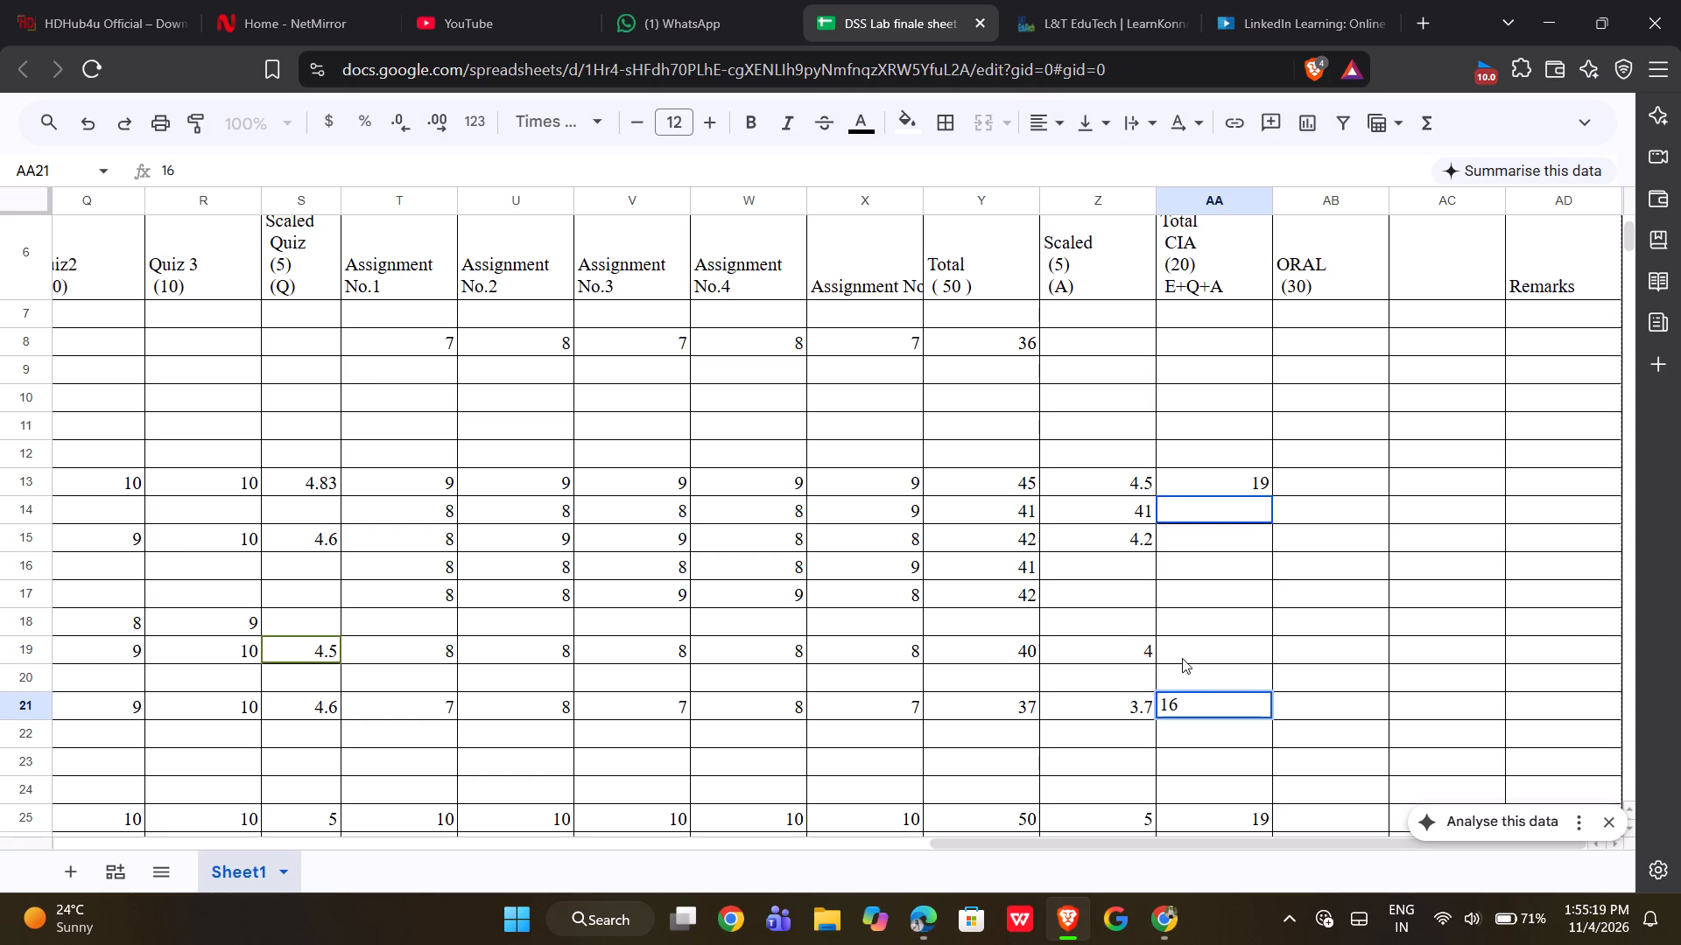
{"action": "left_click", "coordinate": [1182, 654]}
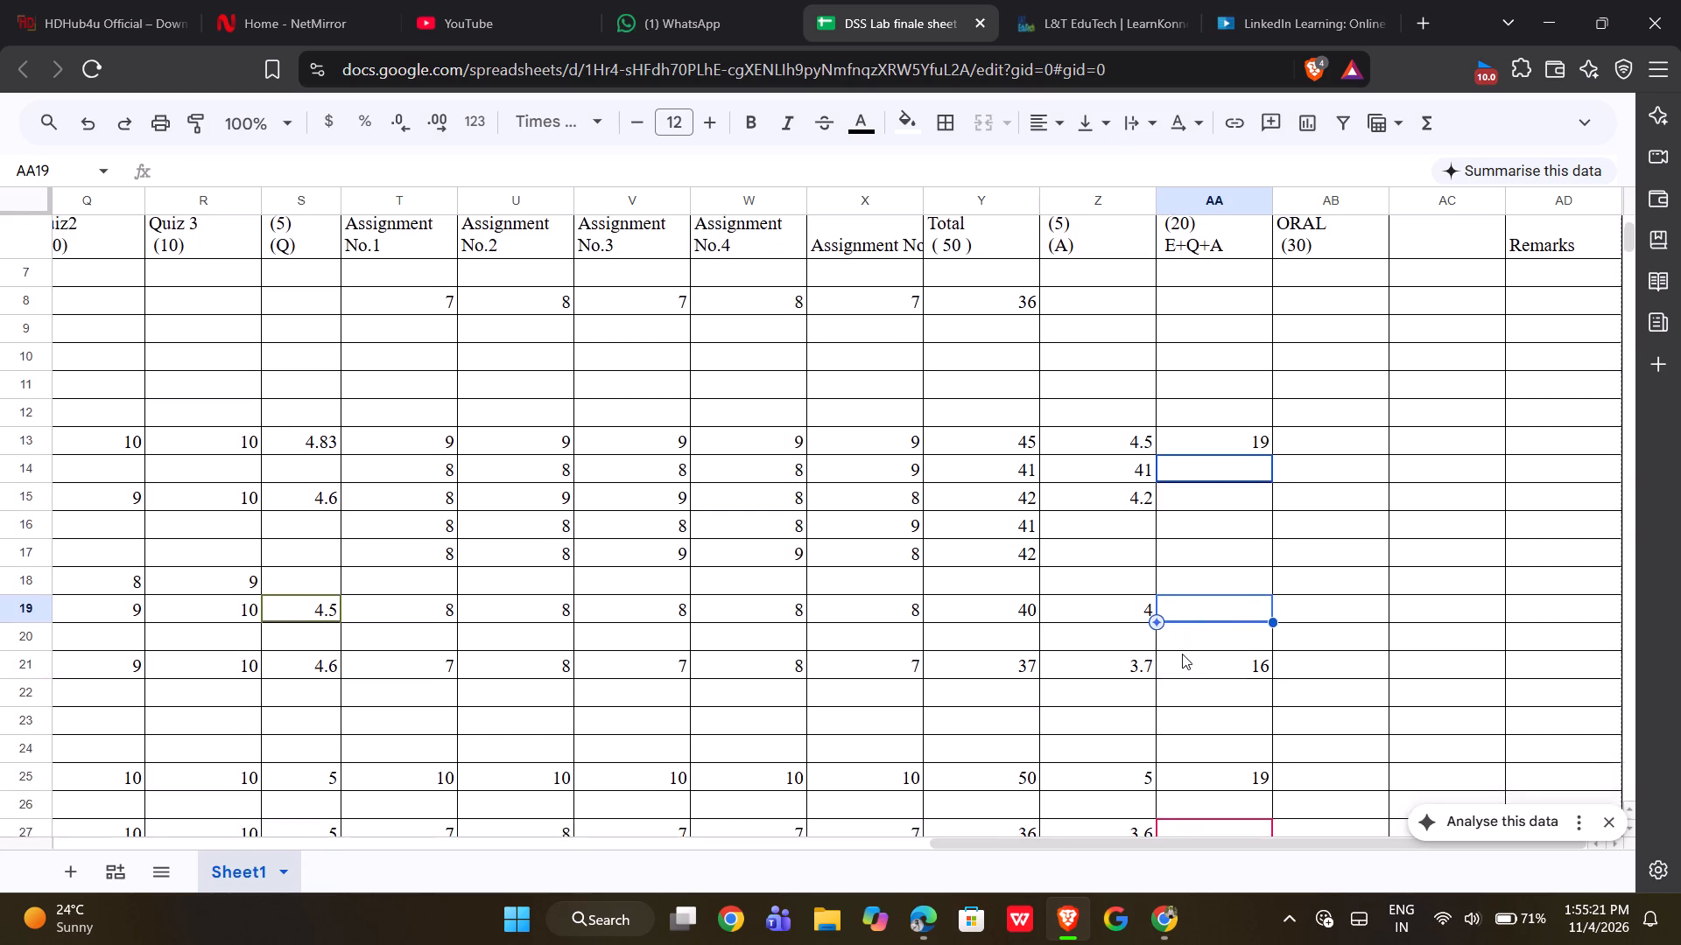
Enter 7, 8, 7, 8 and 9 as the Expt.1 to Expt.5 marks for the student in row 29.
{"action": "scroll", "coordinate": [1182, 654], "scroll_direction": "left", "scroll_amount": 2}
{"action": "scroll", "coordinate": [1179, 716], "scroll_direction": "up", "scroll_amount": 1}
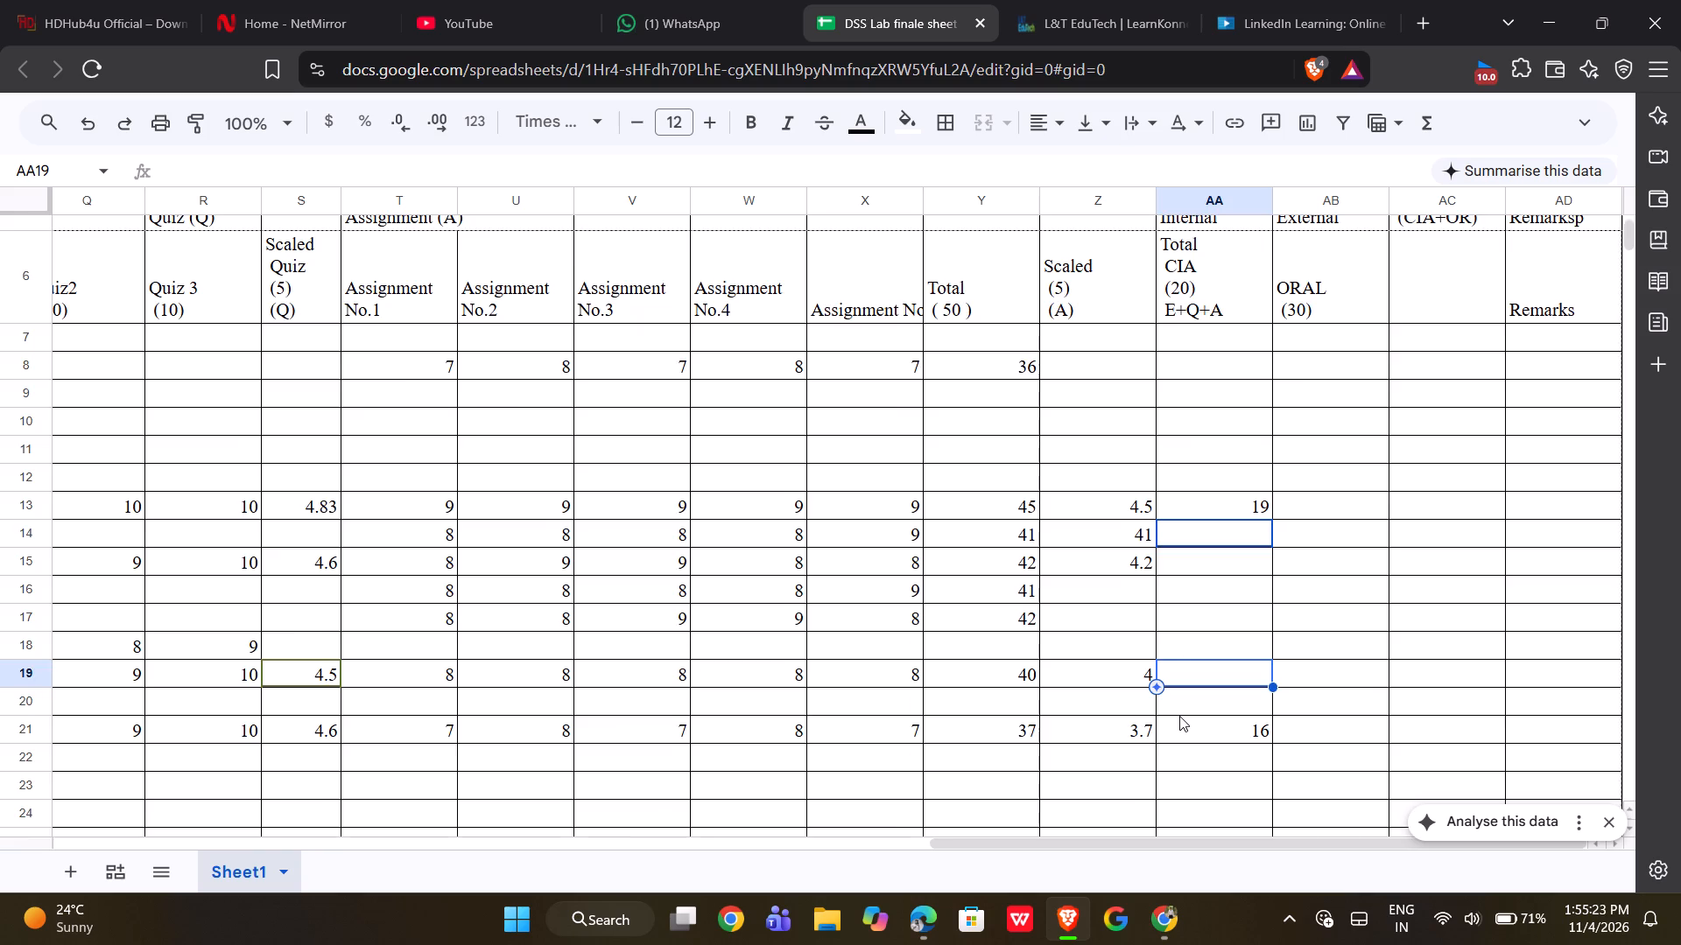
{"action": "scroll", "coordinate": [1179, 716], "scroll_direction": "up", "scroll_amount": 1}
{"action": "scroll", "coordinate": [1179, 716], "scroll_direction": "right", "scroll_amount": 7}
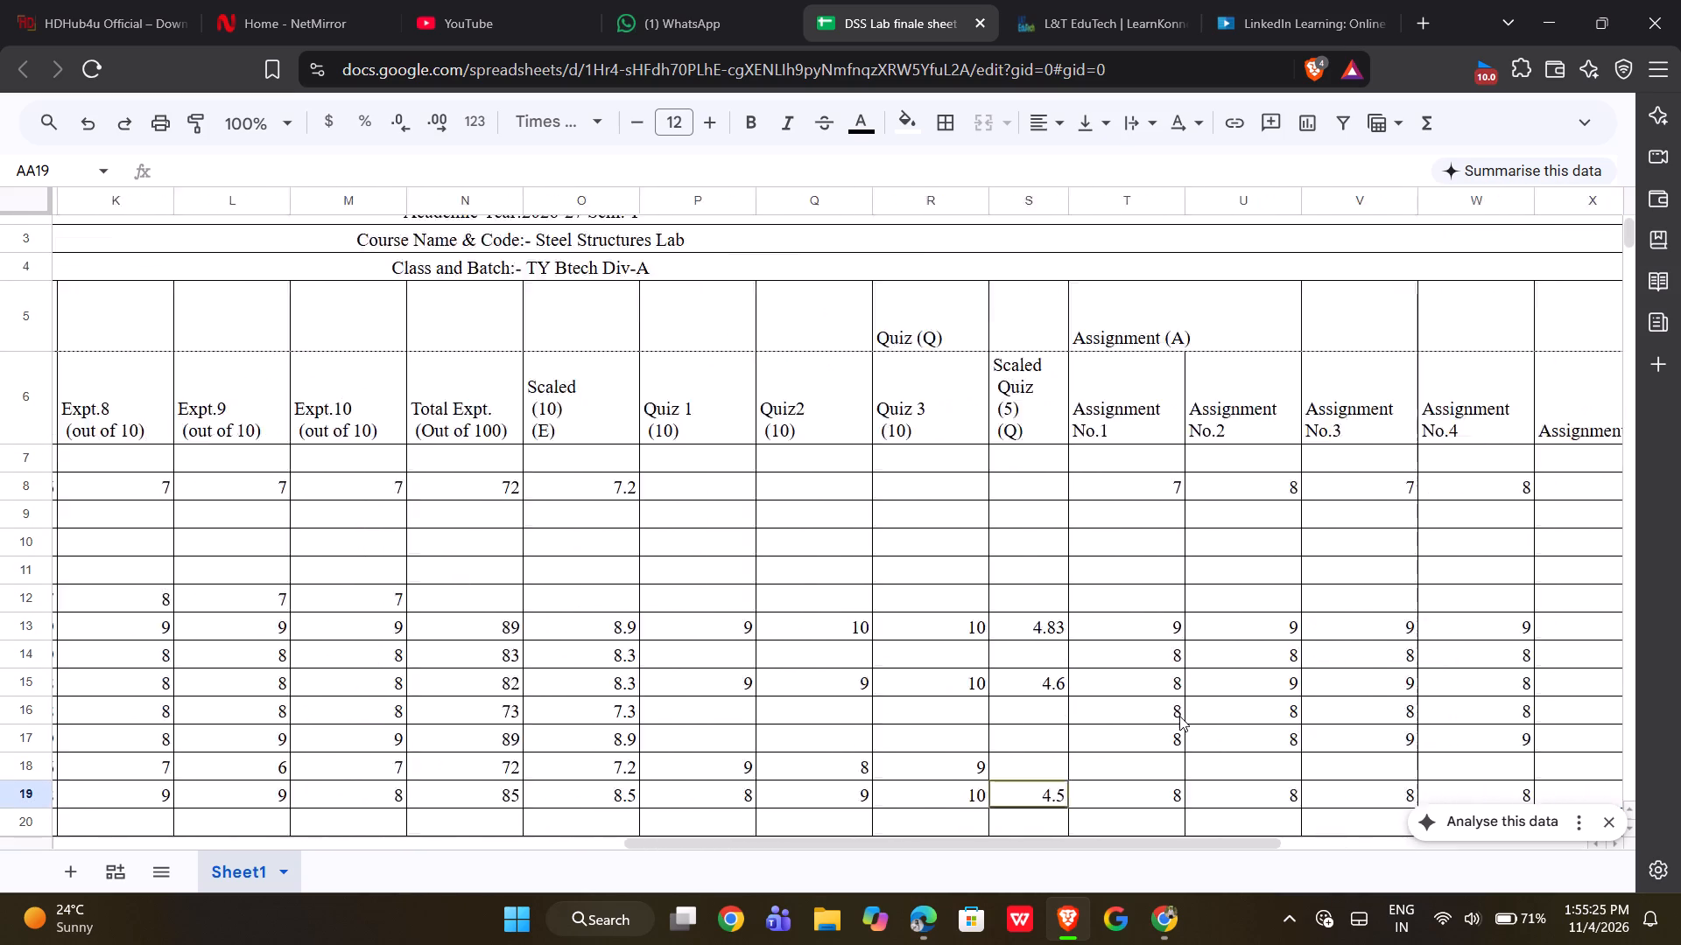
{"action": "scroll", "coordinate": [1179, 716], "scroll_direction": "right", "scroll_amount": 3}
{"action": "scroll", "coordinate": [1179, 716], "scroll_direction": "down", "scroll_amount": 4}
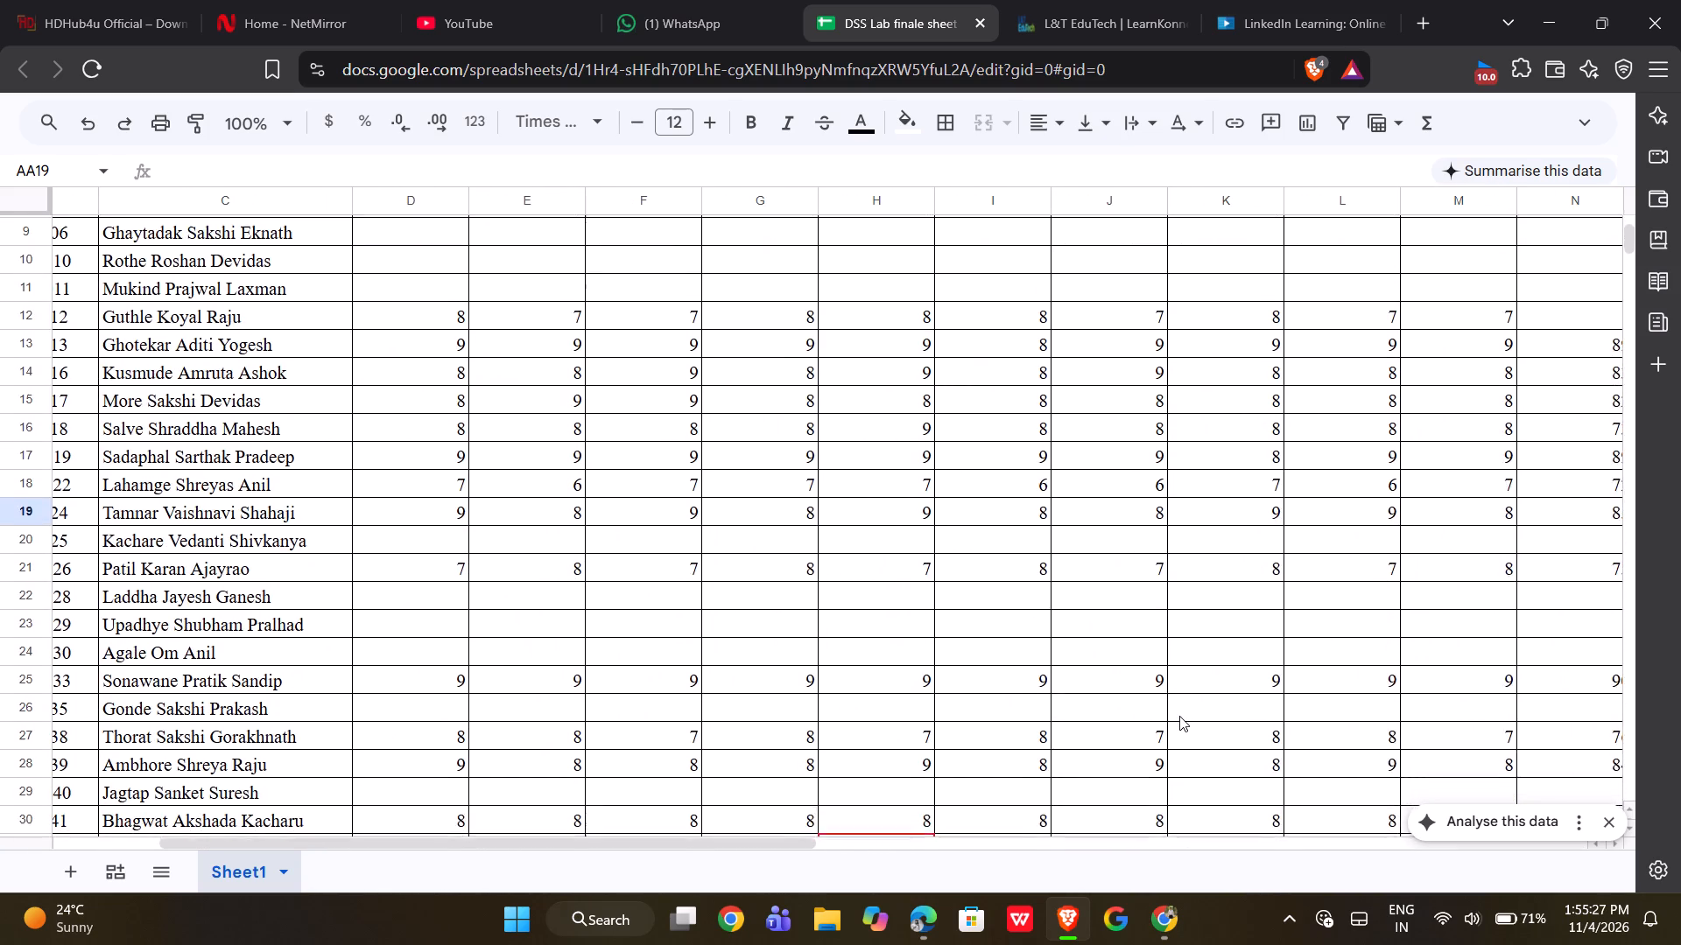
{"action": "scroll", "coordinate": [1179, 716], "scroll_direction": "down", "scroll_amount": 3}
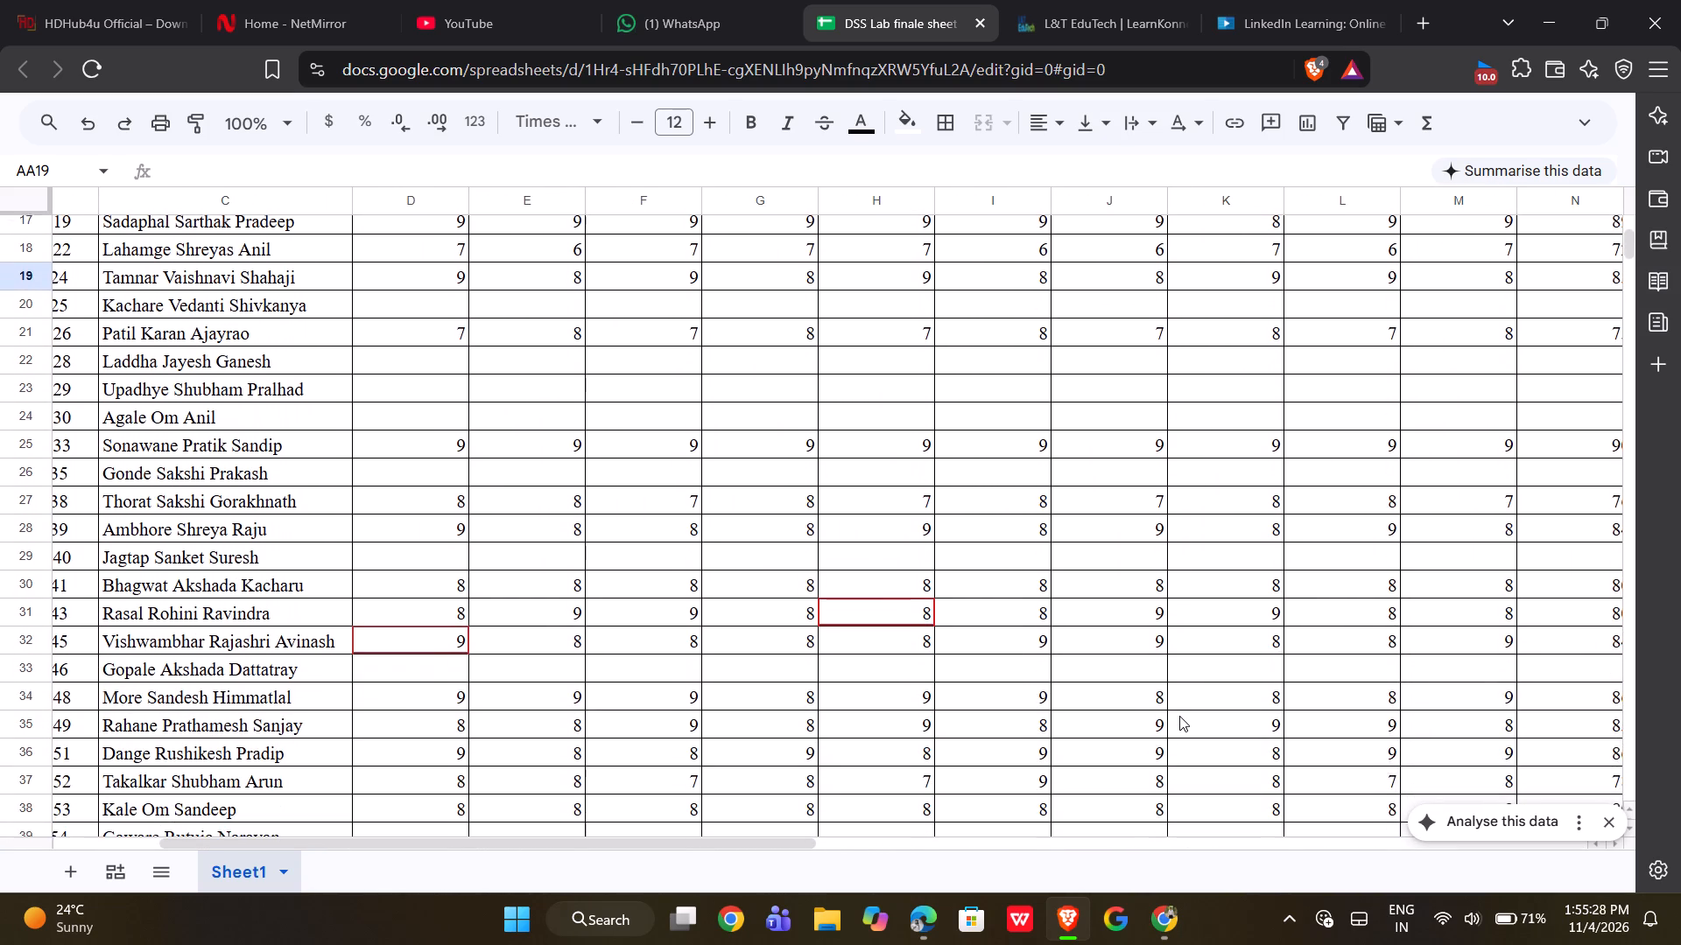
{"action": "scroll", "coordinate": [1179, 716], "scroll_direction": "down", "scroll_amount": 1}
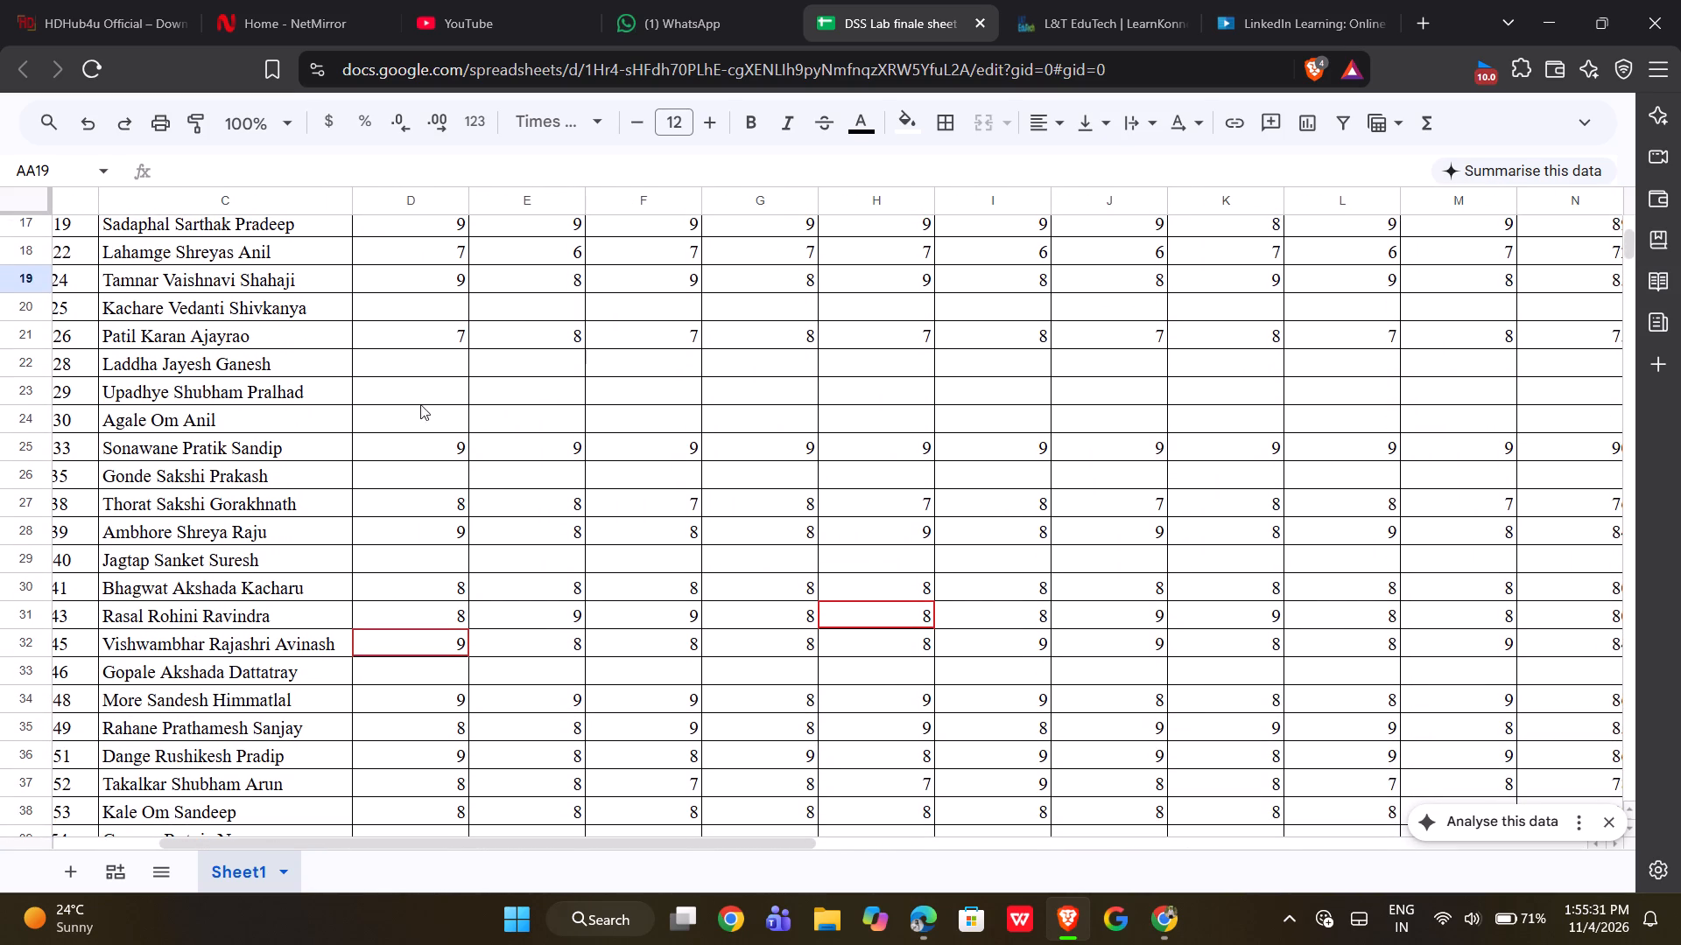
{"action": "left_click", "coordinate": [407, 560]}
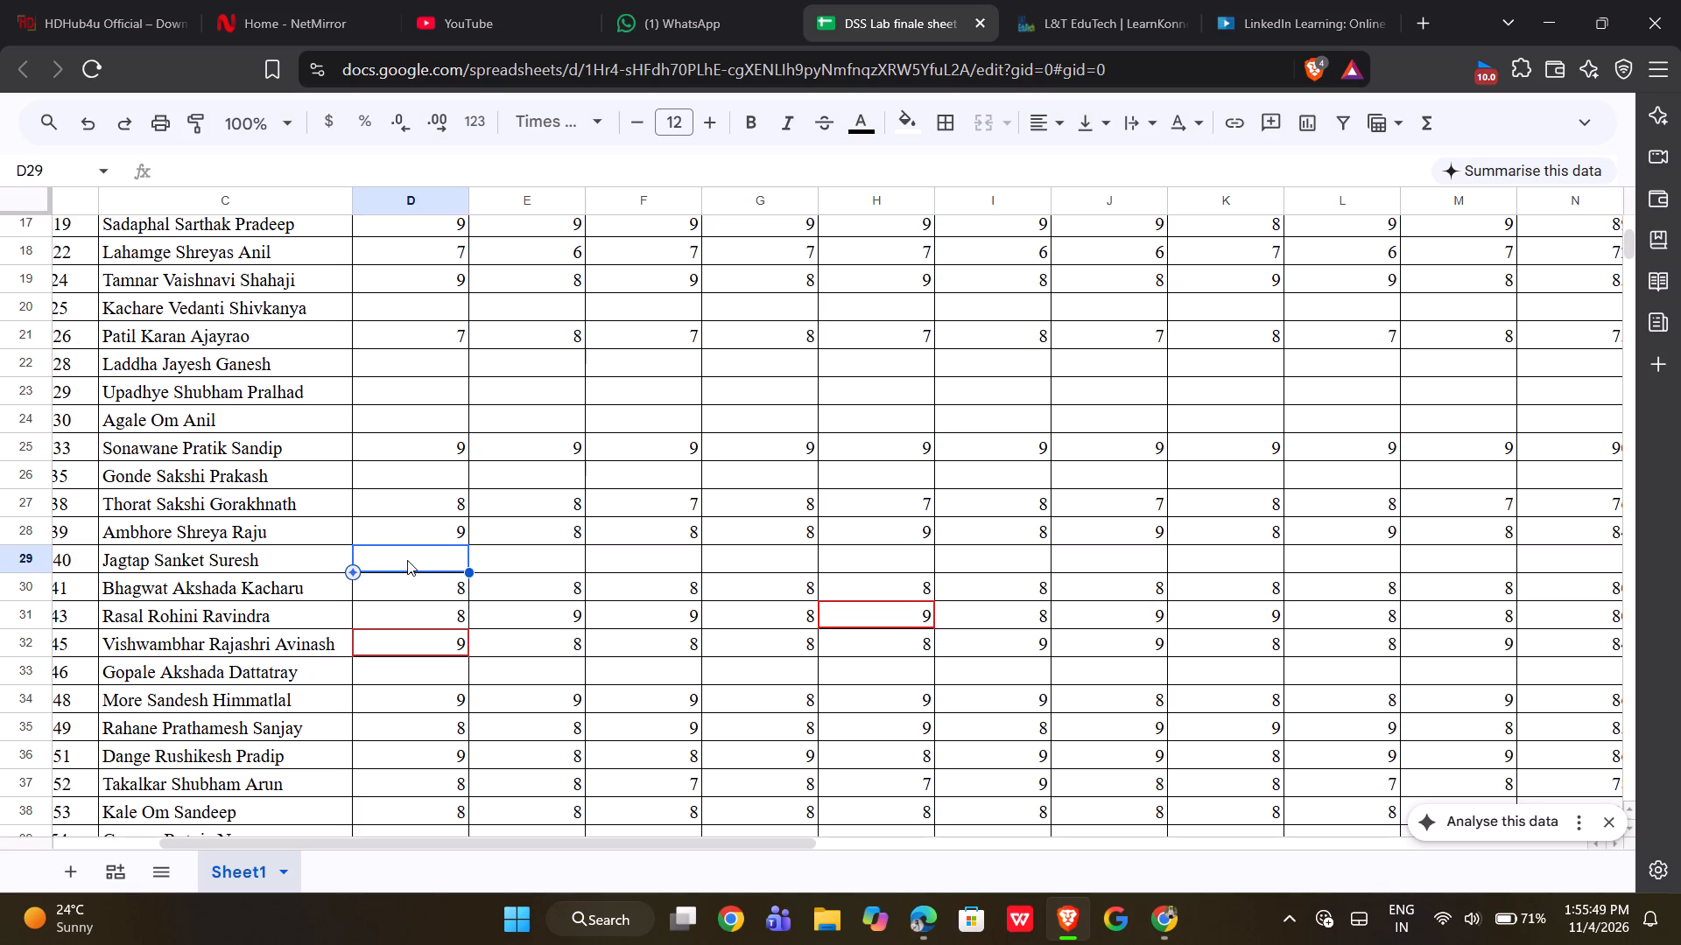
{"action": "key", "text": "7"}
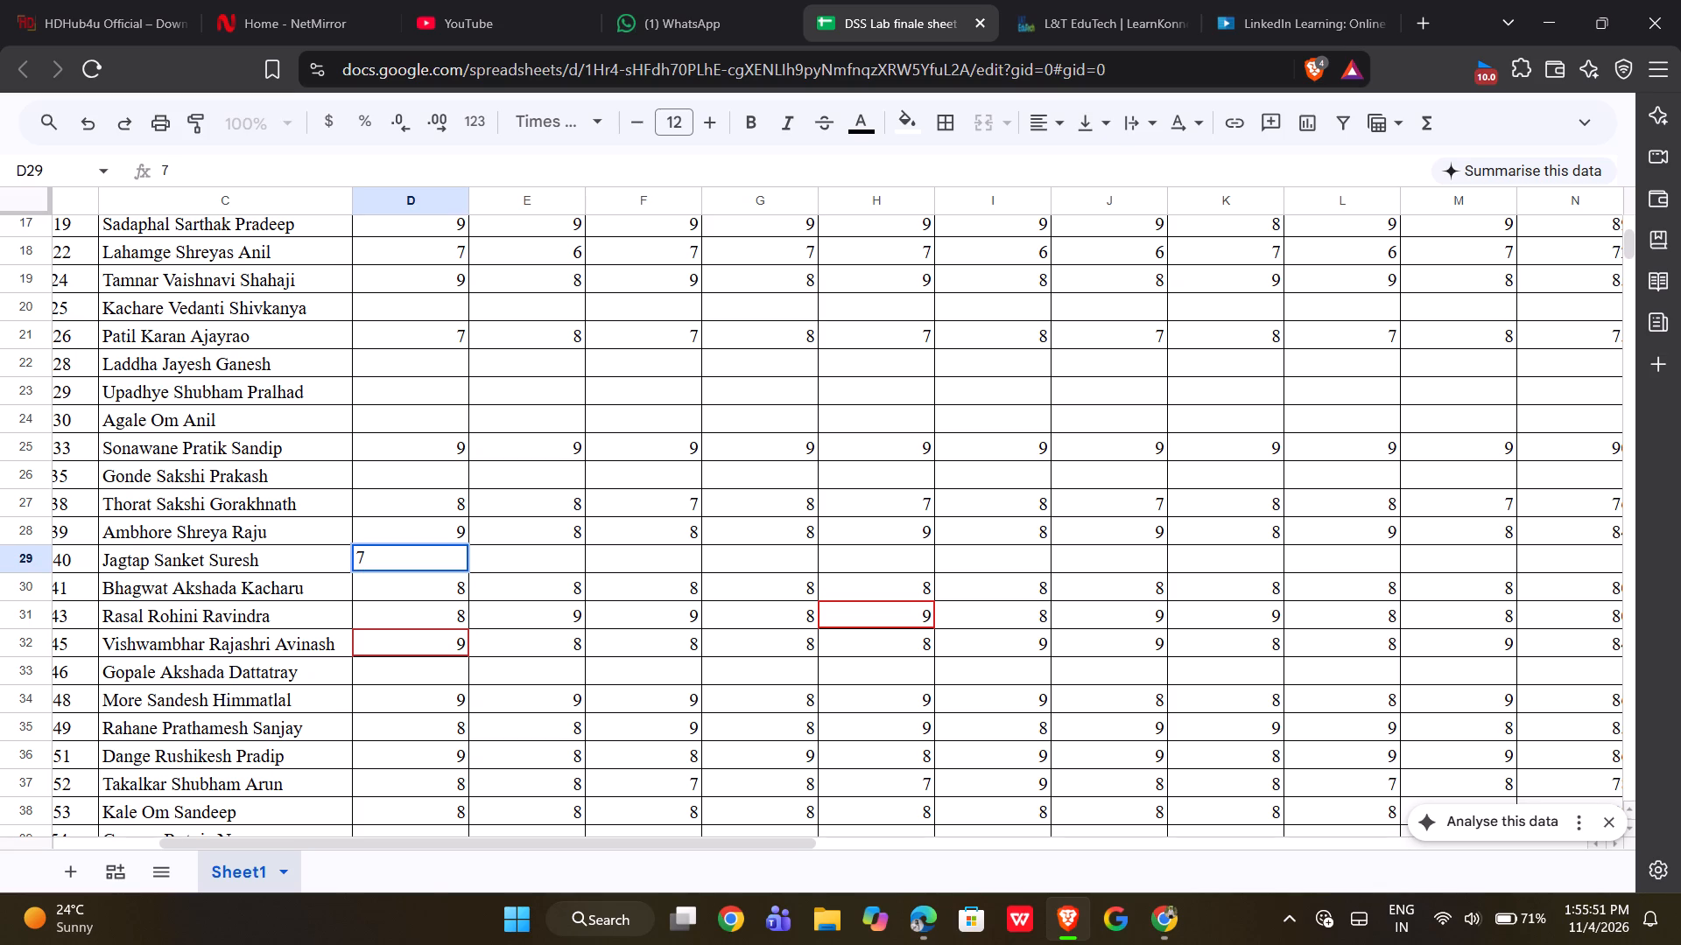
{"action": "key", "text": "Right"}
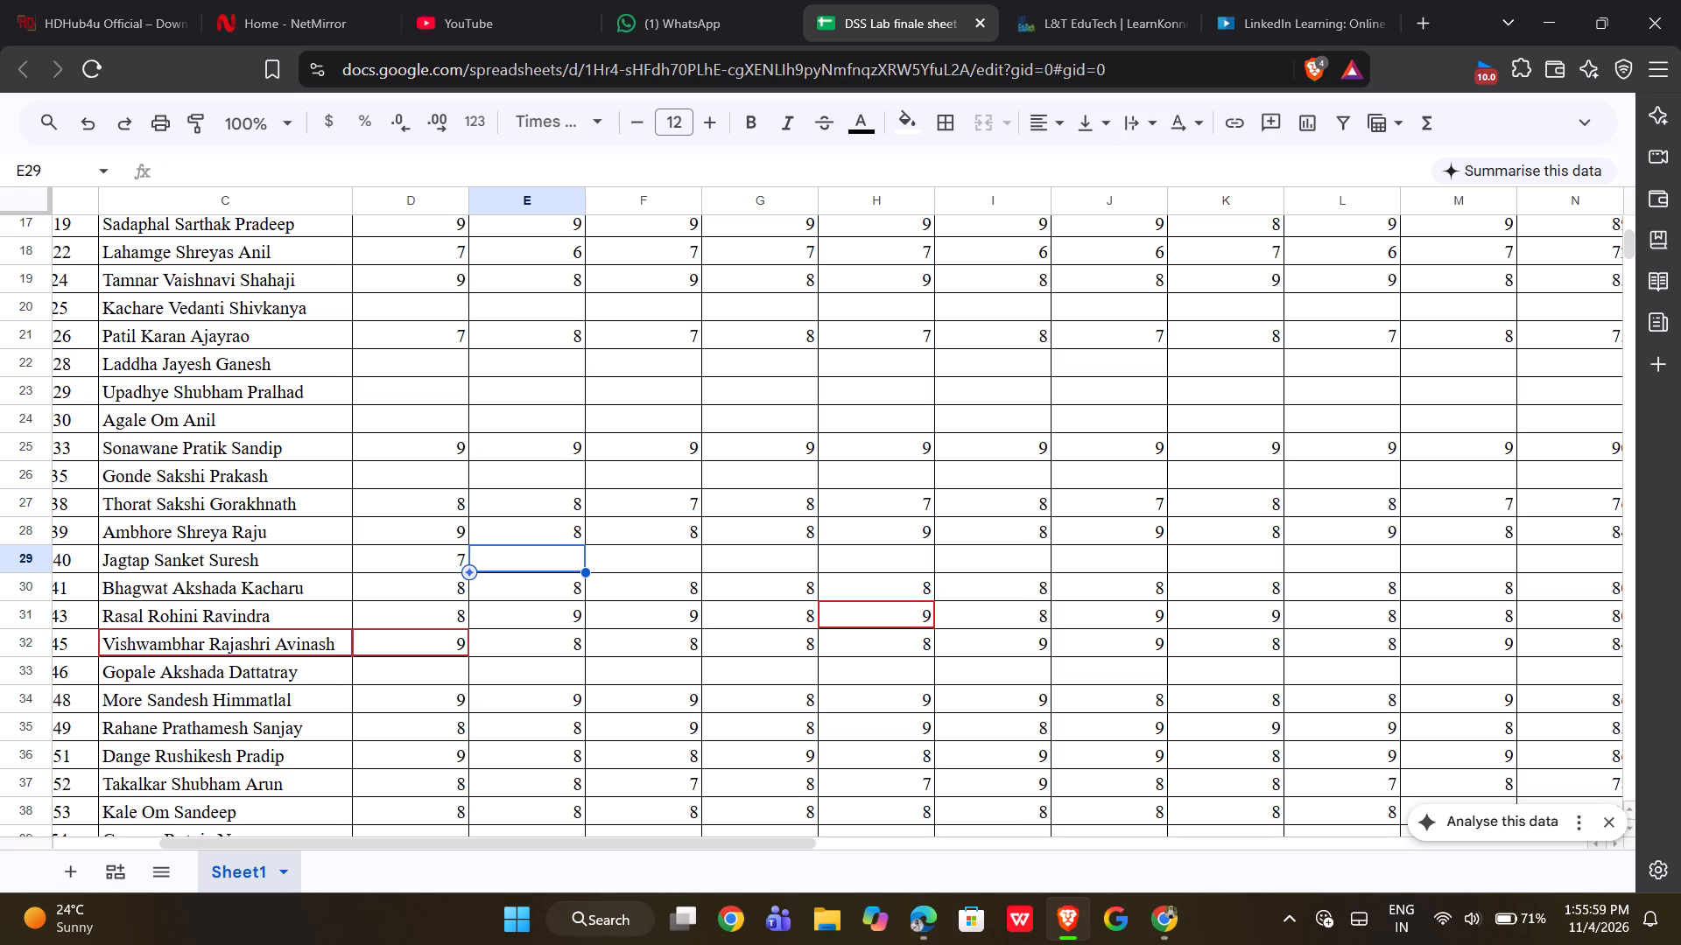
{"action": "key", "text": "8"}
{"action": "key", "text": "Right"}
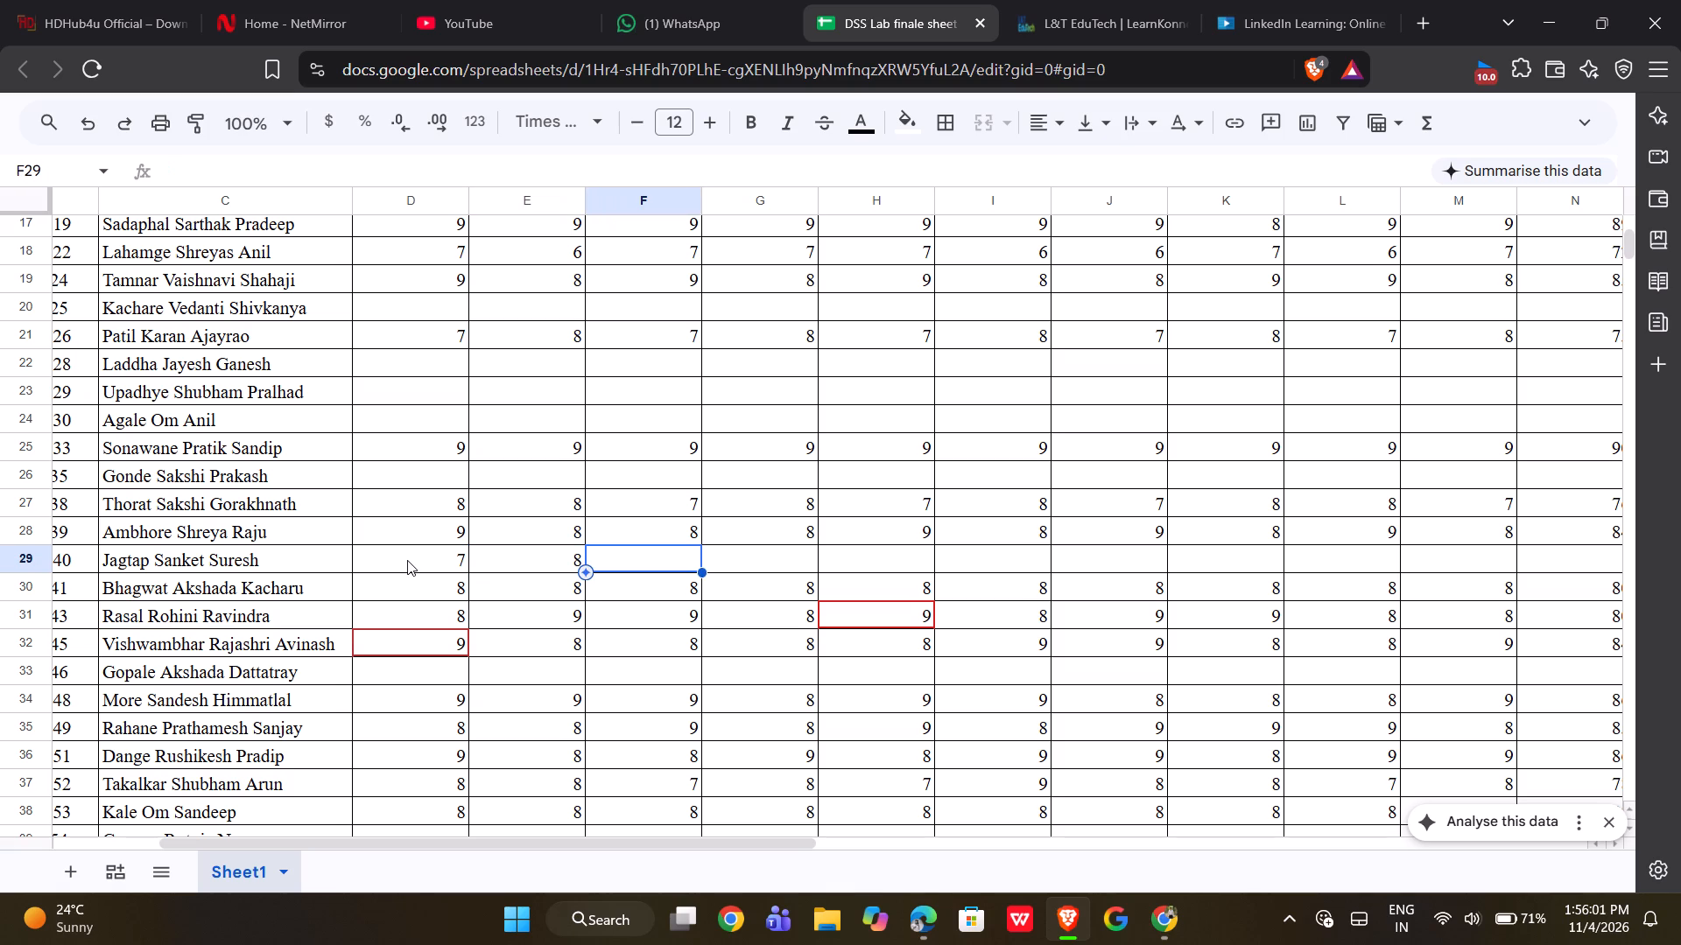
{"action": "key", "text": "7"}
{"action": "key", "text": "Right"}
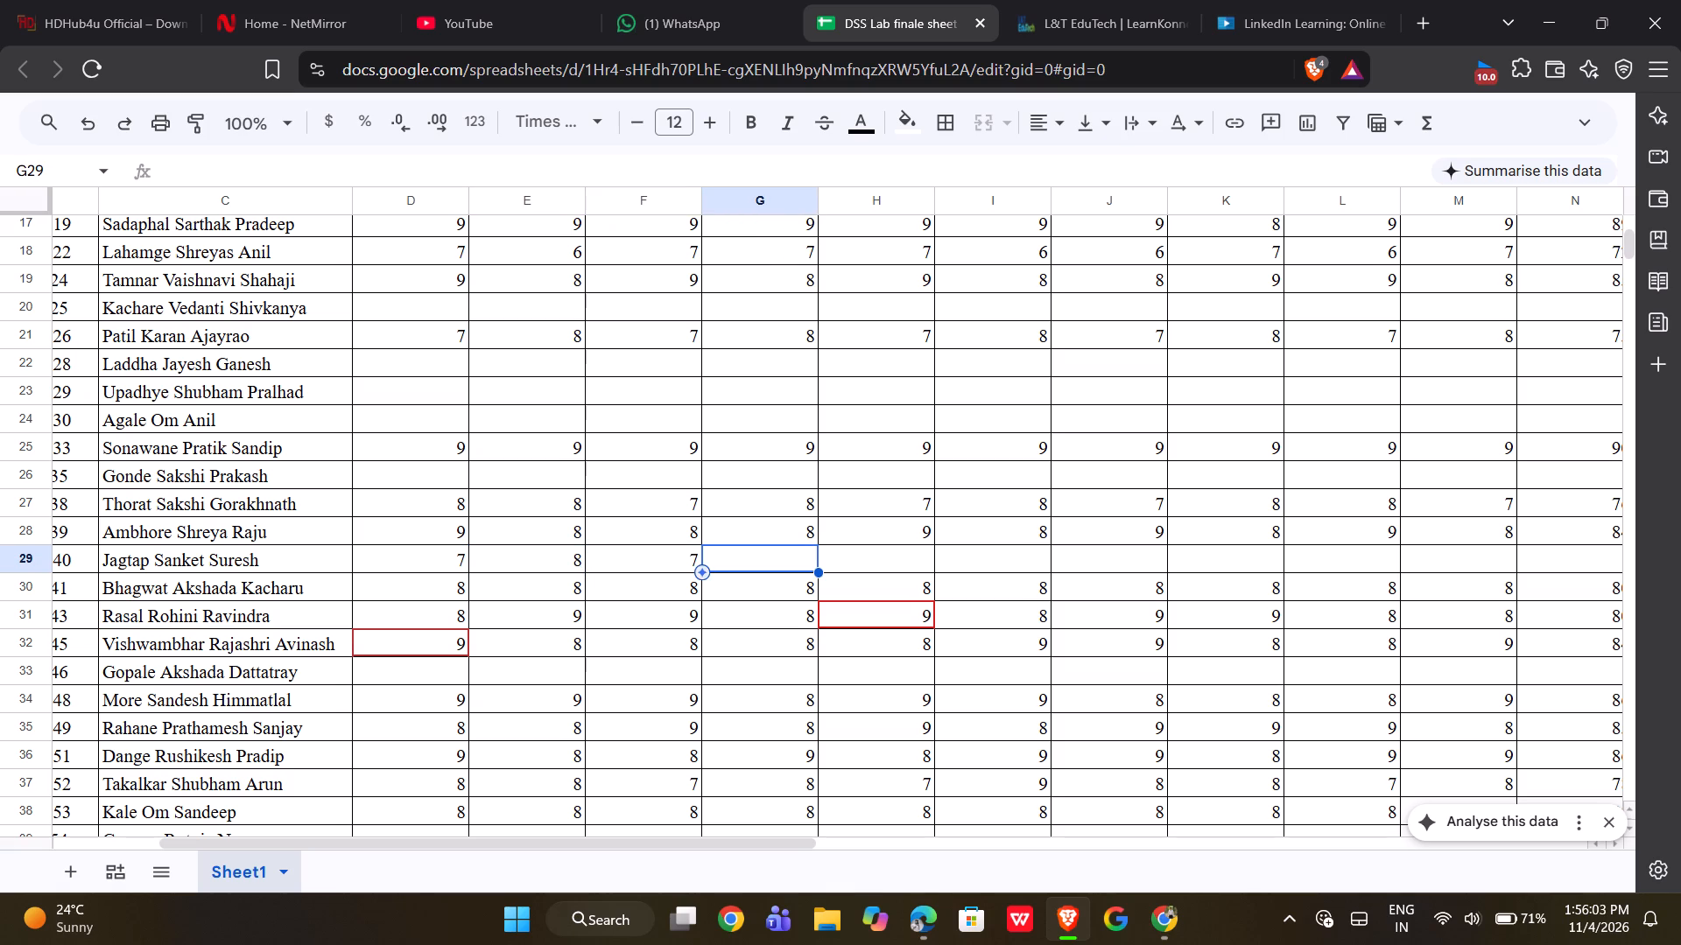
{"action": "key", "text": "8"}
{"action": "key", "text": "Right"}
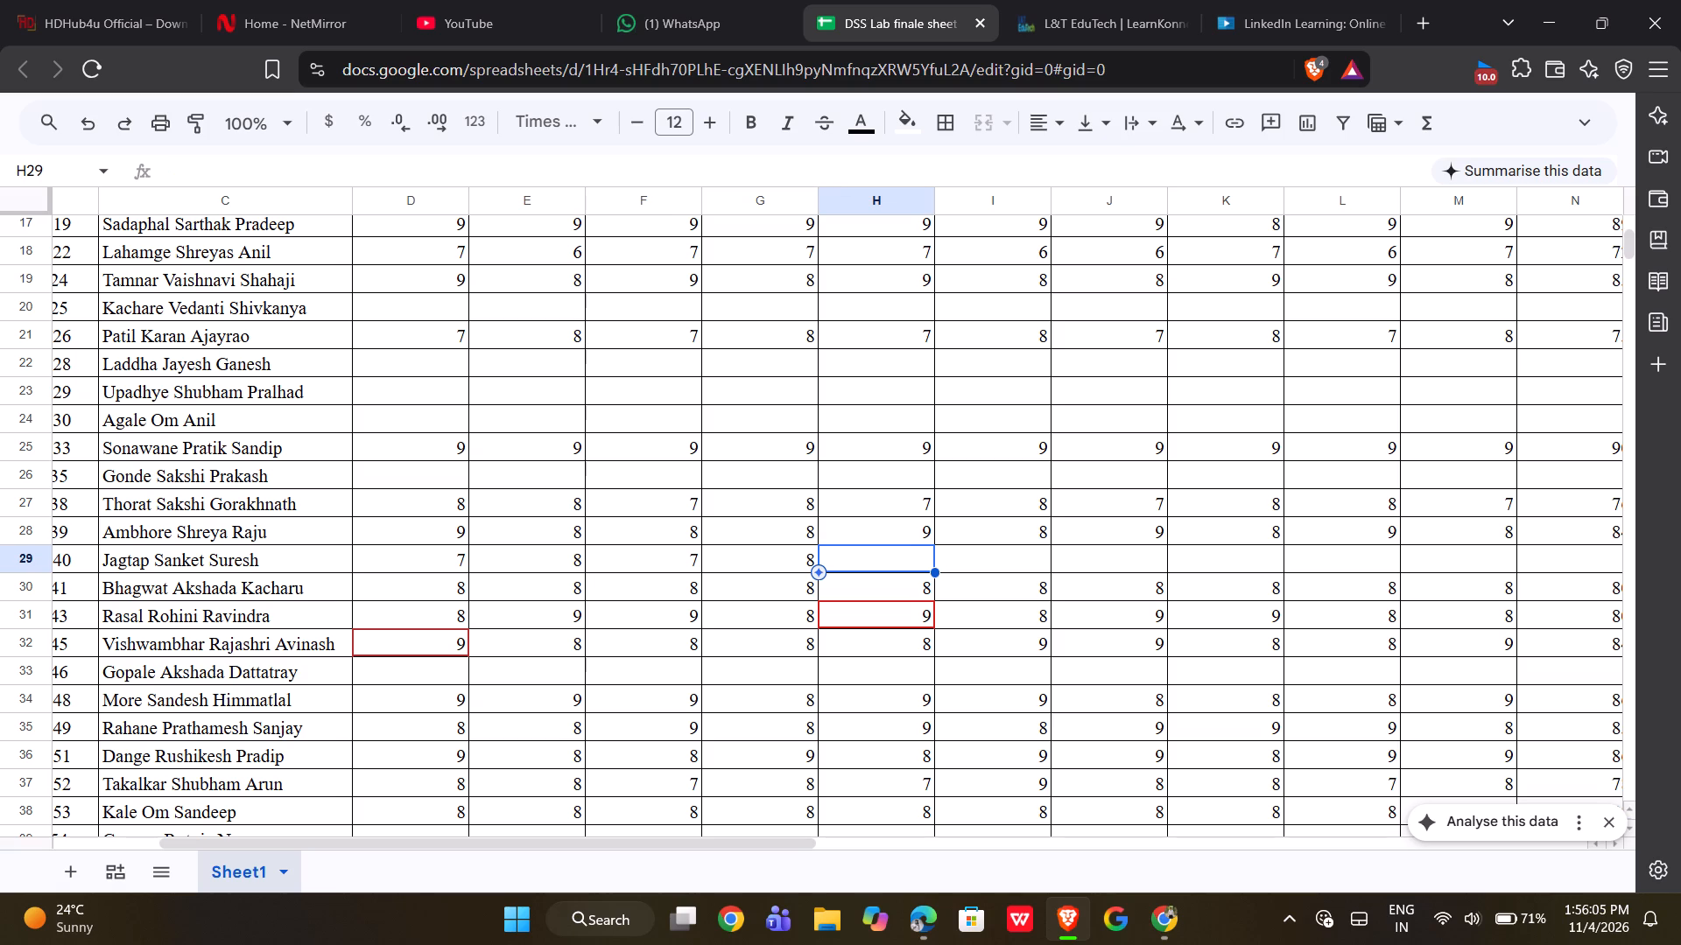
{"action": "key", "text": "9"}
{"action": "key", "text": "Right"}
Enter 9, 8, 7, 8 and 8 as the Expt.6 to Expt.10 marks for the student in row 29.
{"action": "key", "text": "9"}
{"action": "key", "text": "Right"}
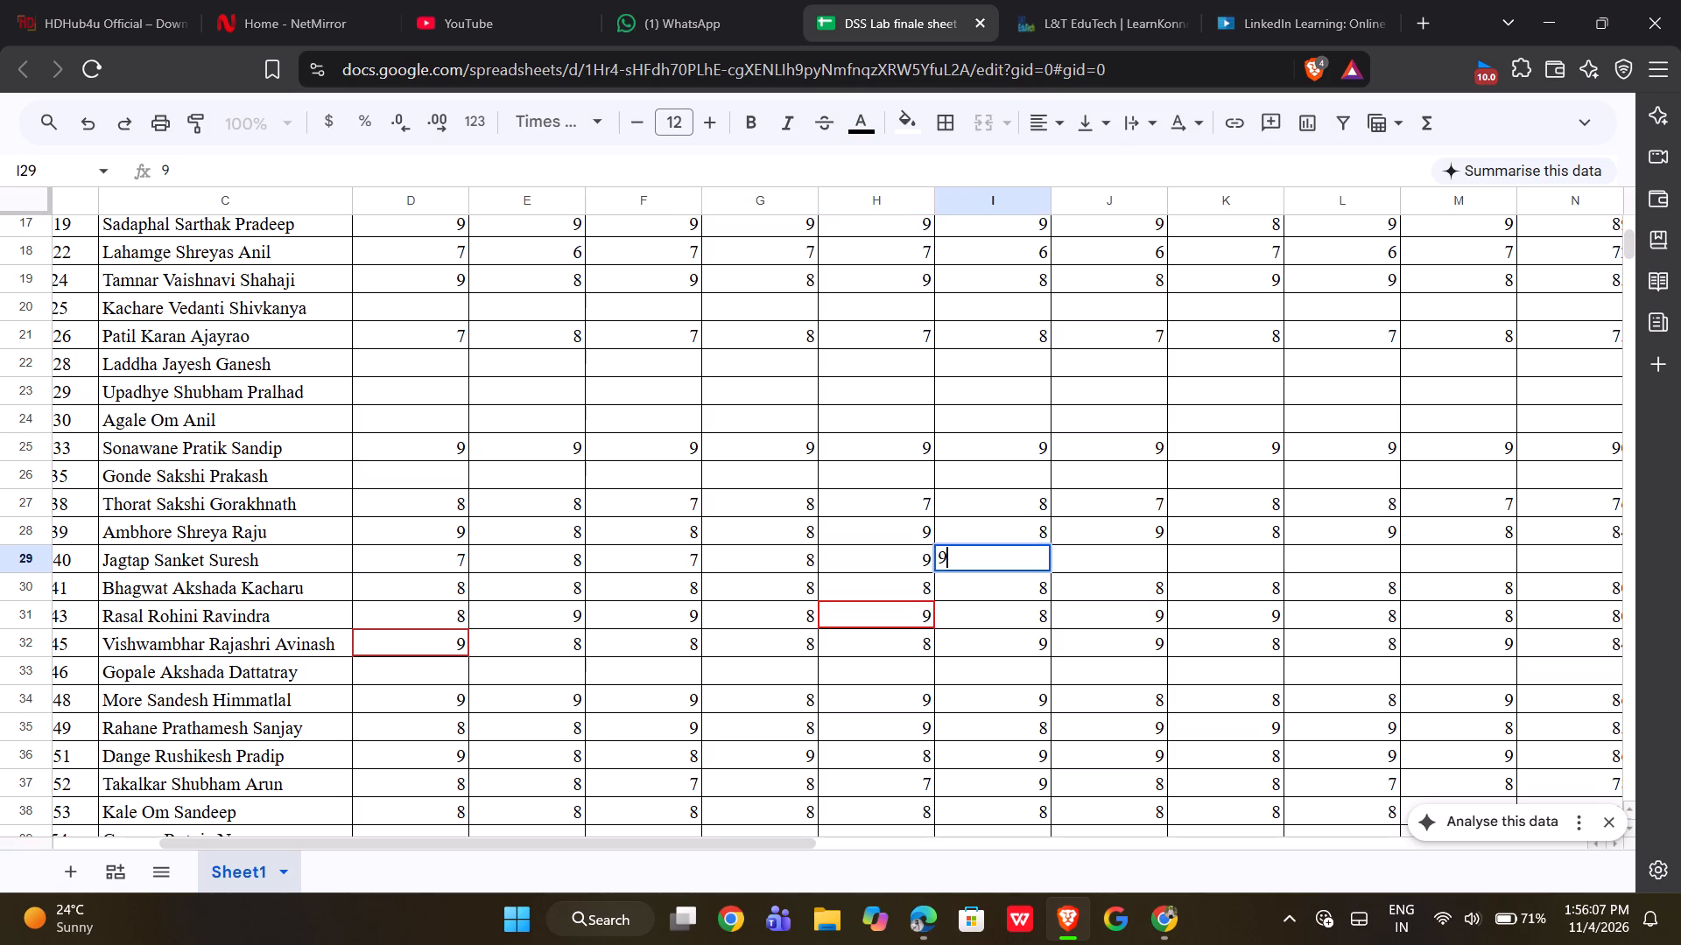
{"action": "key", "text": "8"}
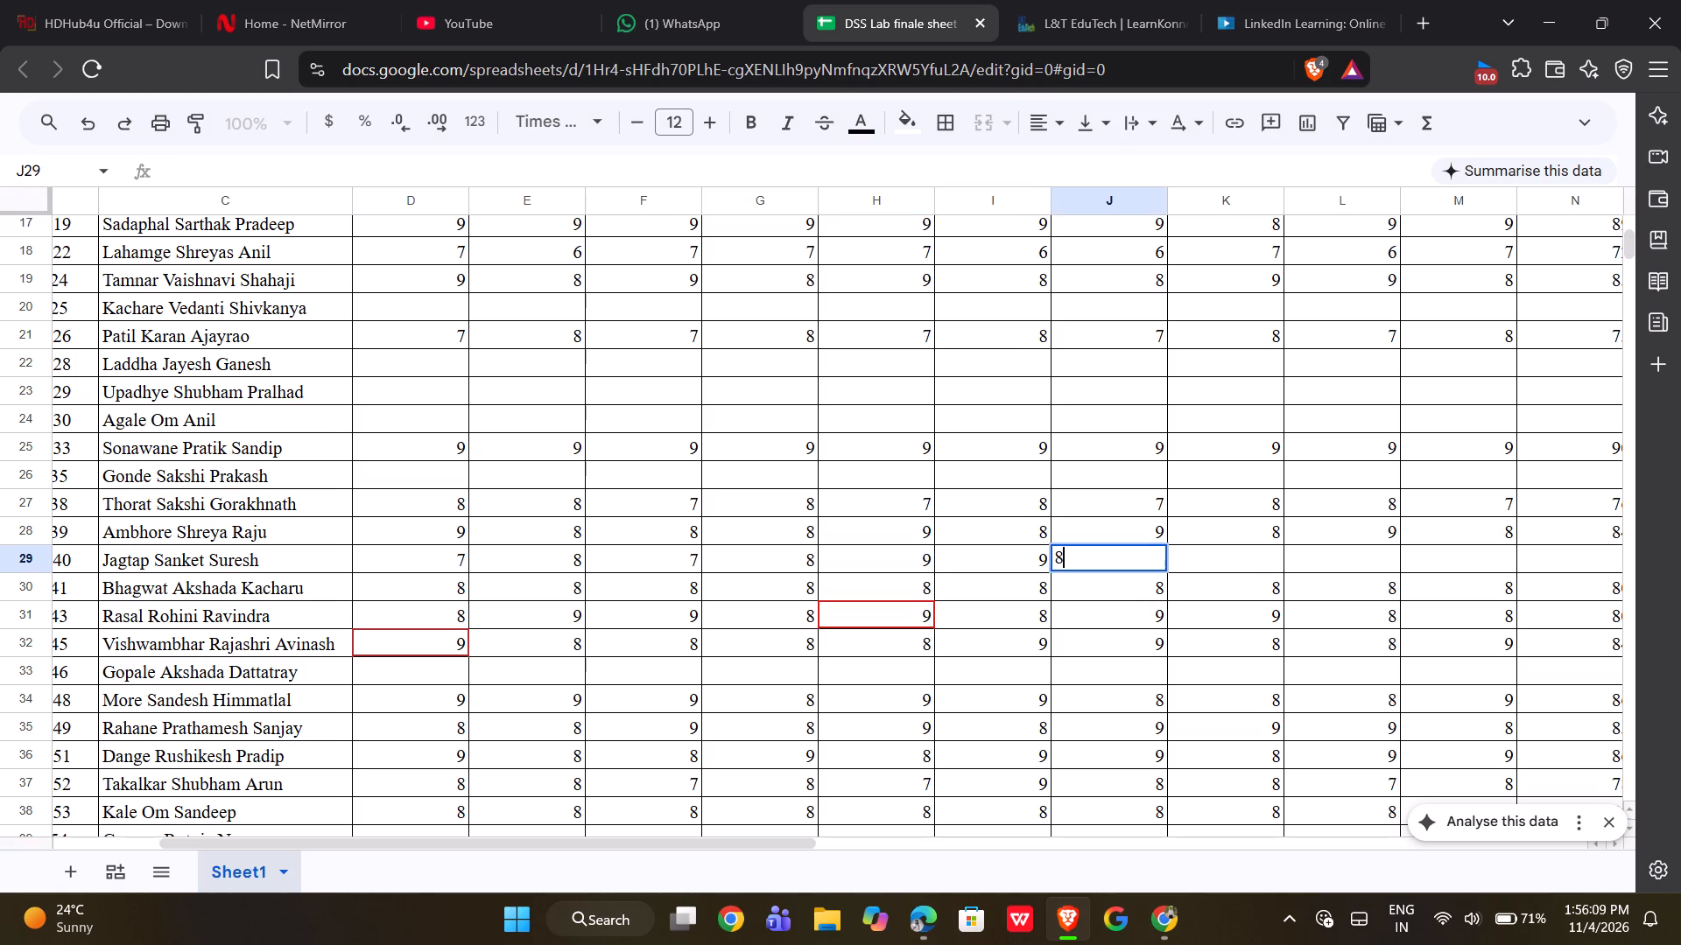
{"action": "key", "text": "Right"}
{"action": "key", "text": "7"}
{"action": "key", "text": "Right"}
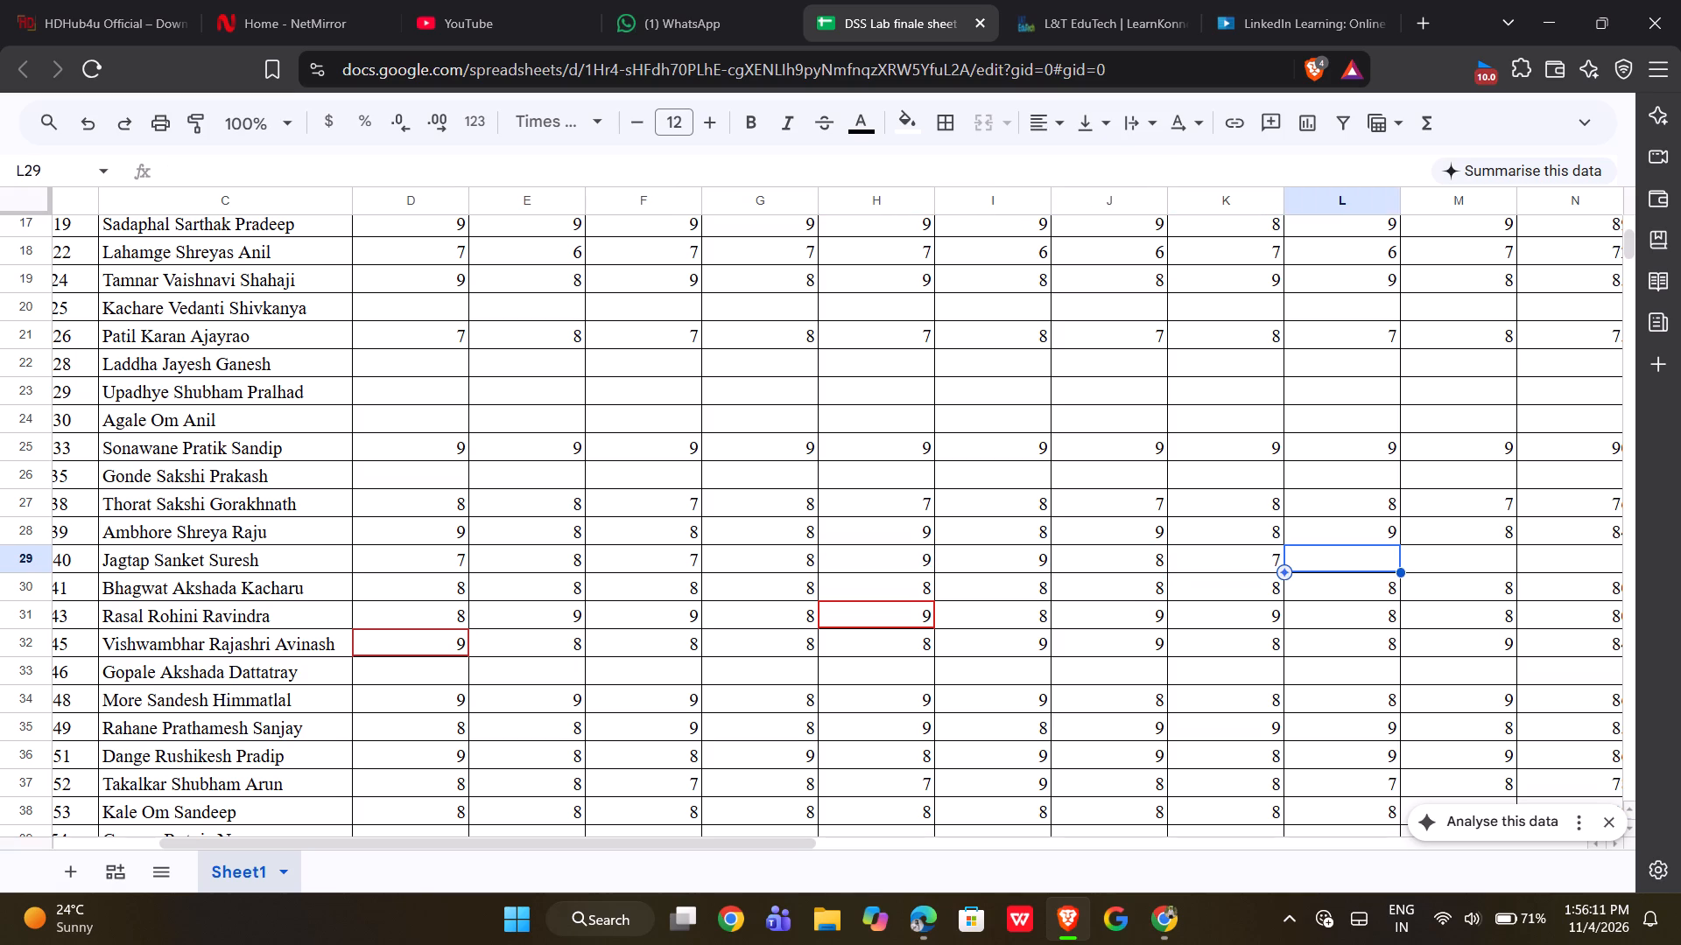
{"action": "key", "text": "8"}
{"action": "key", "text": "Right"}
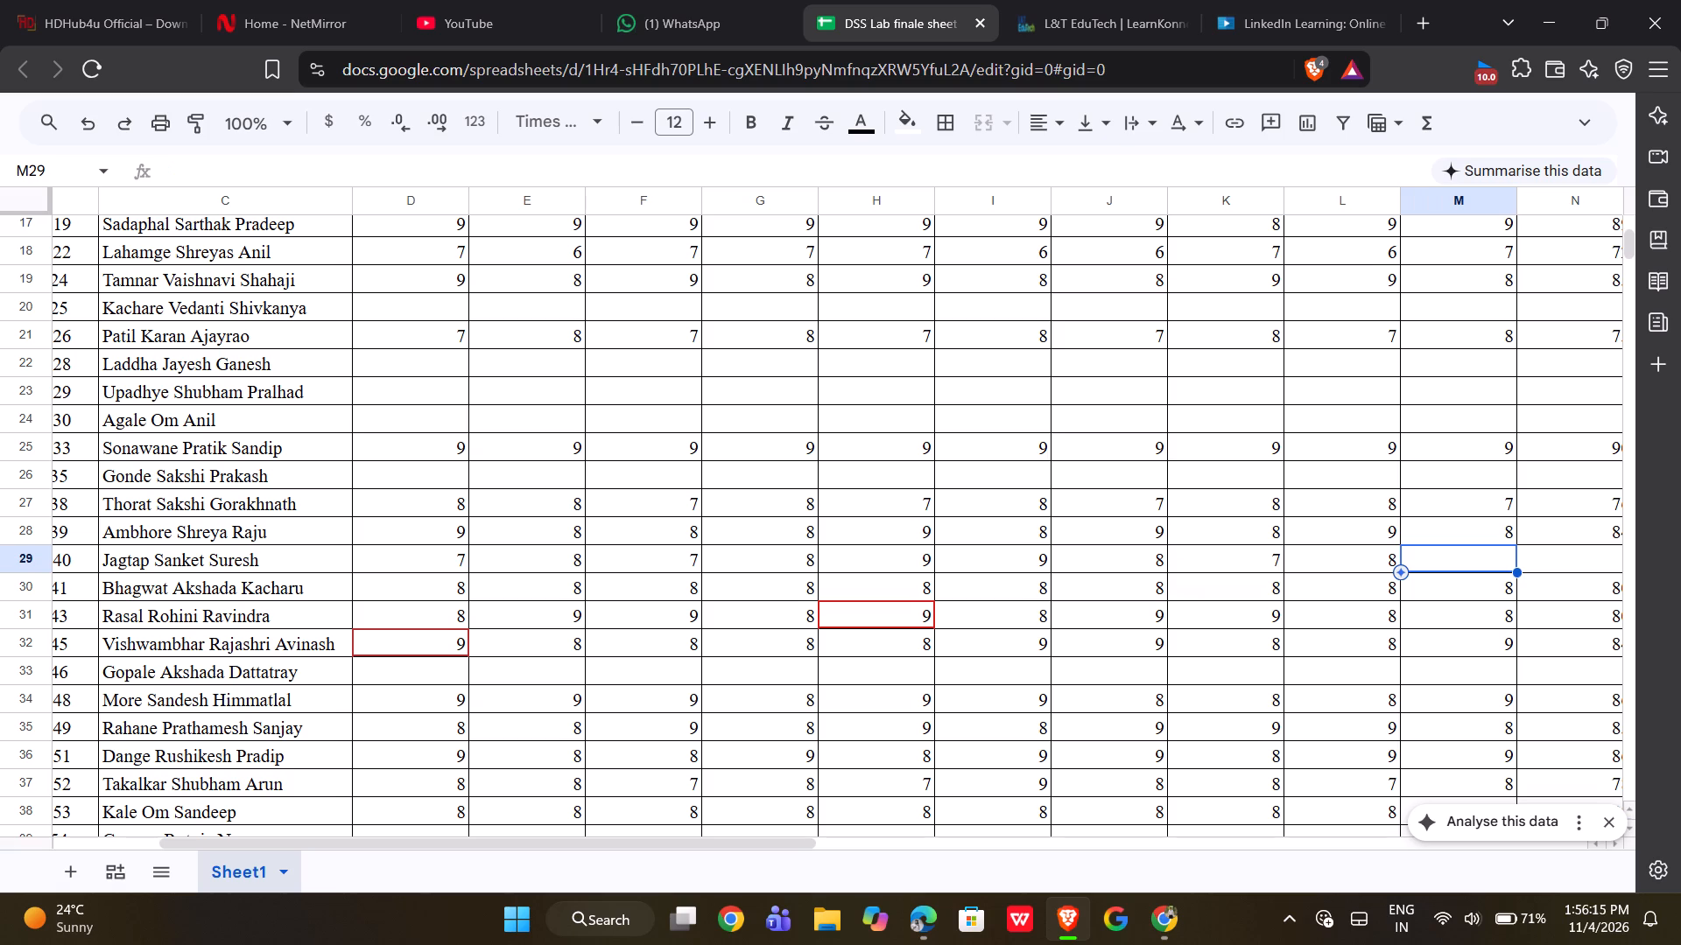
{"action": "key", "text": "9"}
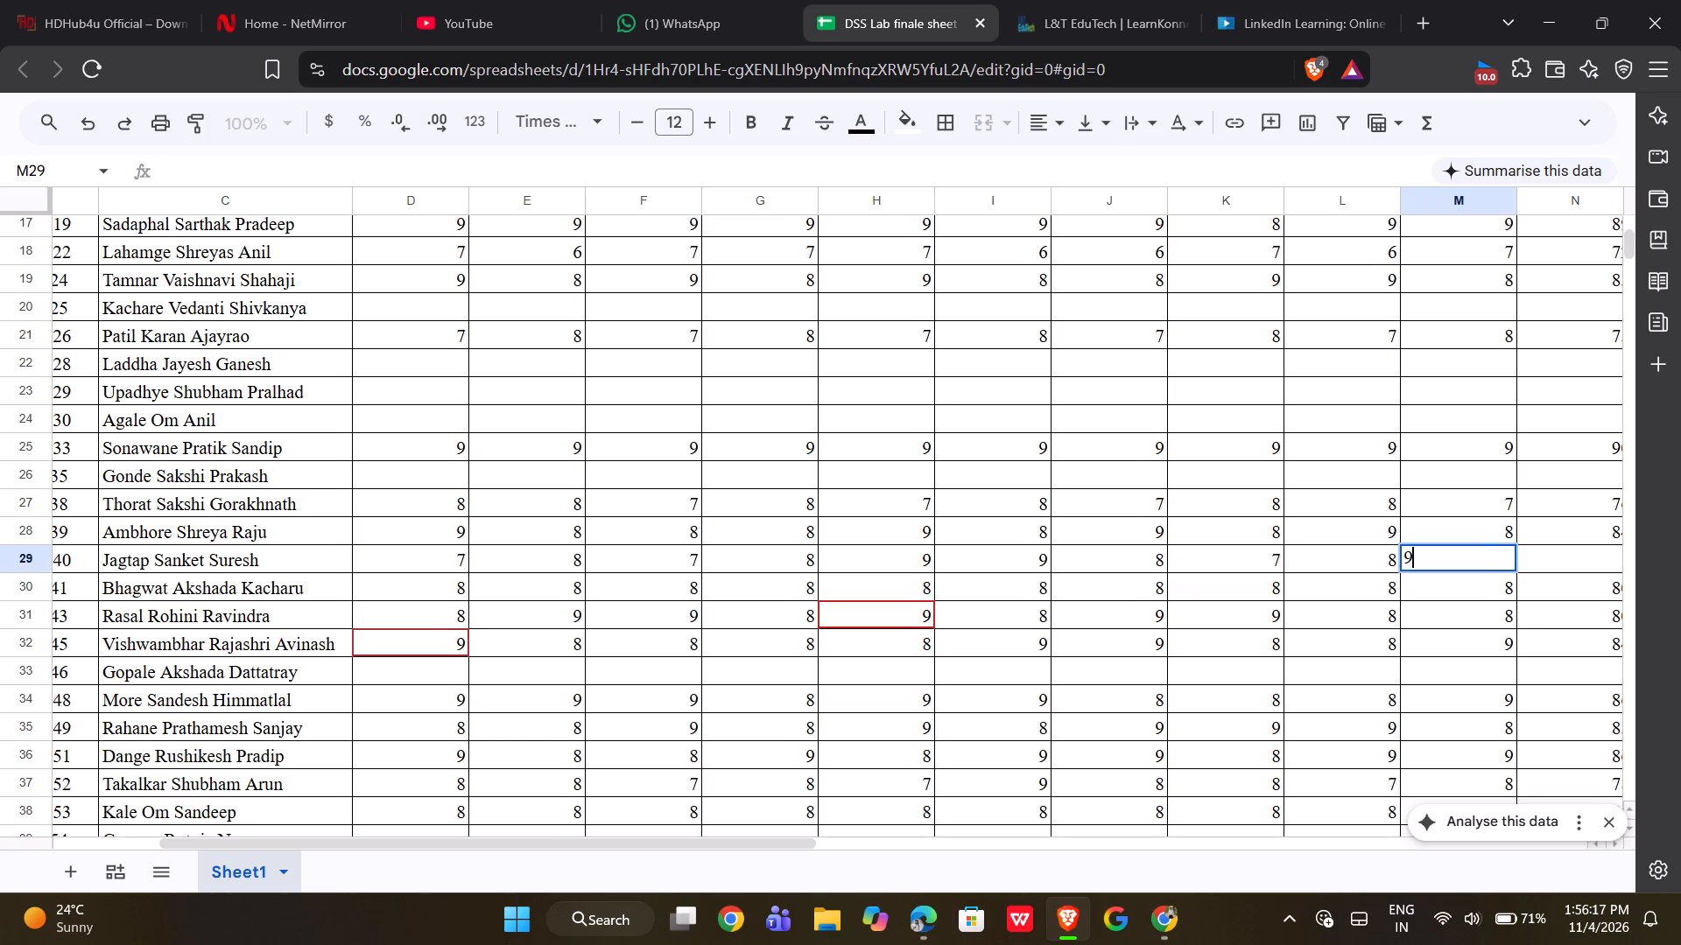
{"action": "key", "text": "Right"}
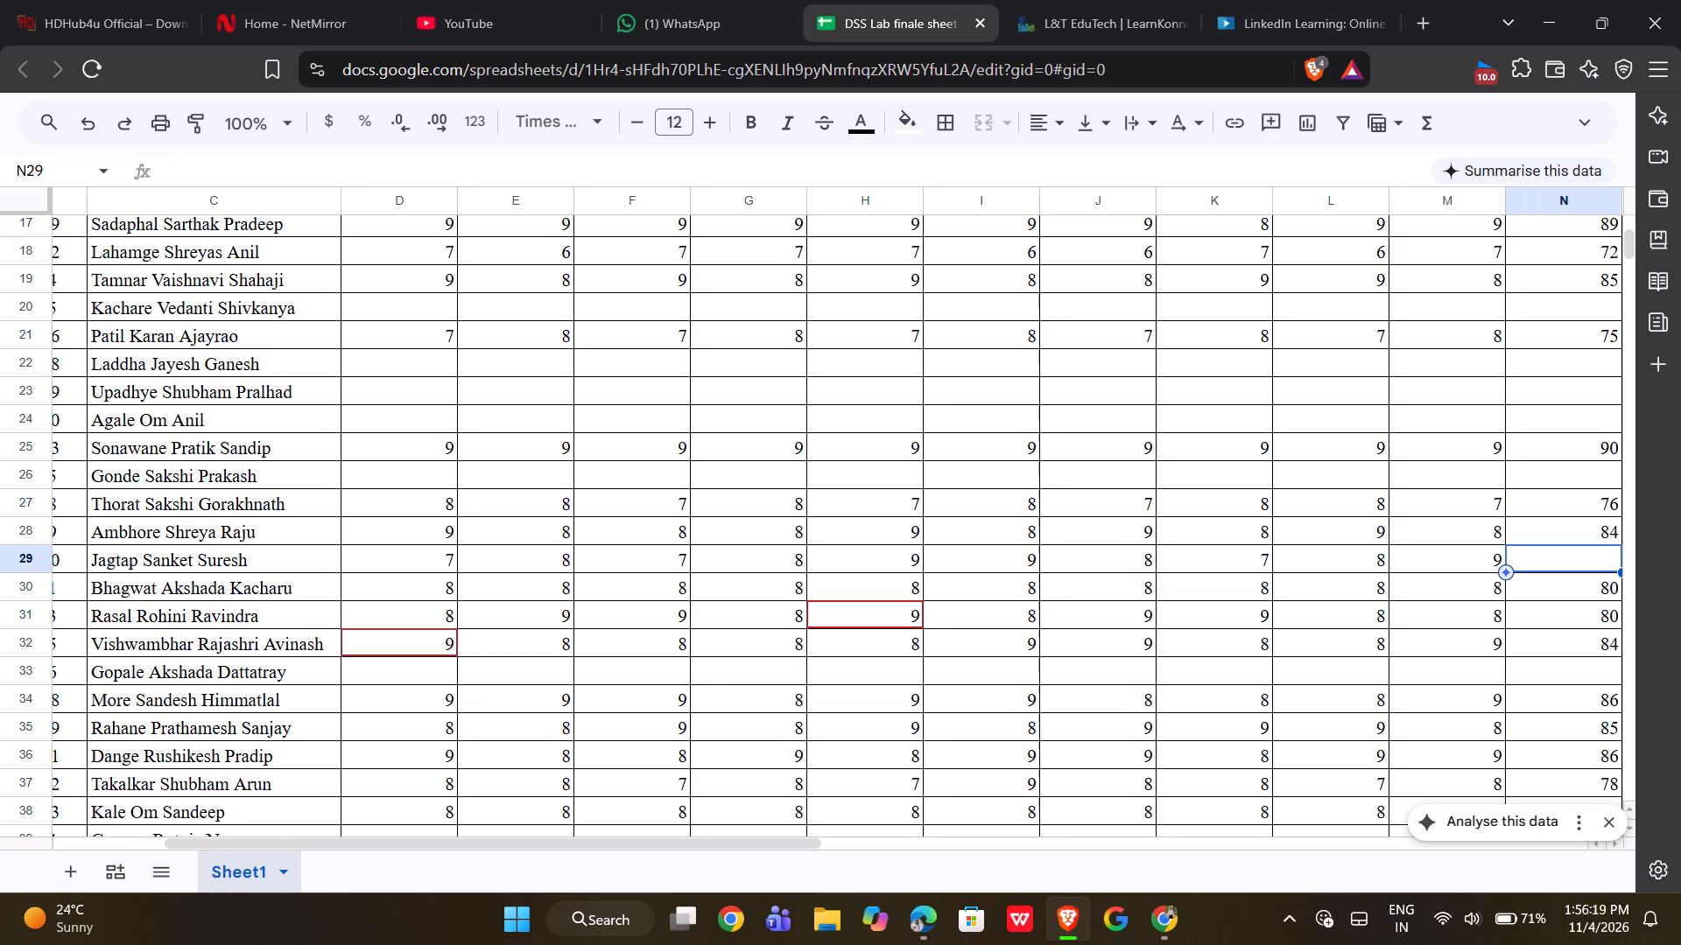
{"action": "key", "text": "Left"}
{"action": "key", "text": "8"}
{"action": "key", "text": "Right"}
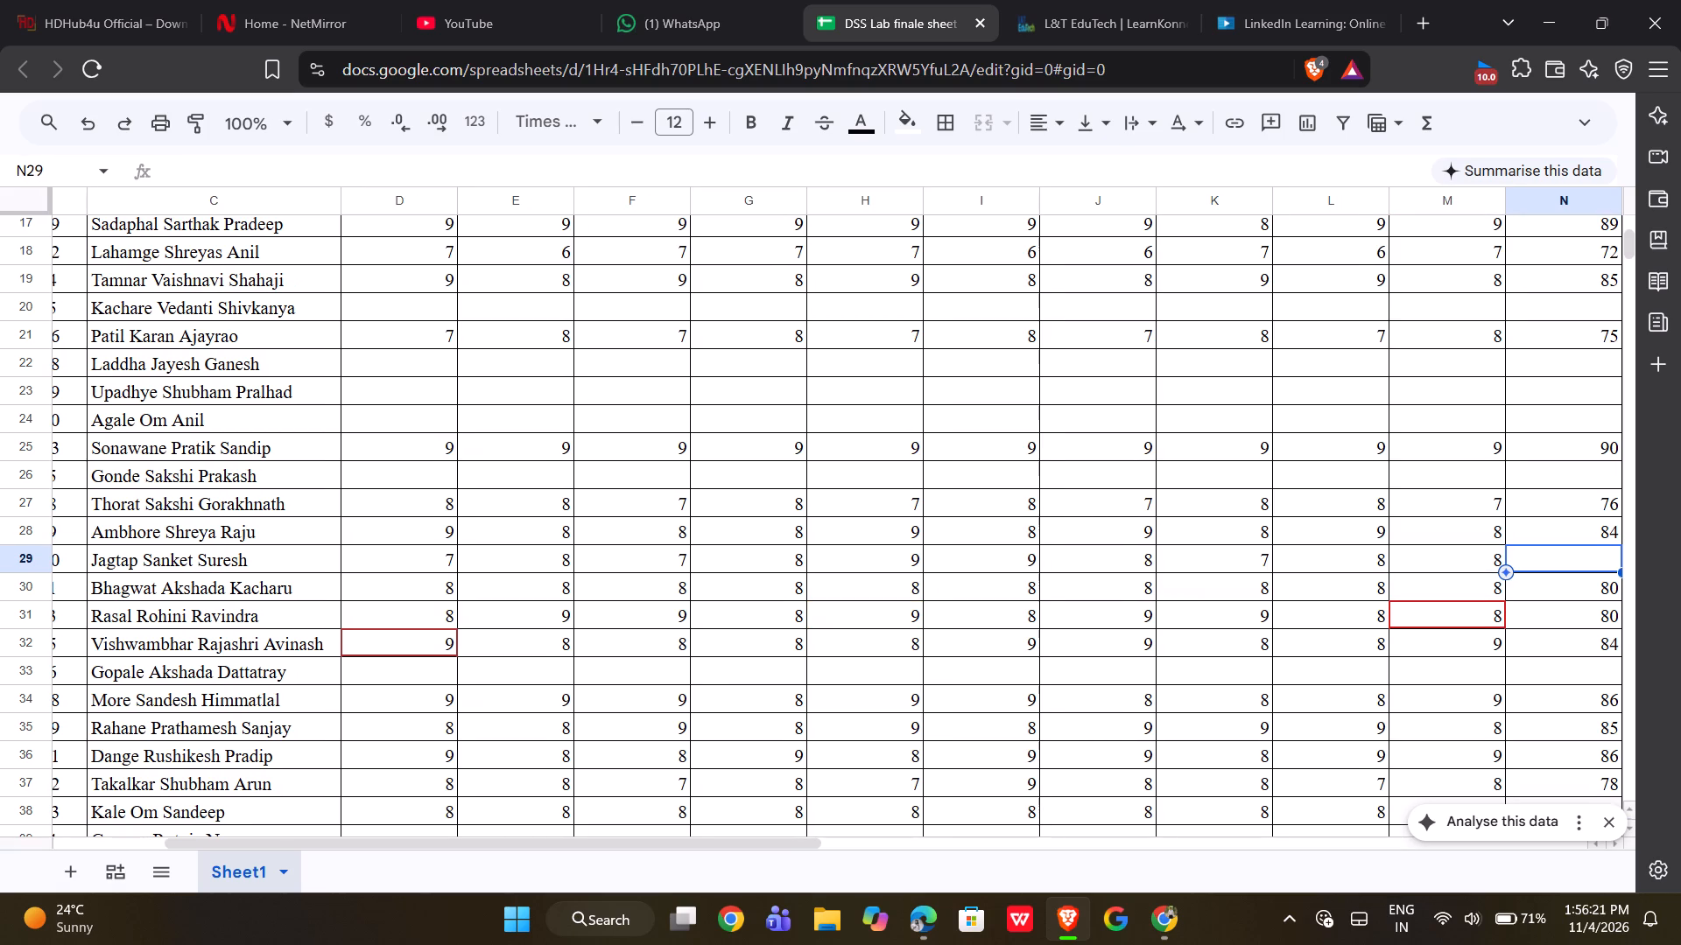
Enter 79 as the Total Expt. (Out of 100) and 7.9 as the Scaled (10) (E) mark for row 29.
{"action": "scroll", "coordinate": [407, 560], "scroll_direction": "left", "scroll_amount": 1}
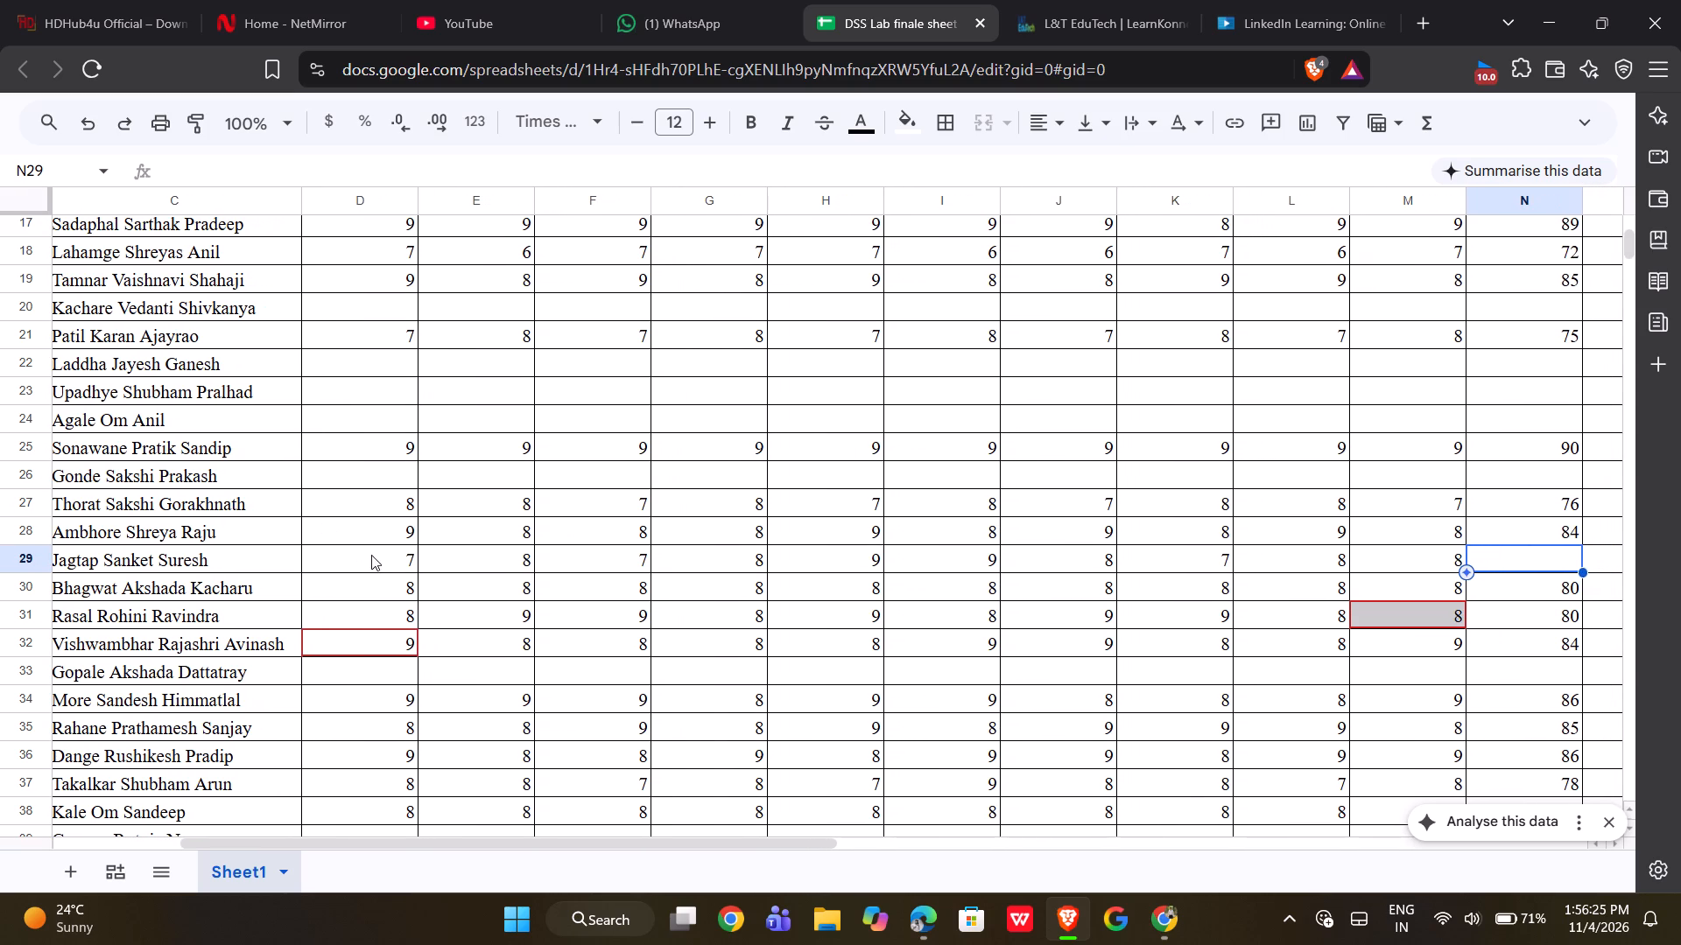
{"action": "left_click", "coordinate": [411, 564]}
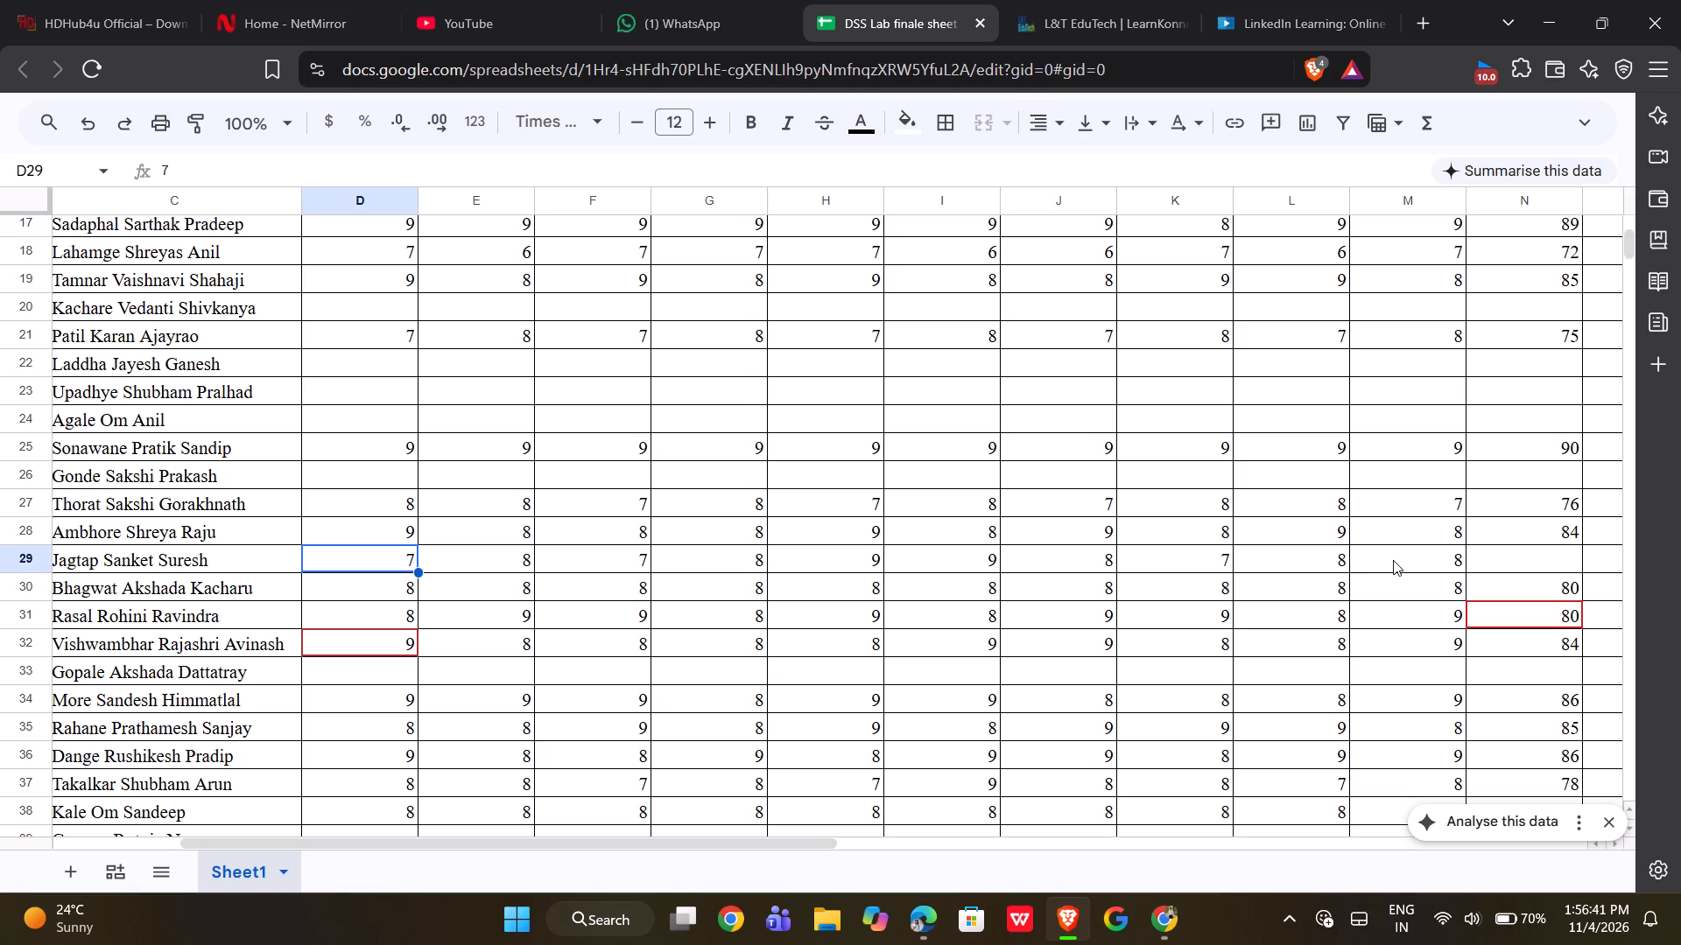
{"action": "left_click", "coordinate": [1486, 563]}
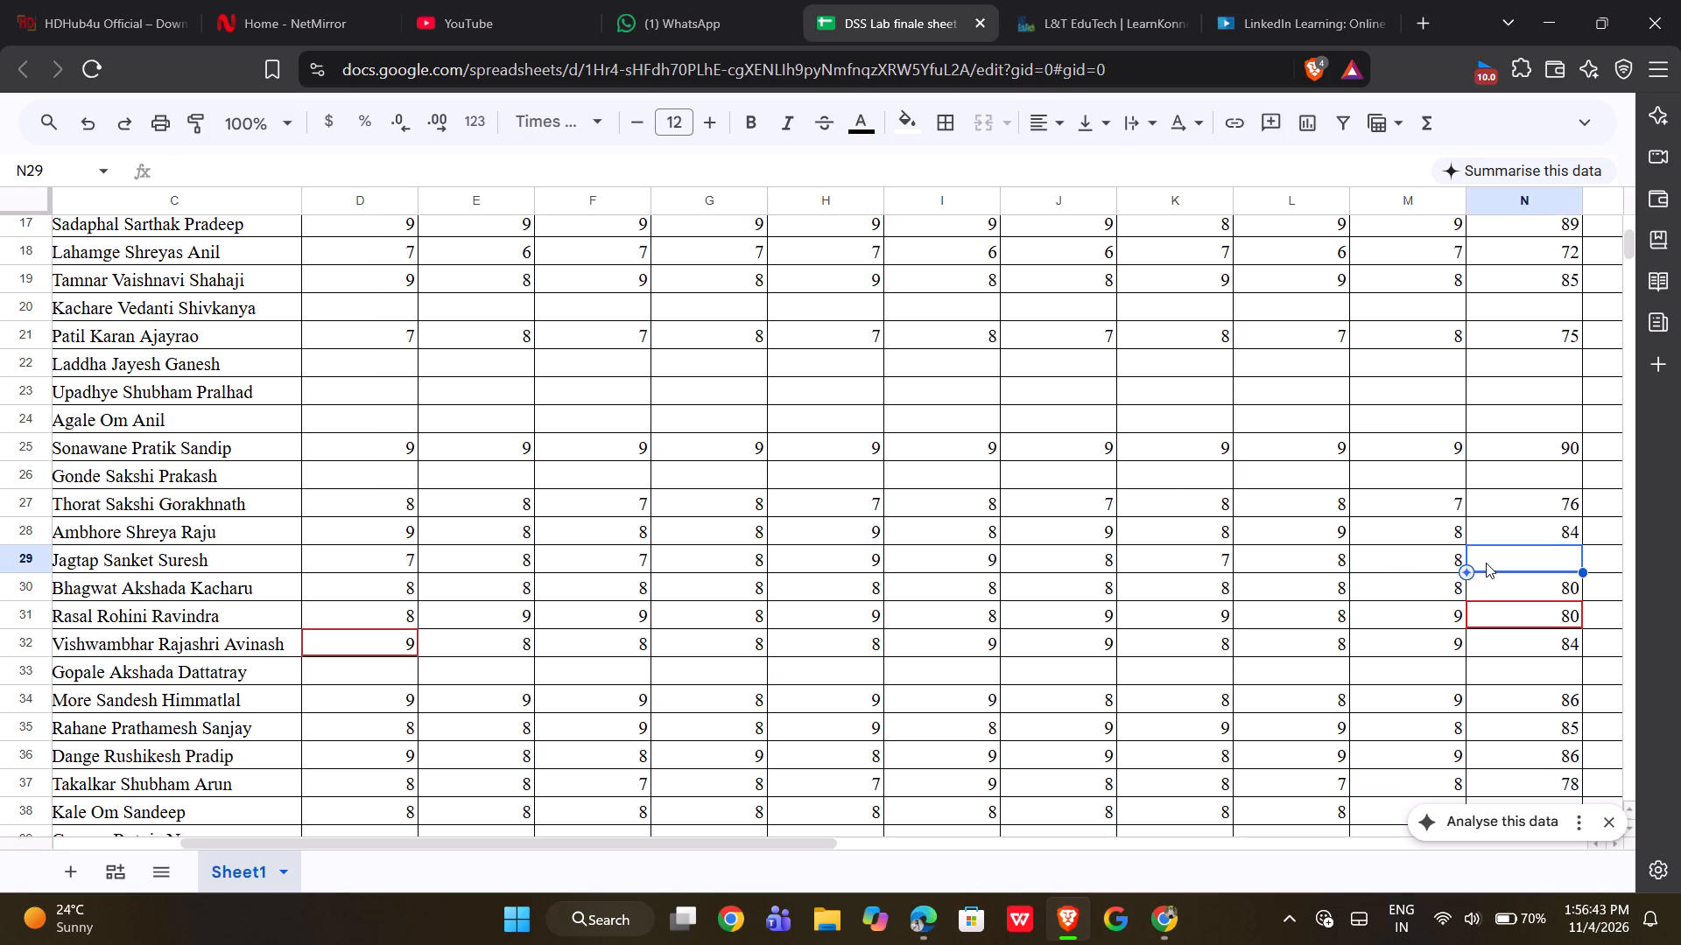
{"action": "type", "text": "79"}
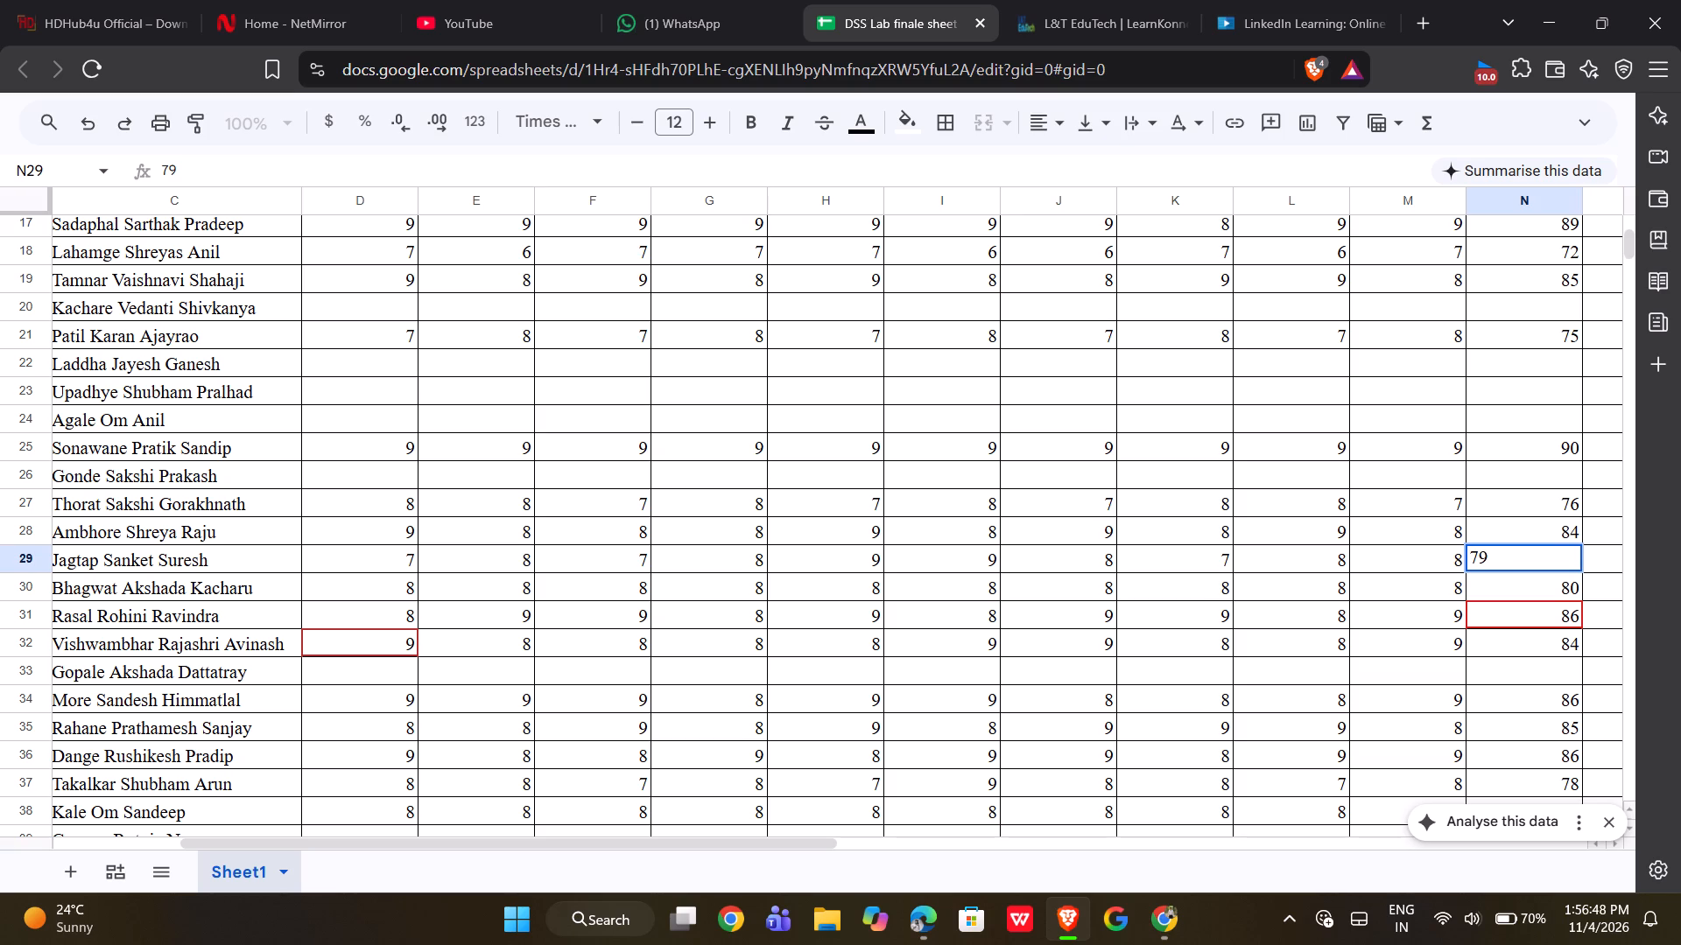
{"action": "scroll", "coordinate": [1486, 563], "scroll_direction": "left", "scroll_amount": 1}
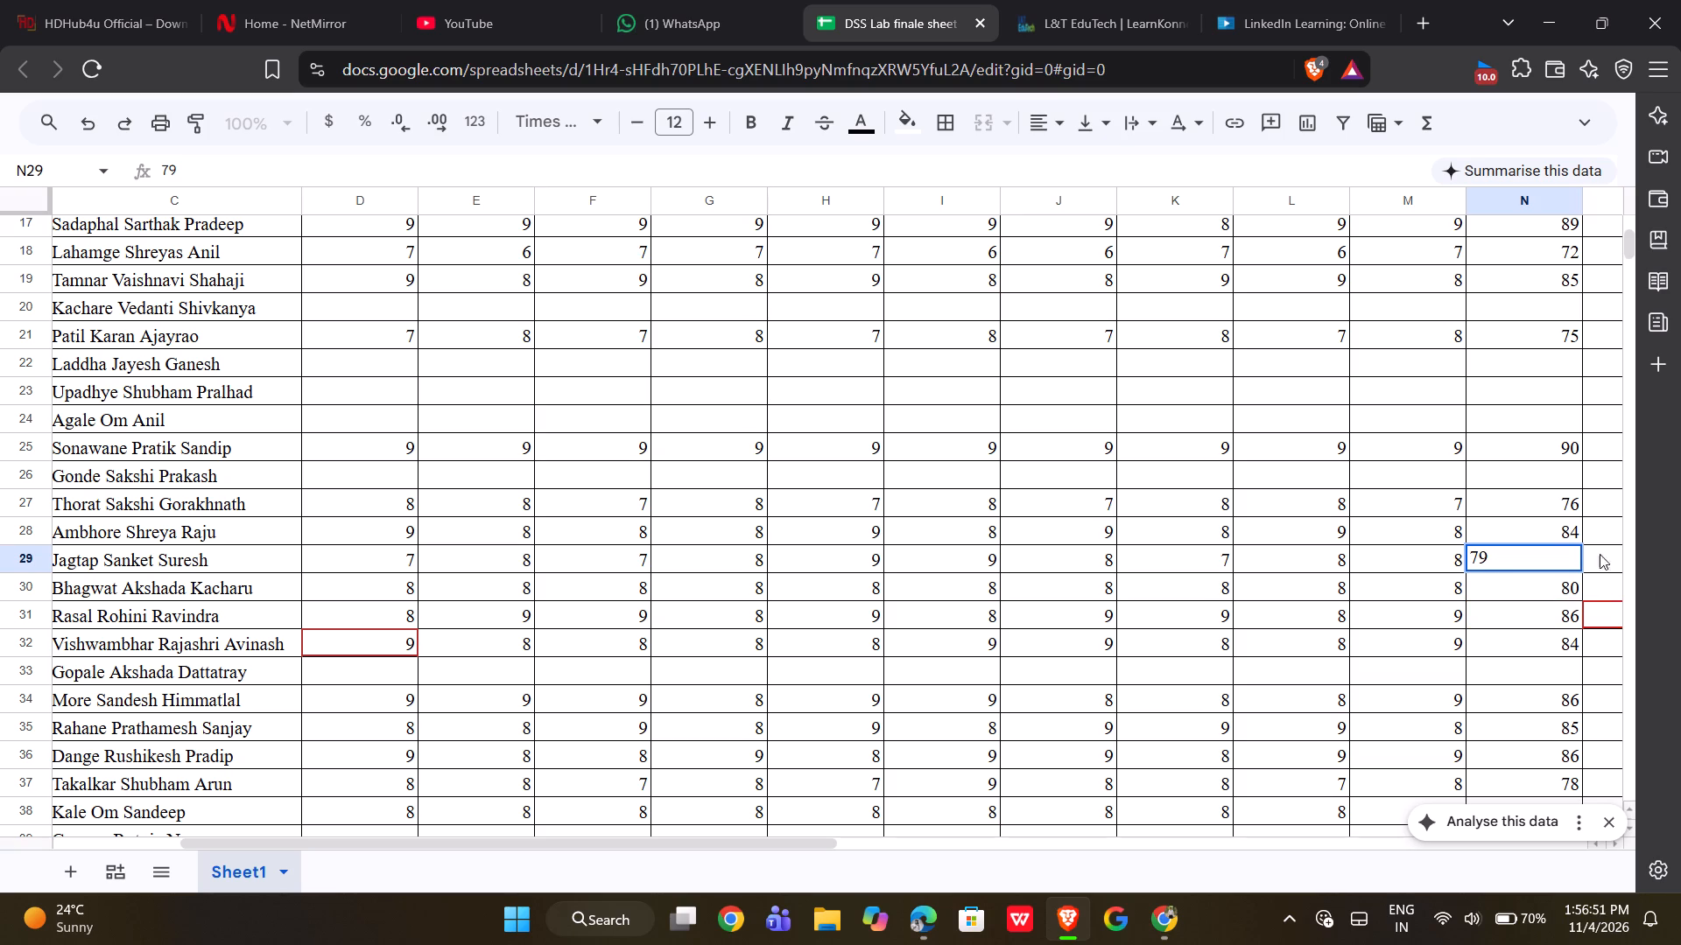
{"action": "left_click", "coordinate": [1604, 564]}
{"action": "scroll", "coordinate": [1604, 564], "scroll_direction": "left", "scroll_amount": 2}
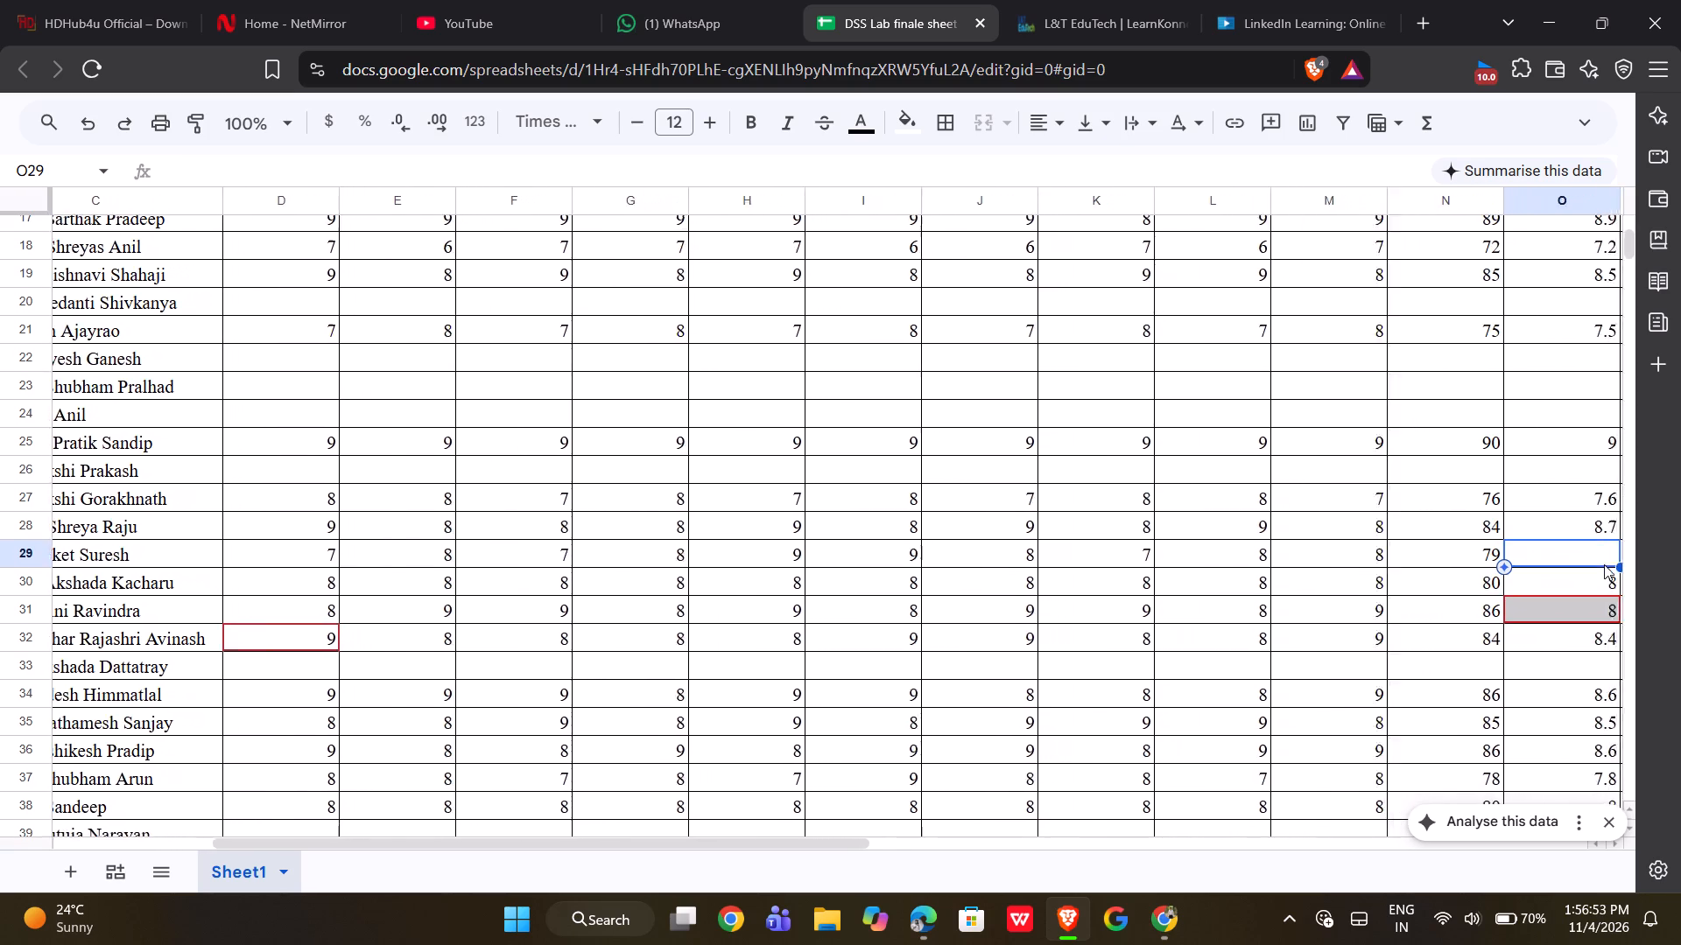
{"action": "scroll", "coordinate": [1604, 564], "scroll_direction": "left", "scroll_amount": 3}
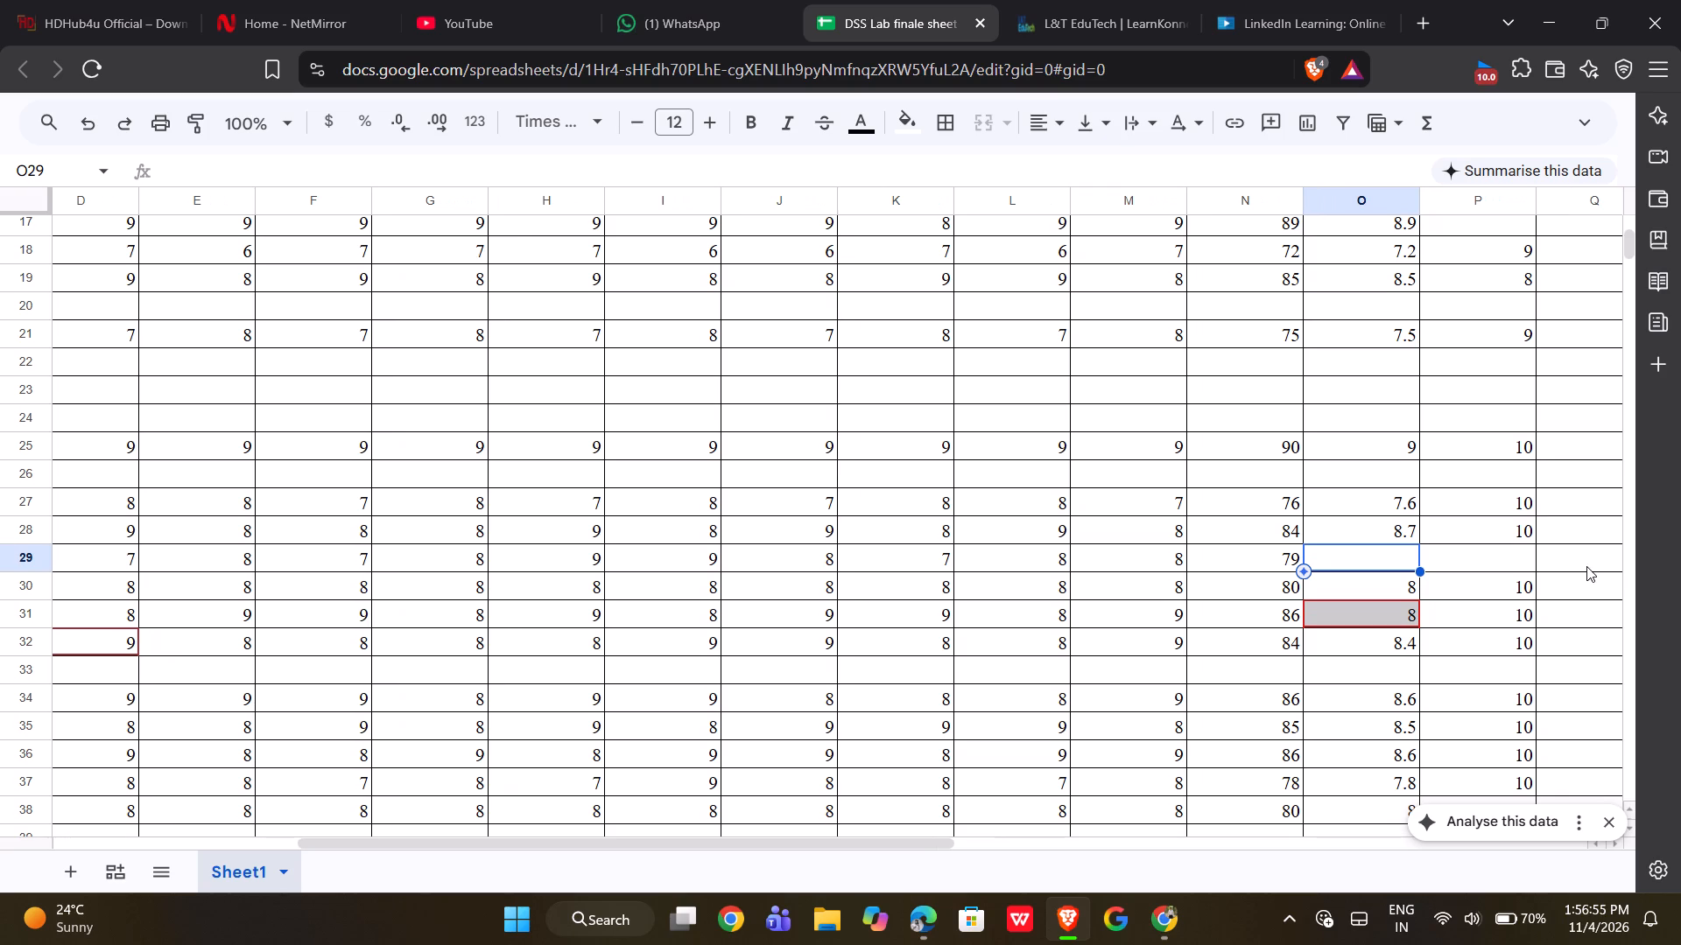
{"action": "type", "text": "7.9"}
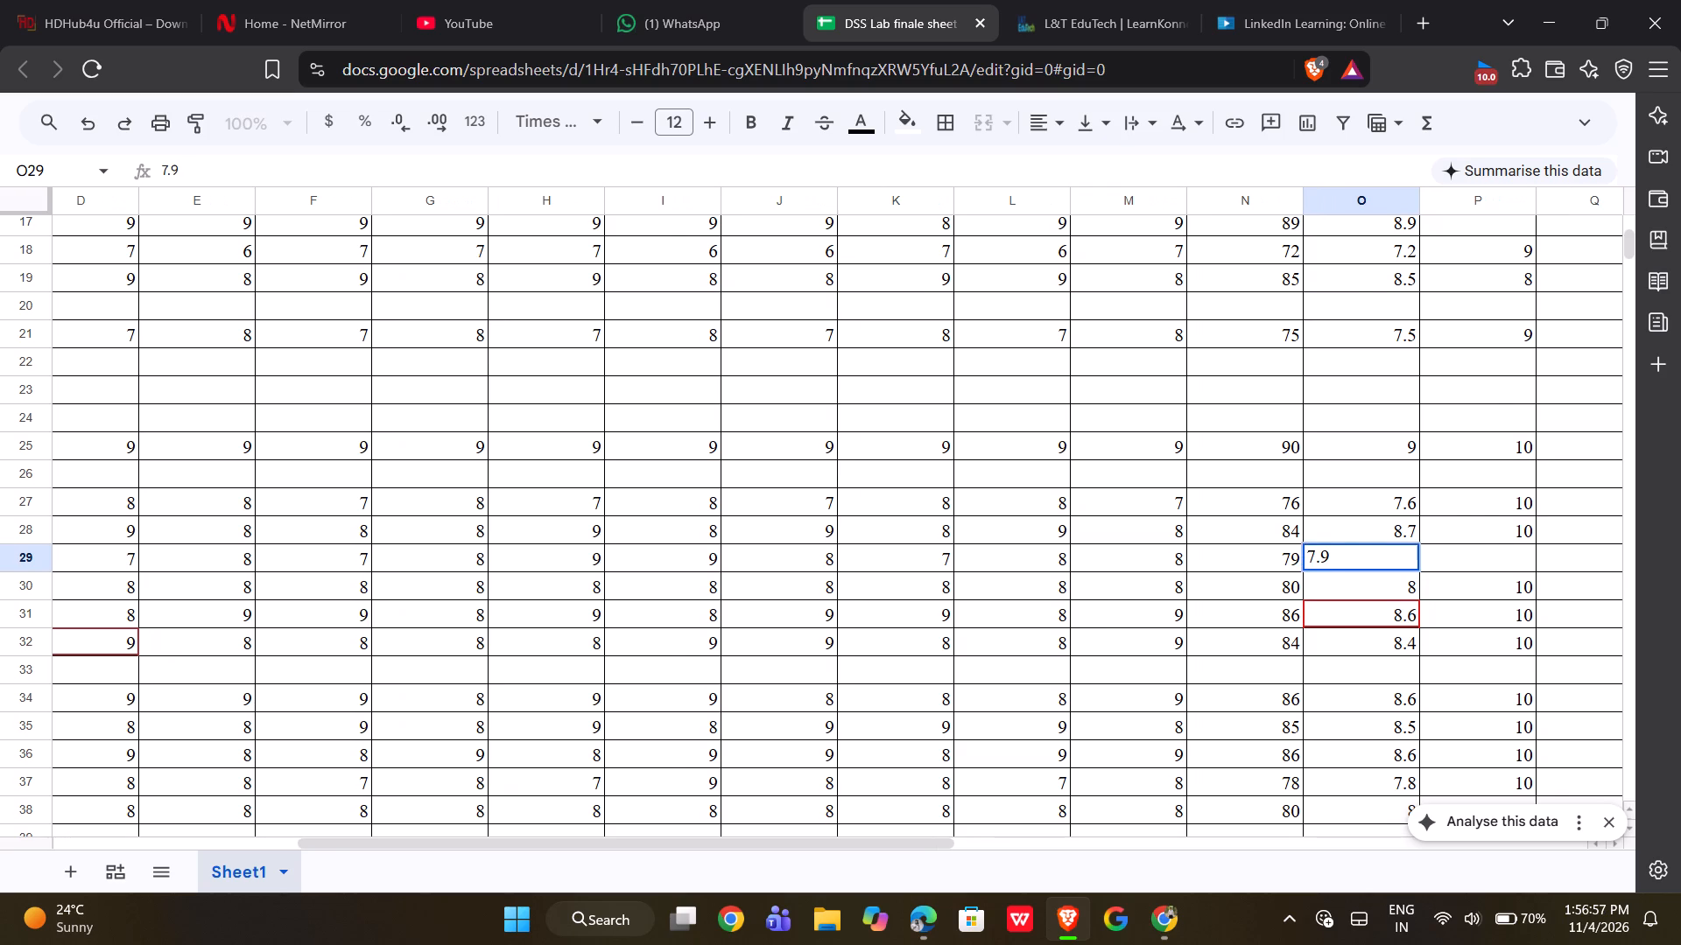
{"action": "scroll", "coordinate": [1586, 566], "scroll_direction": "left", "scroll_amount": 1}
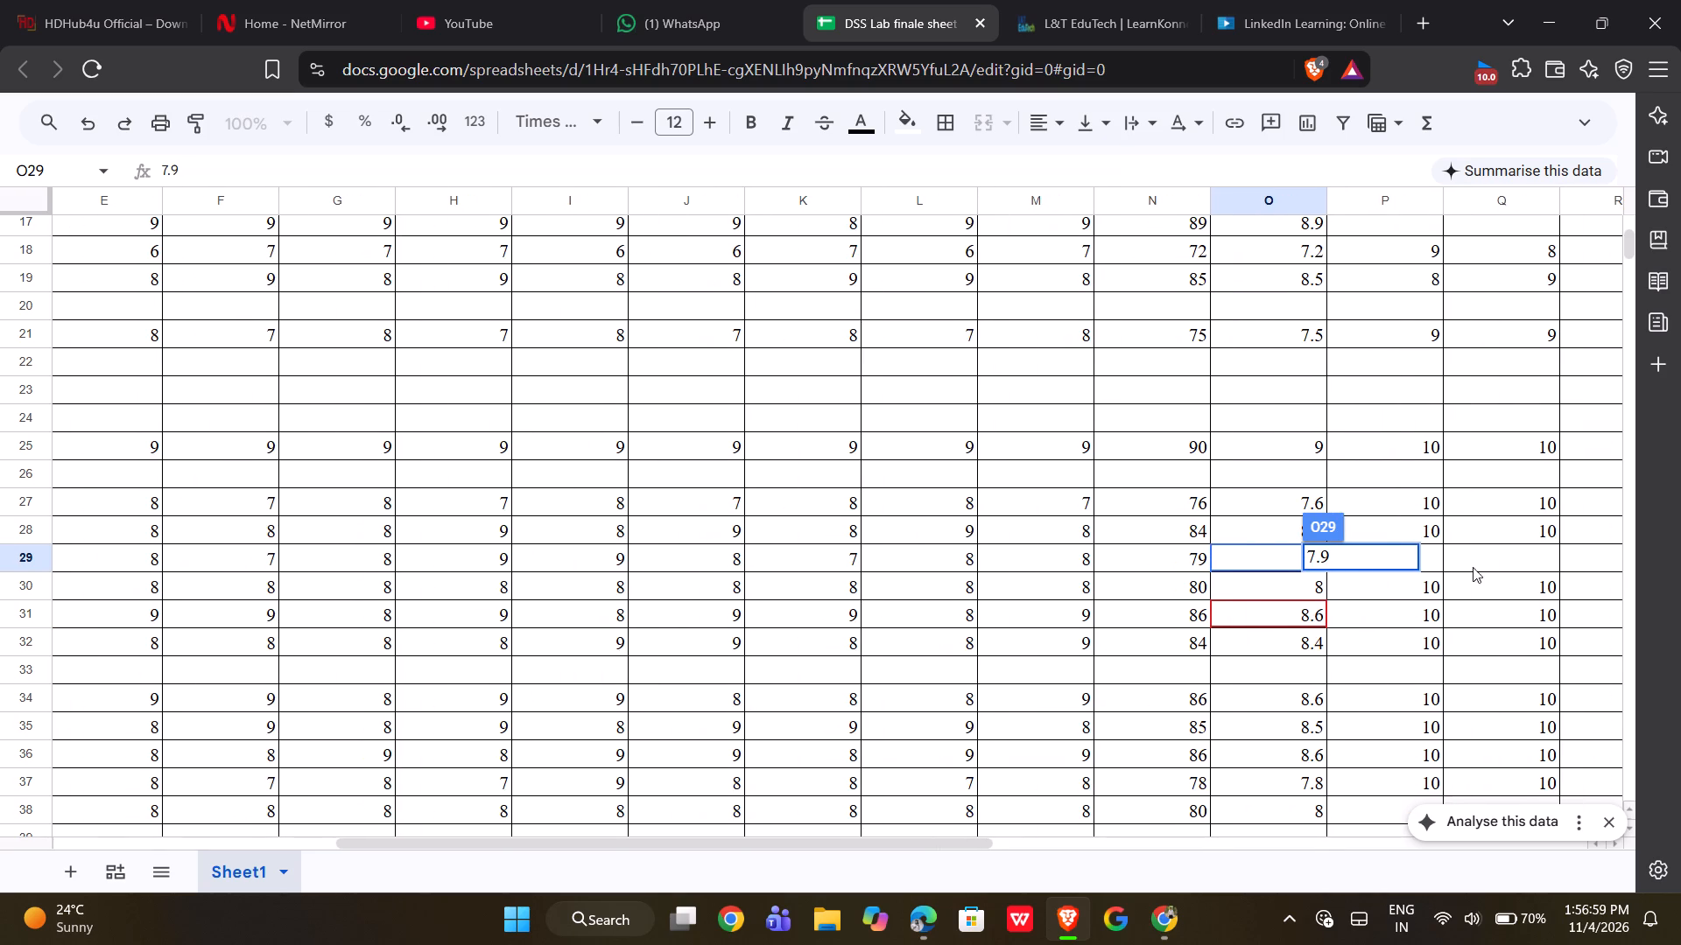
{"action": "left_click", "coordinate": [1461, 563]}
Check the quiz column headings, the student list and neighbouring rows' marks against row 29, starting from its empty Quiz 1 cell.
{"action": "left_click", "coordinate": [1410, 570]}
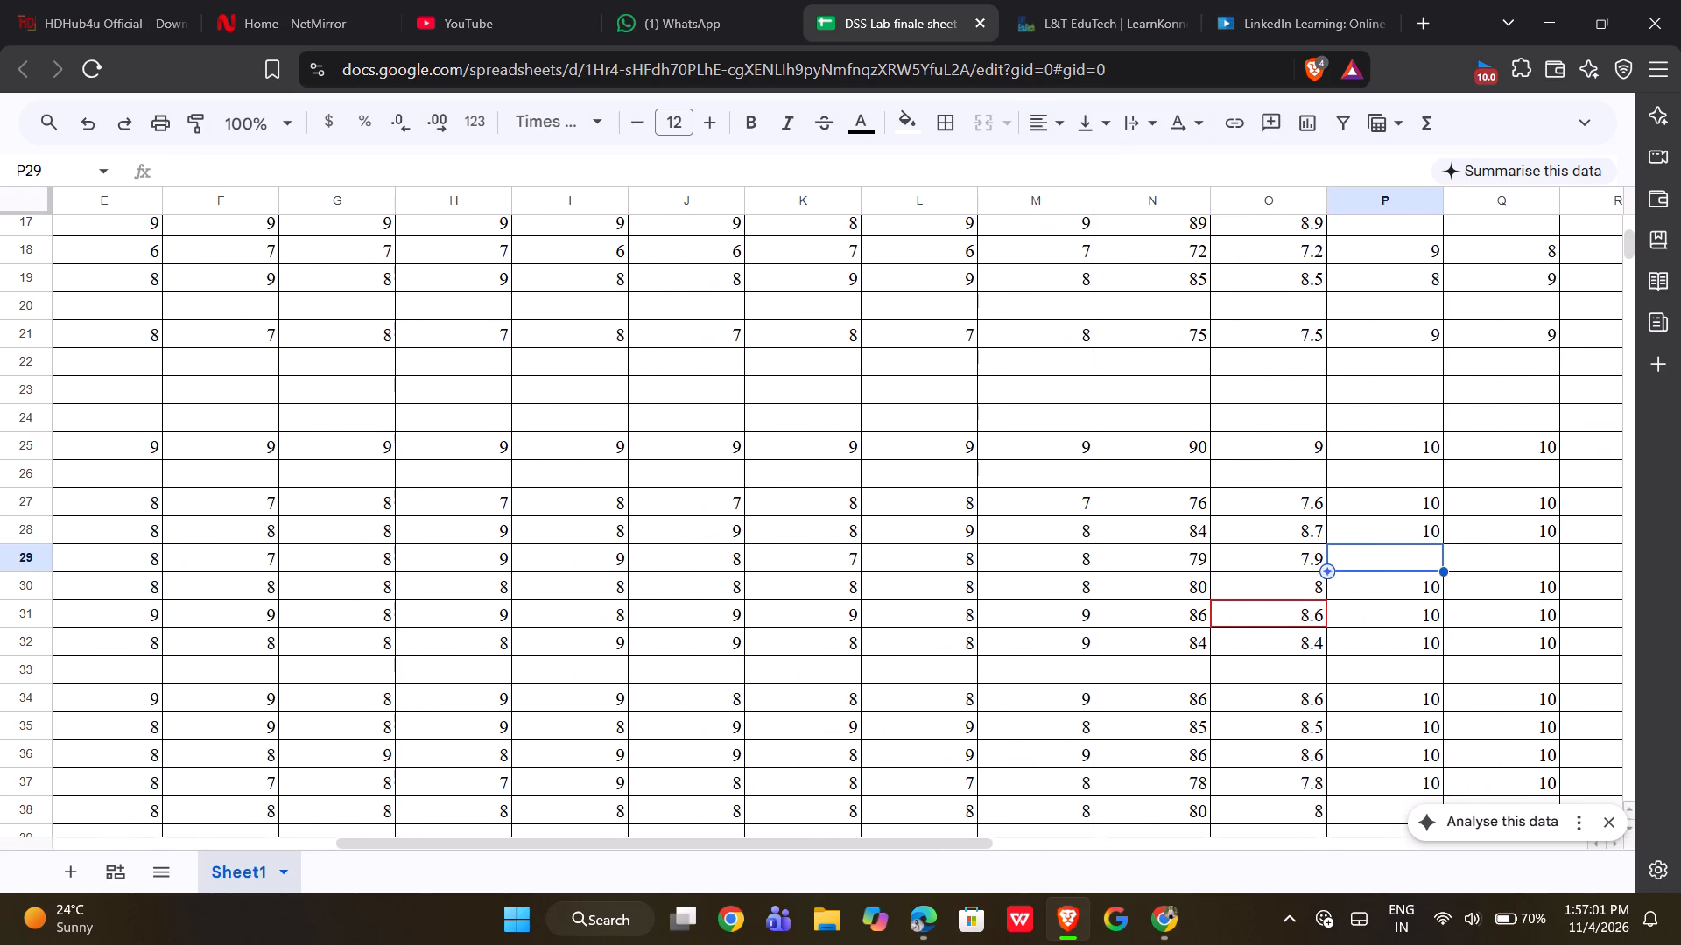
{"action": "scroll", "coordinate": [1410, 570], "scroll_direction": "left", "scroll_amount": 2}
{"action": "scroll", "coordinate": [1410, 570], "scroll_direction": "up", "scroll_amount": 1}
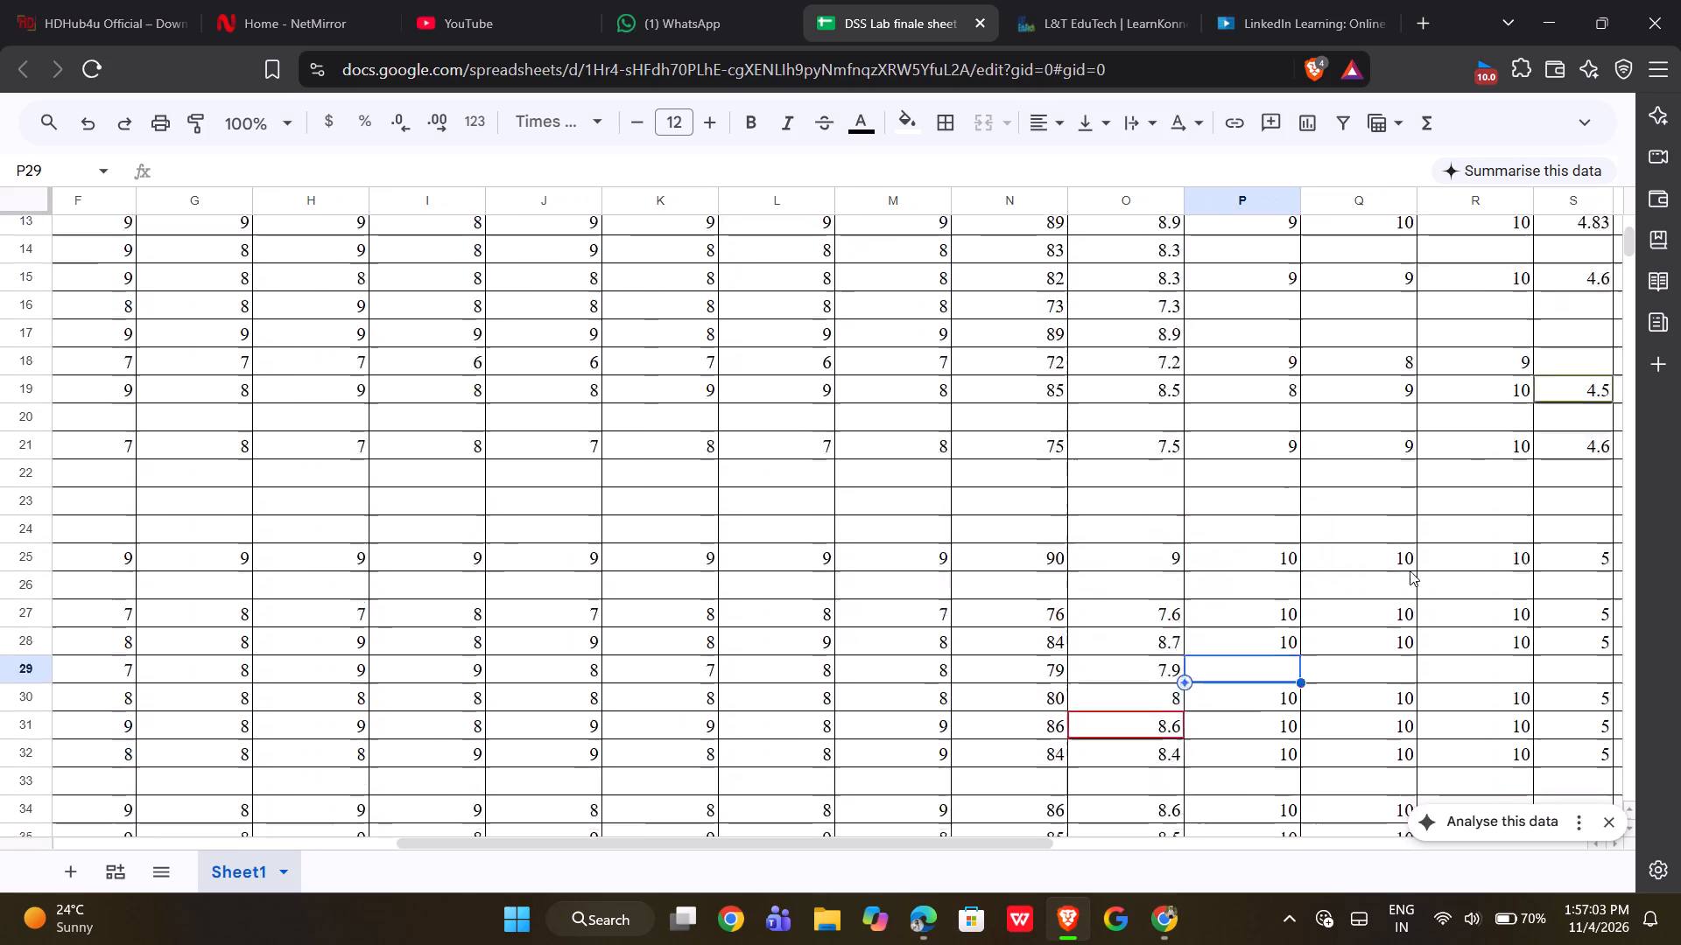
{"action": "scroll", "coordinate": [1410, 570], "scroll_direction": "up", "scroll_amount": 3}
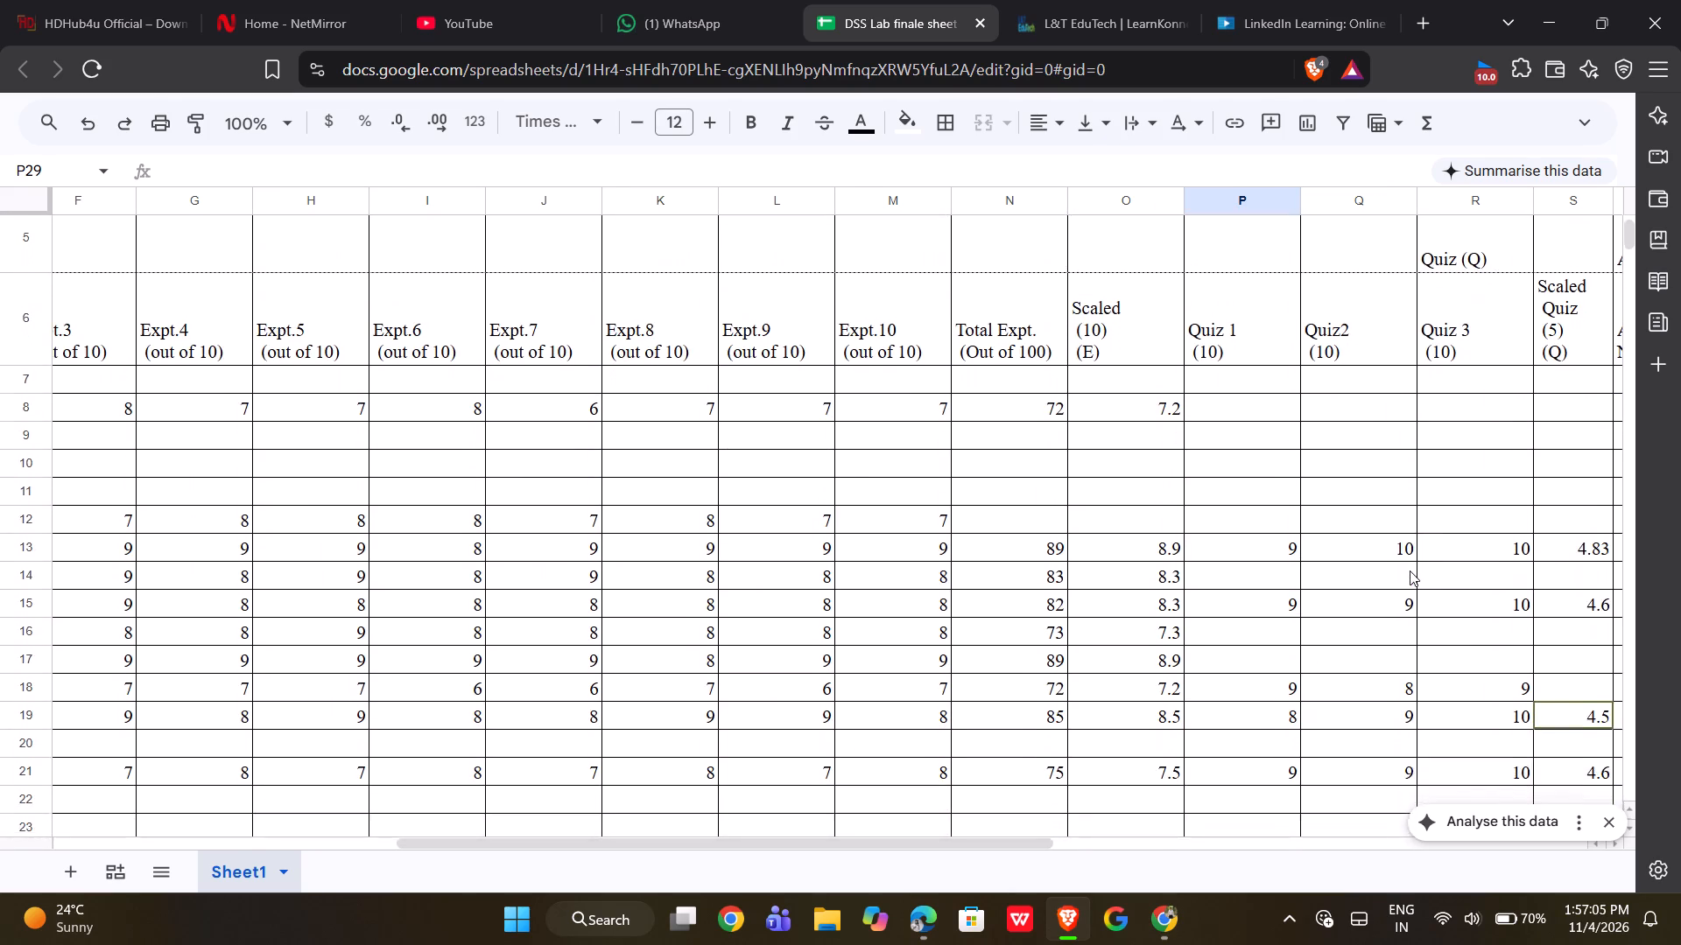
{"action": "scroll", "coordinate": [1410, 570], "scroll_direction": "left", "scroll_amount": 1}
{"action": "scroll", "coordinate": [1410, 570], "scroll_direction": "down", "scroll_amount": 2}
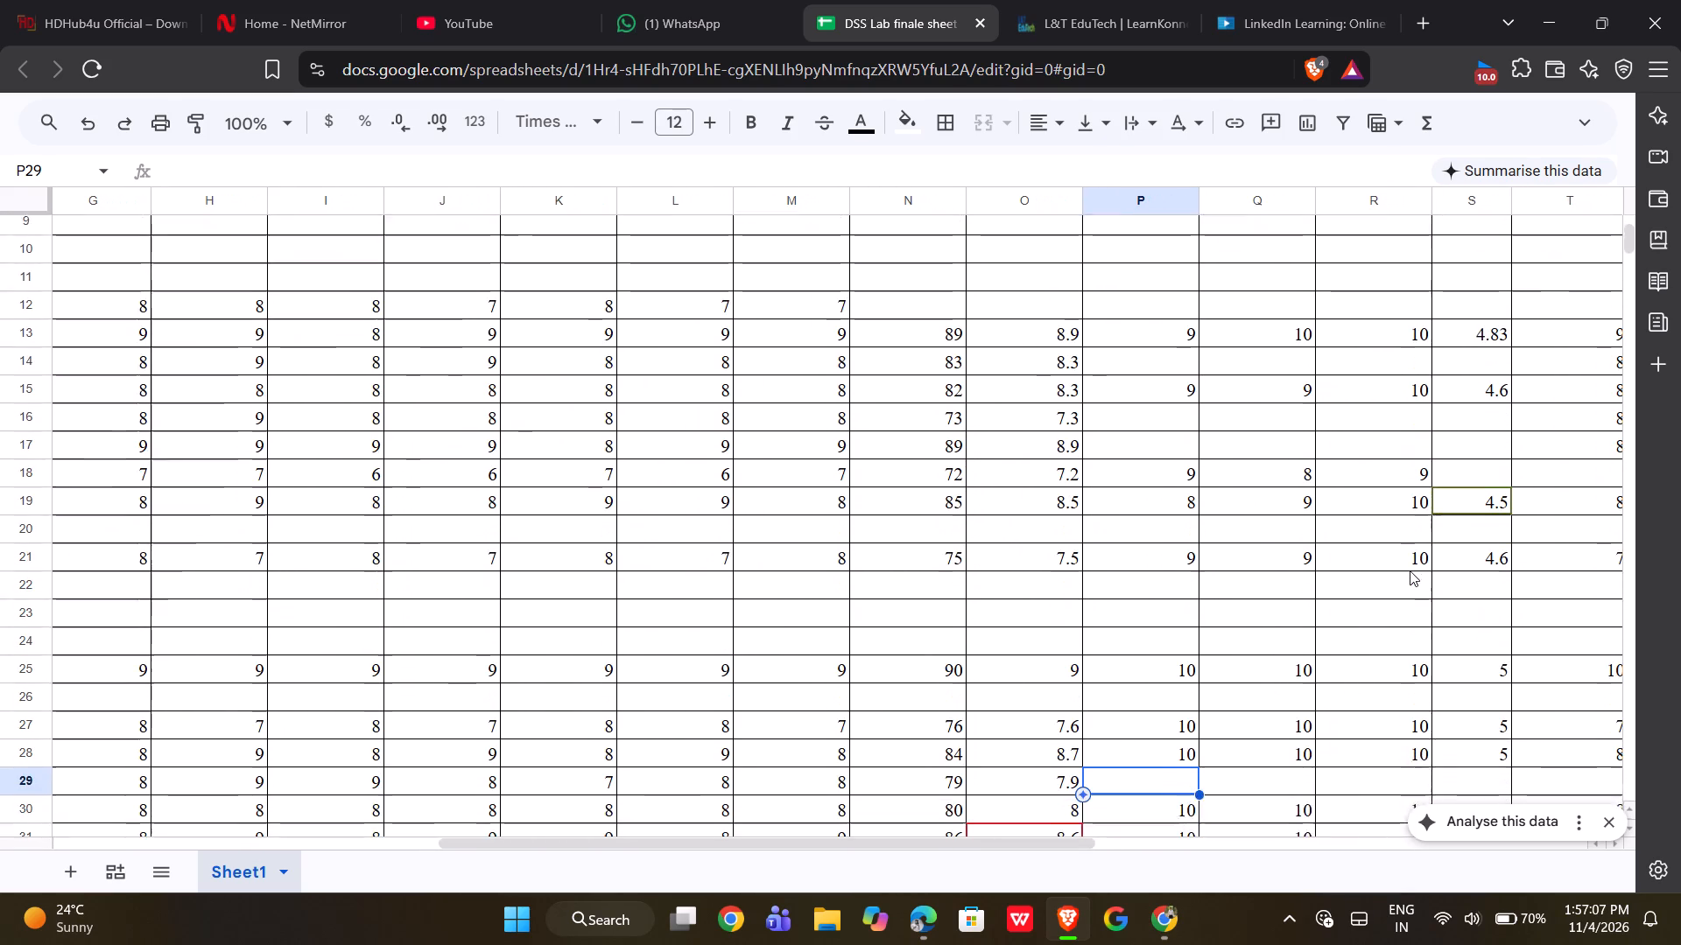
{"action": "scroll", "coordinate": [1410, 570], "scroll_direction": "down", "scroll_amount": 2}
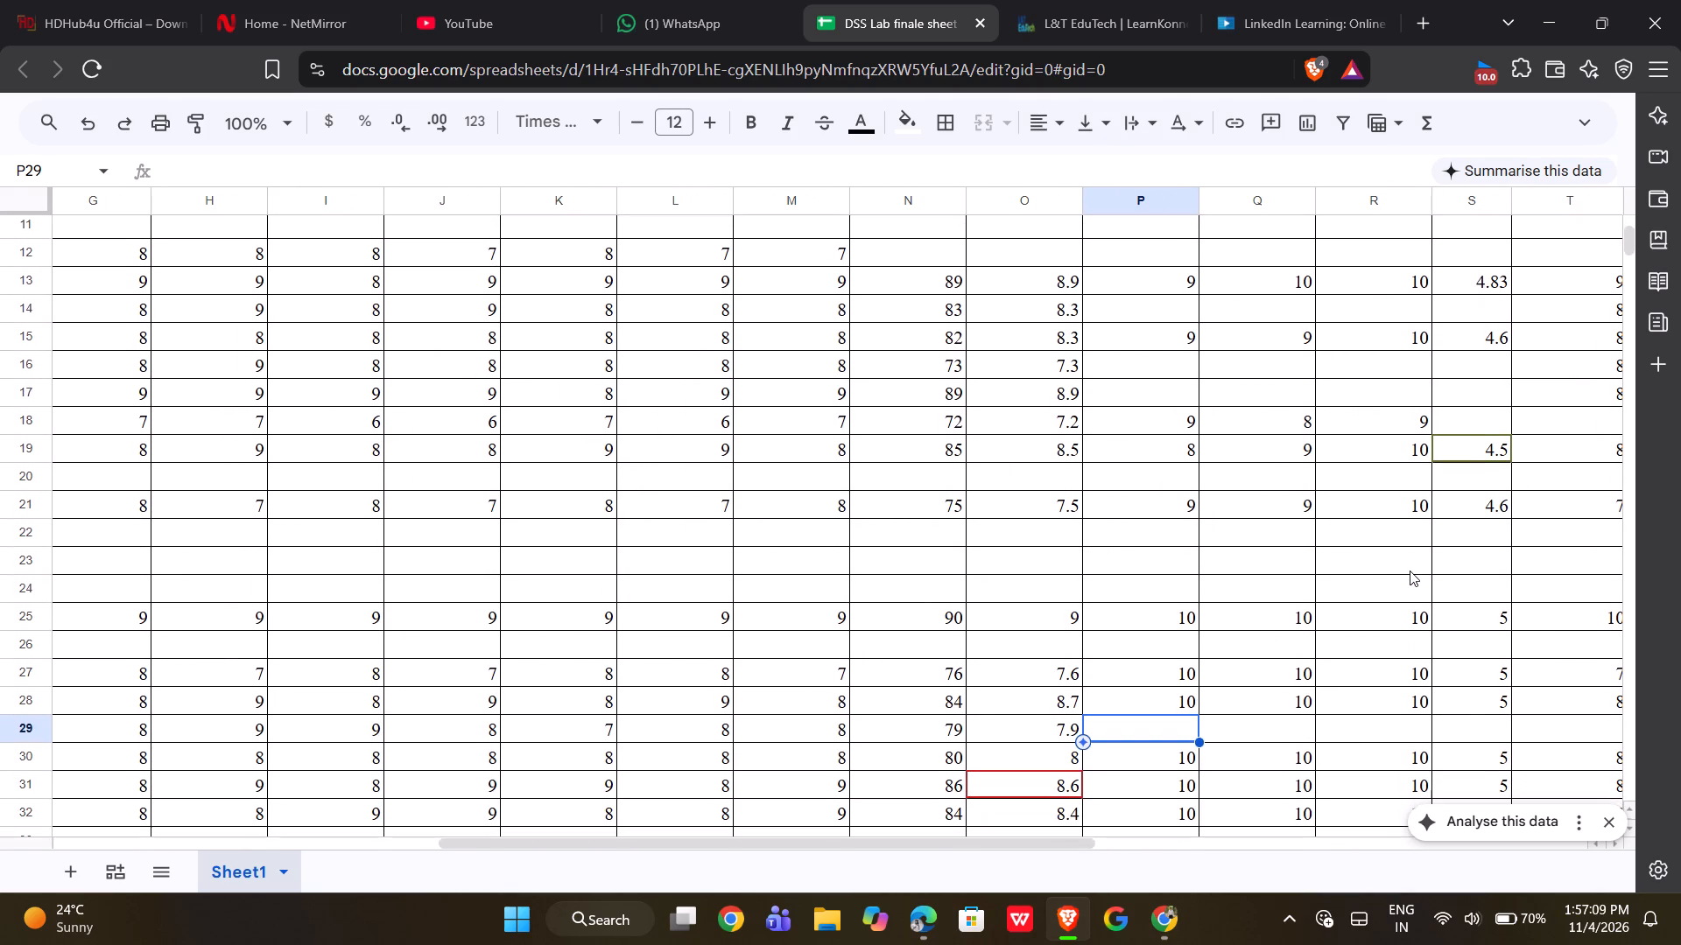
{"action": "scroll", "coordinate": [1367, 677], "scroll_direction": "right", "scroll_amount": 4}
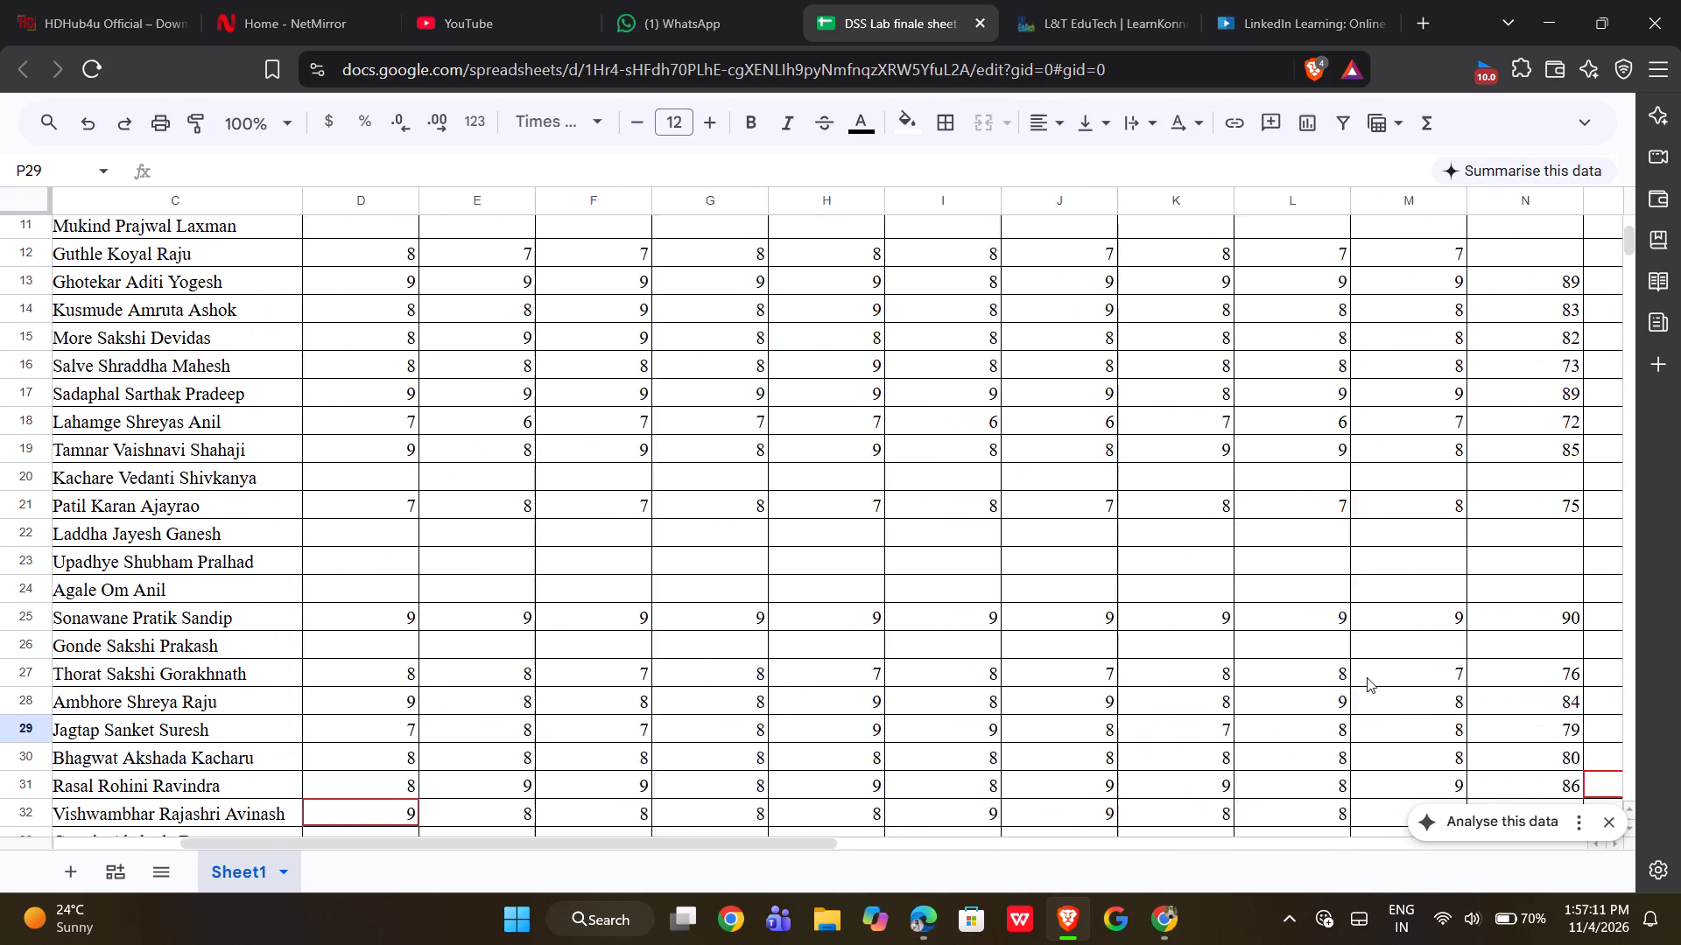
{"action": "scroll", "coordinate": [1367, 677], "scroll_direction": "right", "scroll_amount": 1}
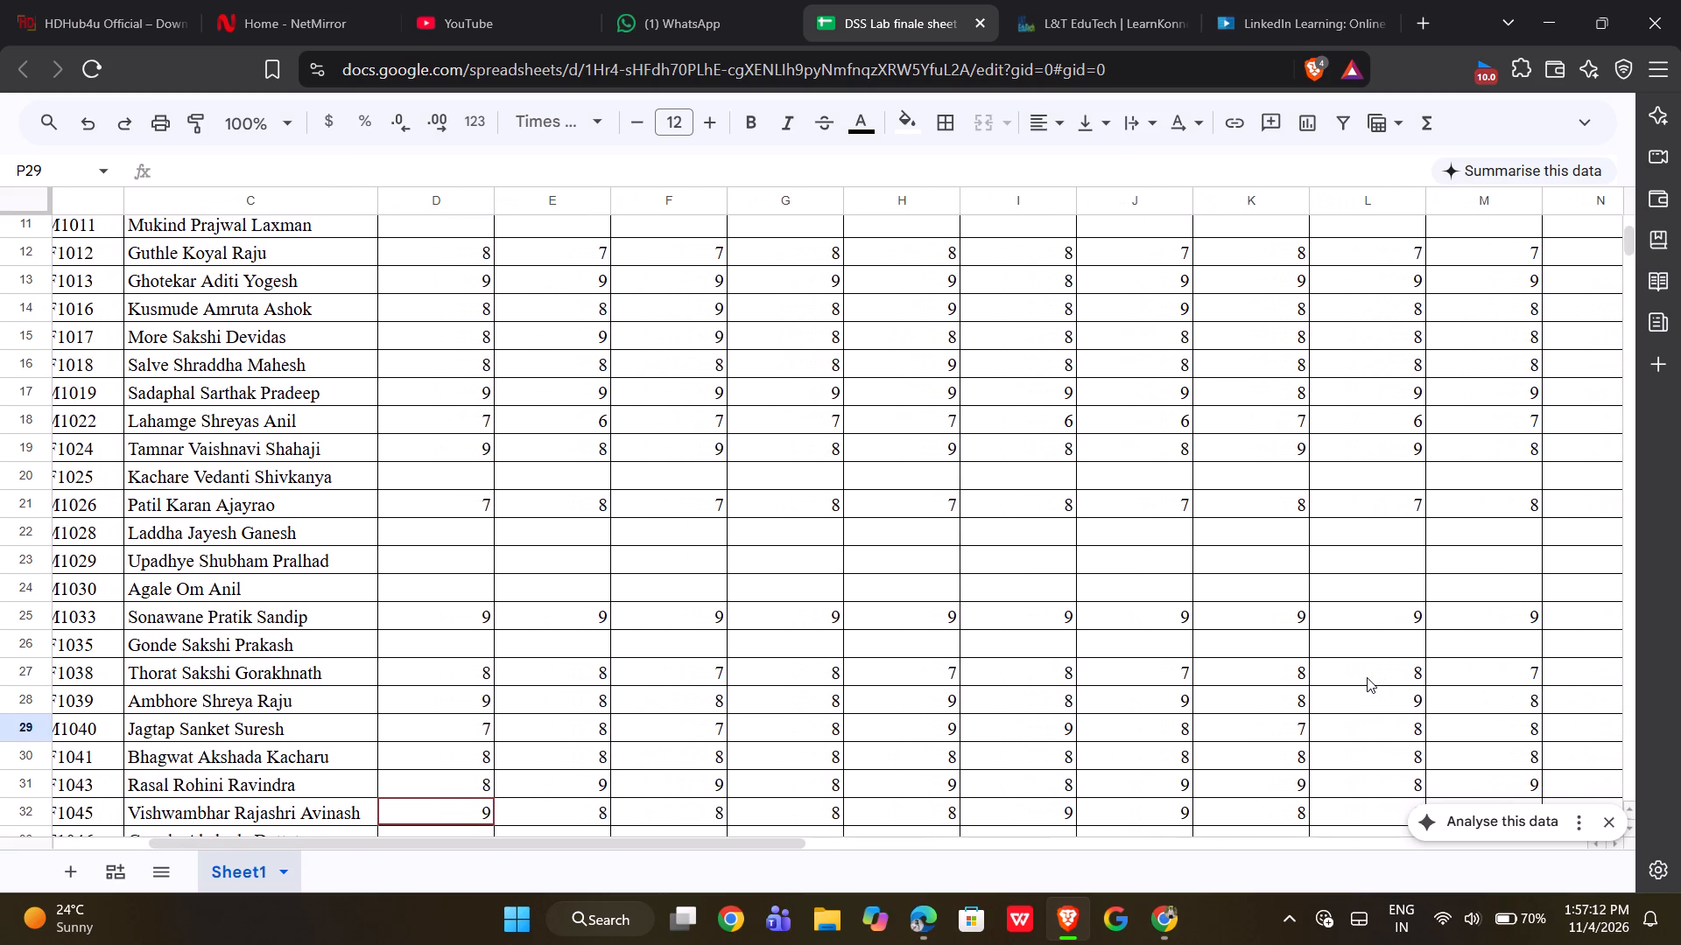
{"action": "scroll", "coordinate": [1367, 677], "scroll_direction": "right", "scroll_amount": 1}
{"action": "scroll", "coordinate": [1367, 677], "scroll_direction": "left", "scroll_amount": 4}
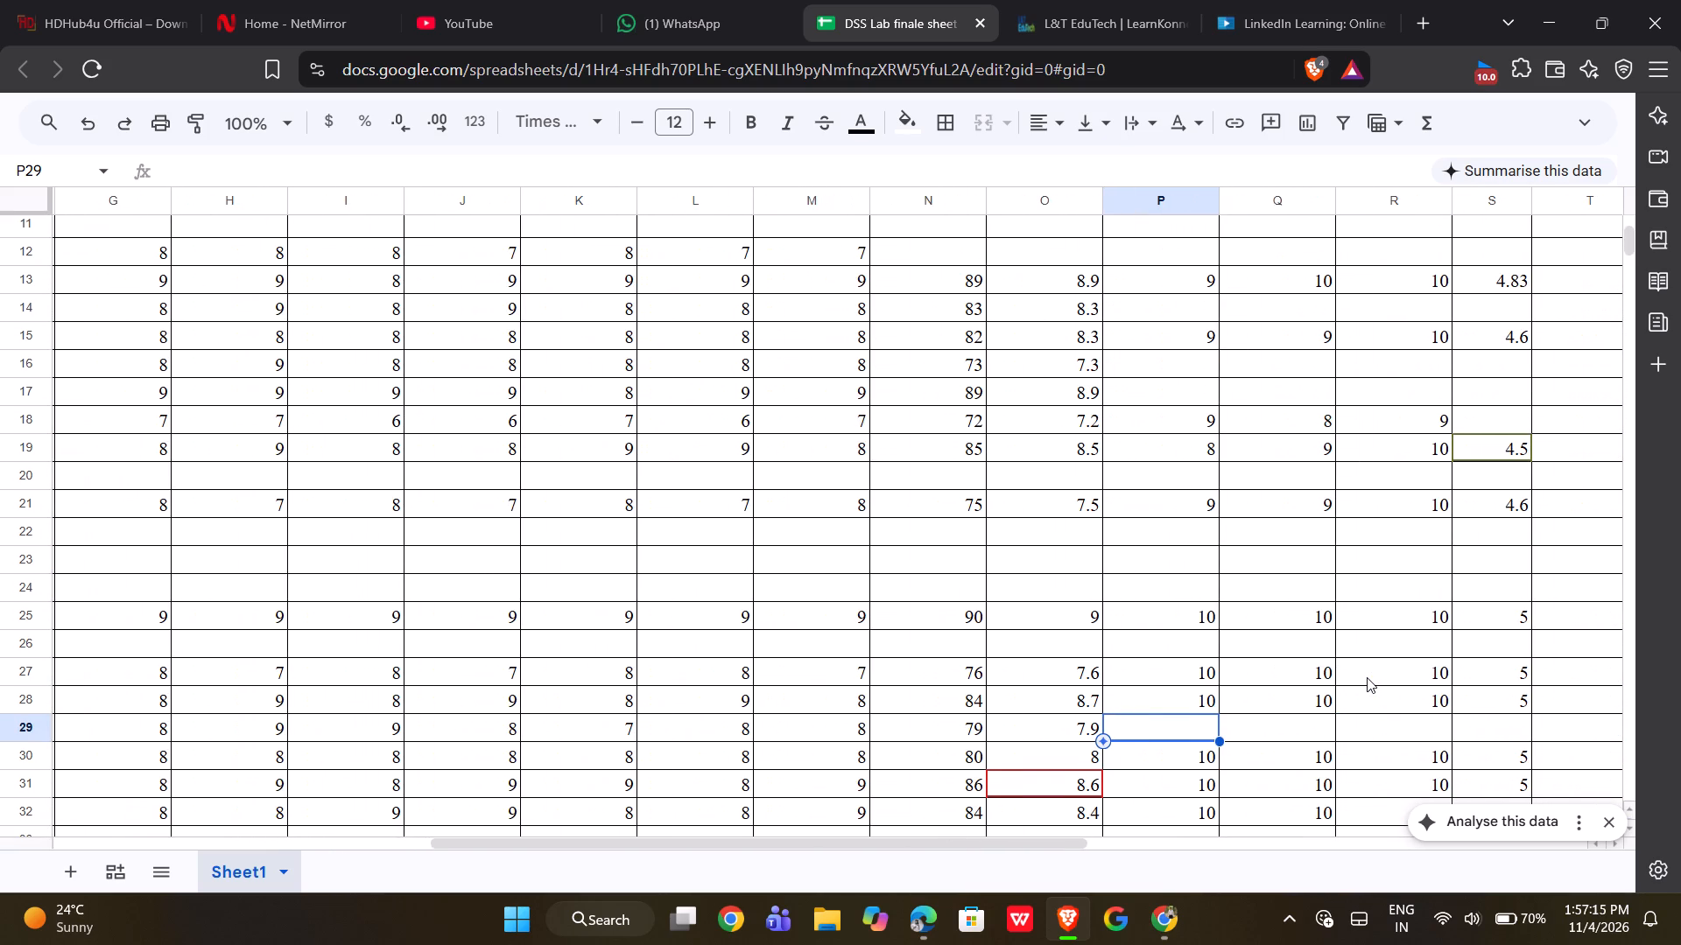
{"action": "scroll", "coordinate": [1367, 677], "scroll_direction": "left", "scroll_amount": 1}
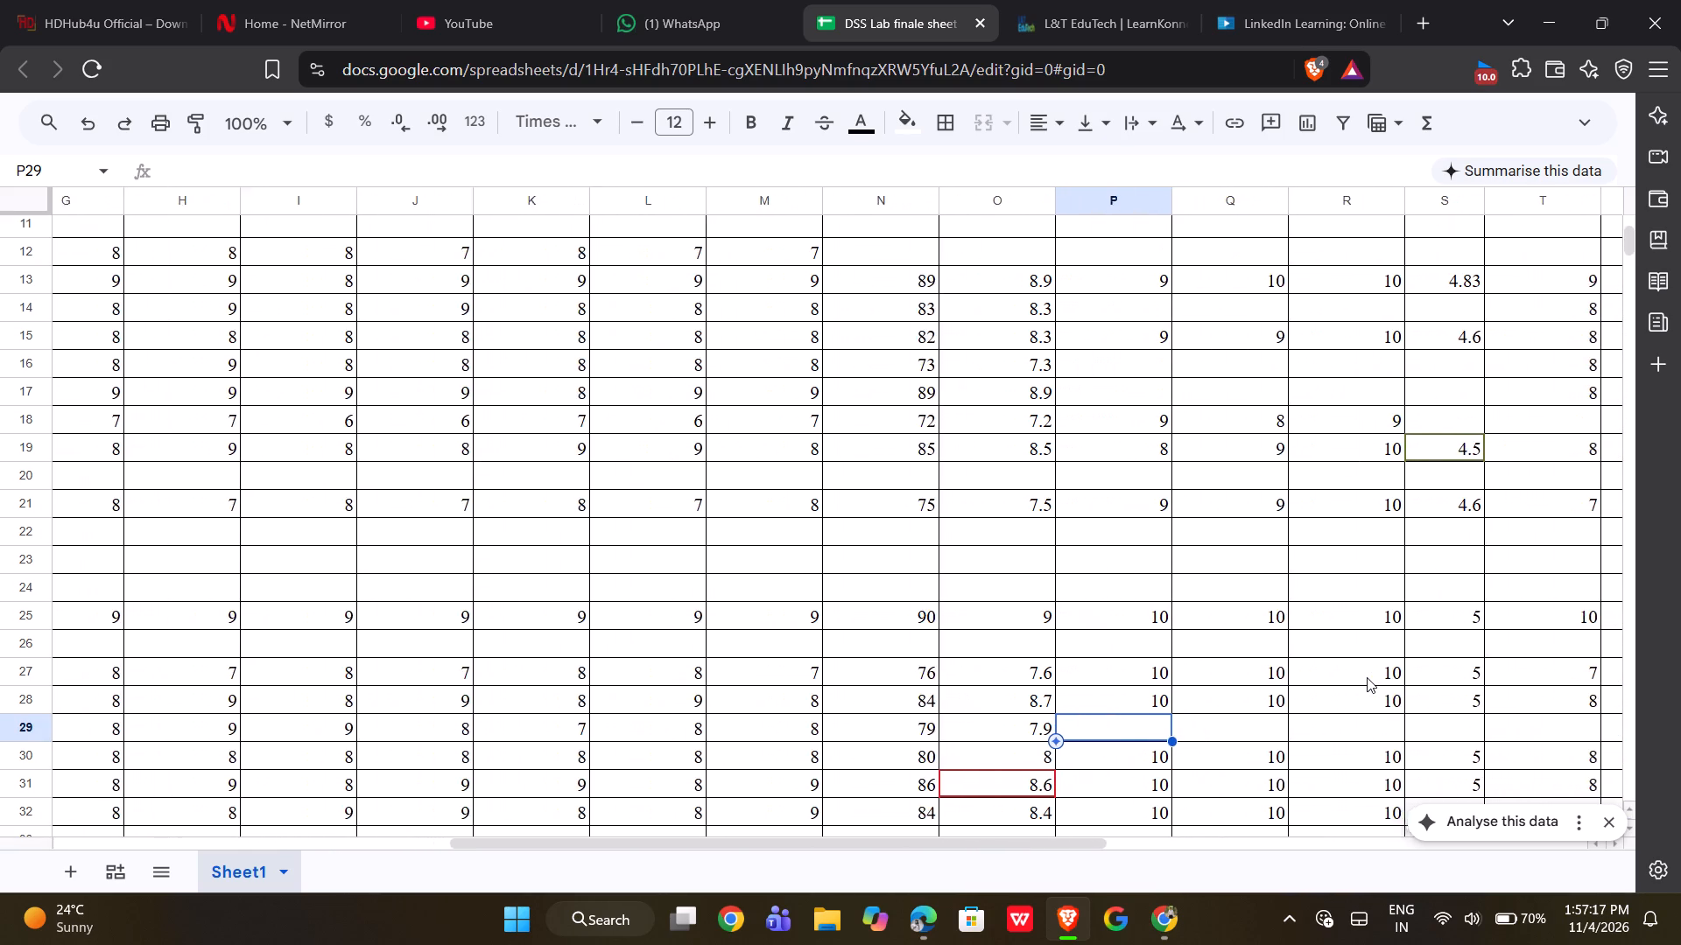
{"action": "scroll", "coordinate": [1367, 677], "scroll_direction": "left", "scroll_amount": 1}
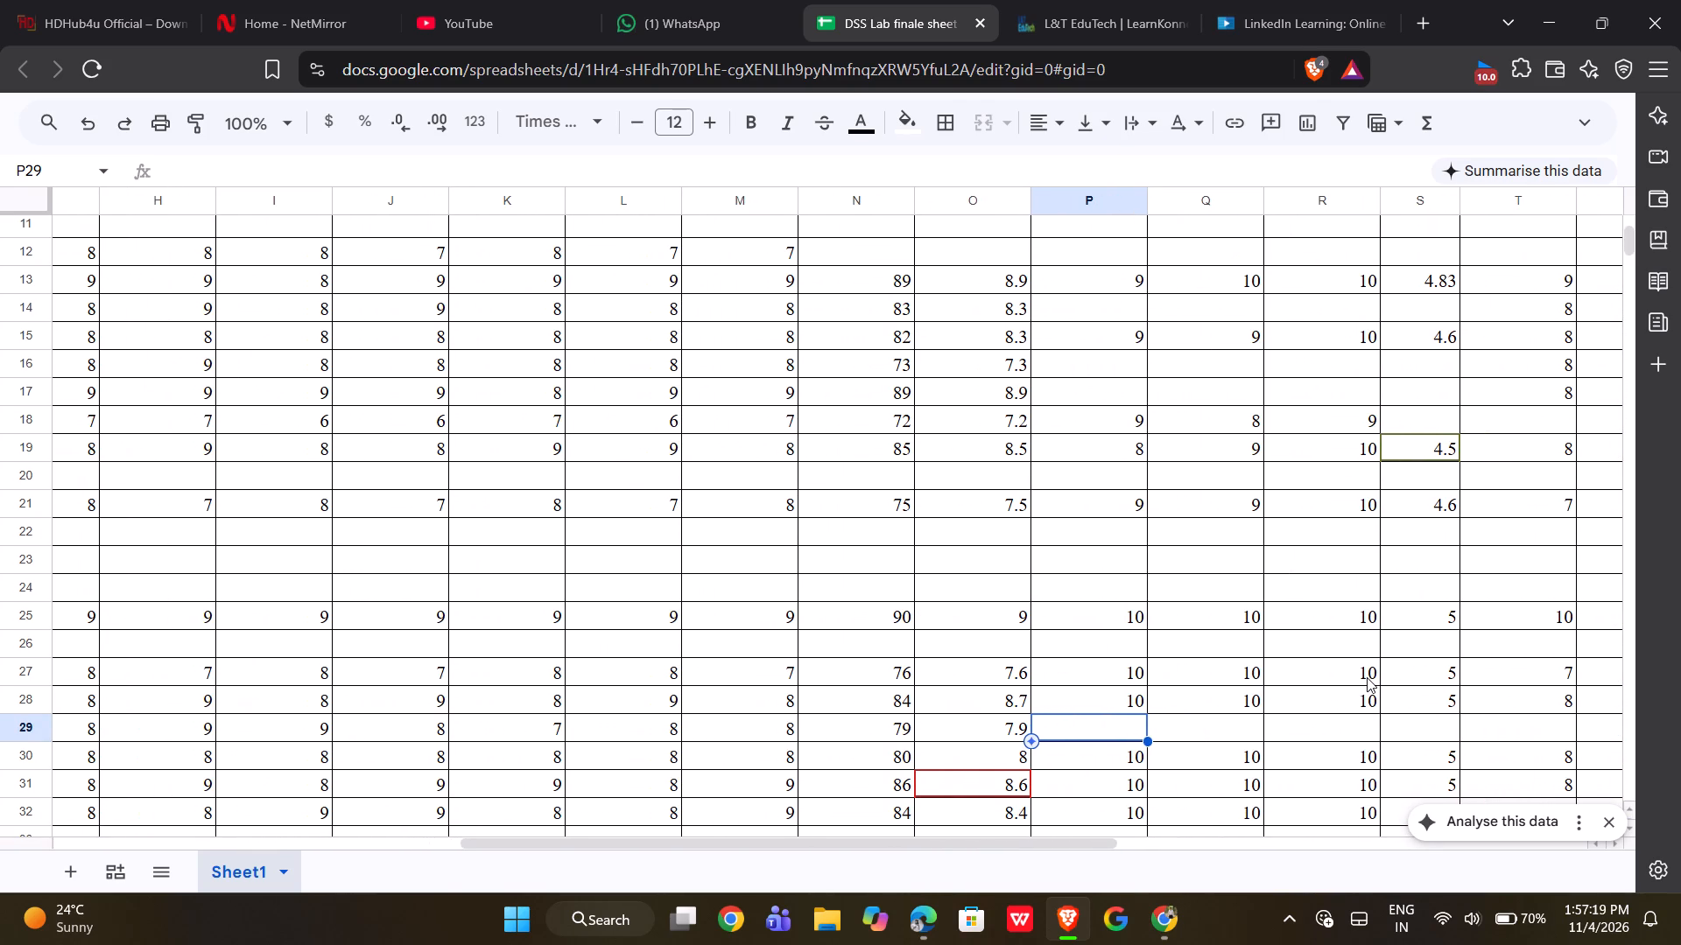
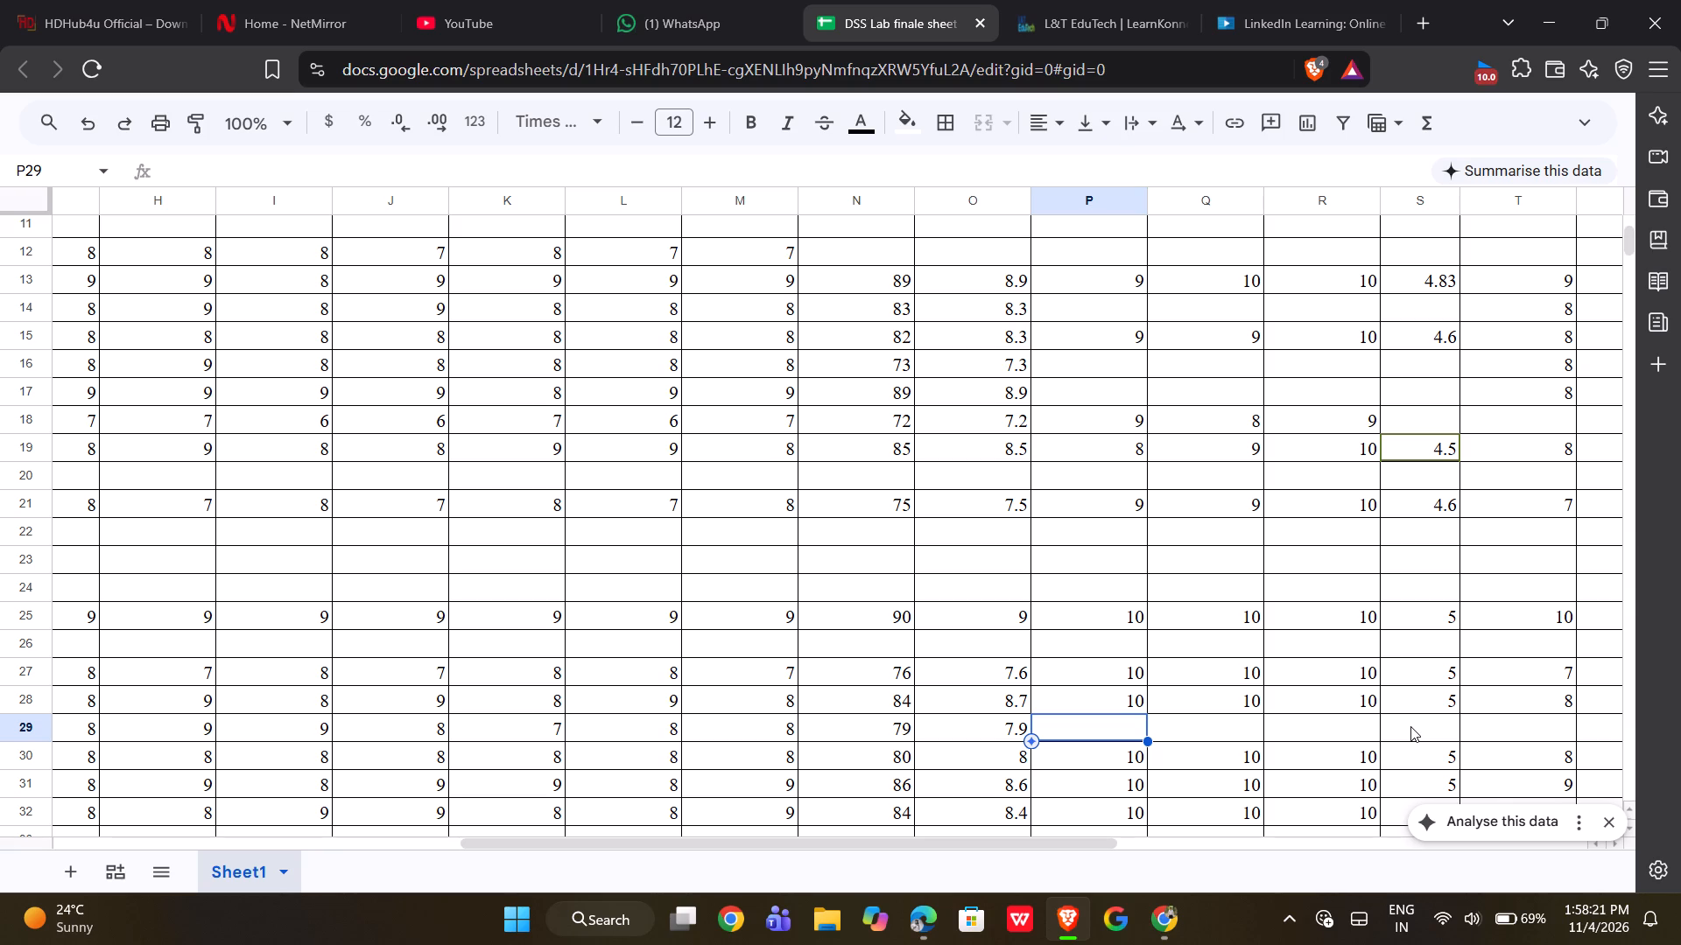
Enter 8, 10 and 10 as the Quiz 1 to Quiz 3 marks and 4.6 as the Scaled Quiz (5) (Q) mark for row 29.
{"action": "key", "text": "8"}
{"action": "key", "text": "Right"}
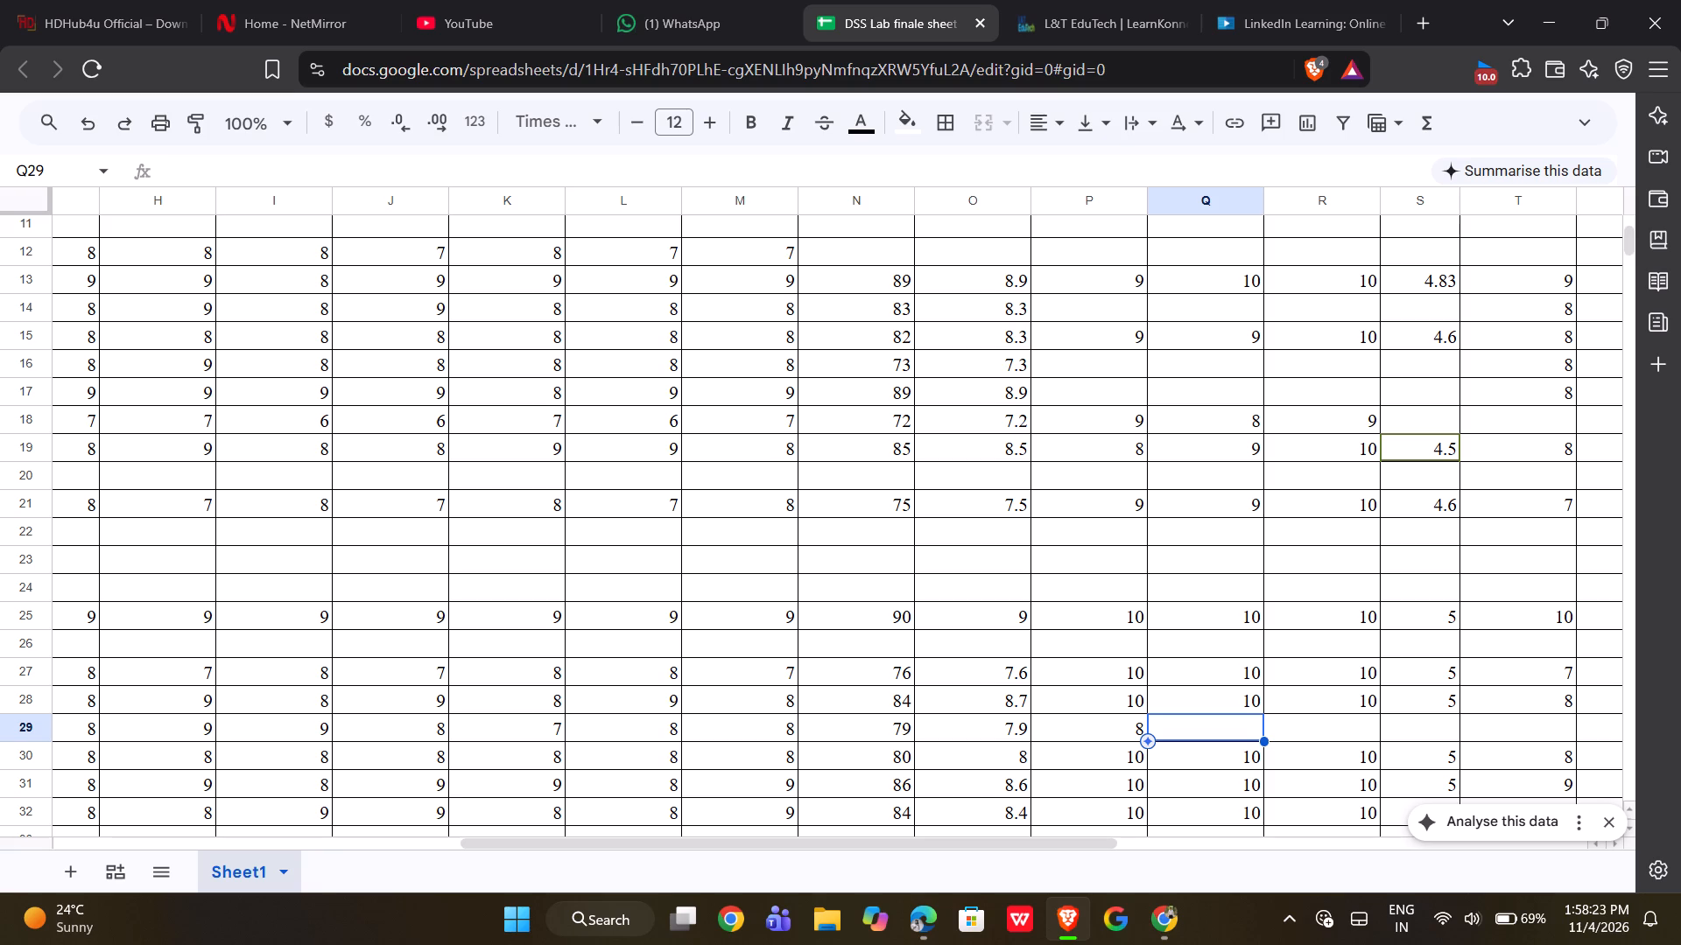
{"action": "type", "text": "10"}
{"action": "key", "text": "Right"}
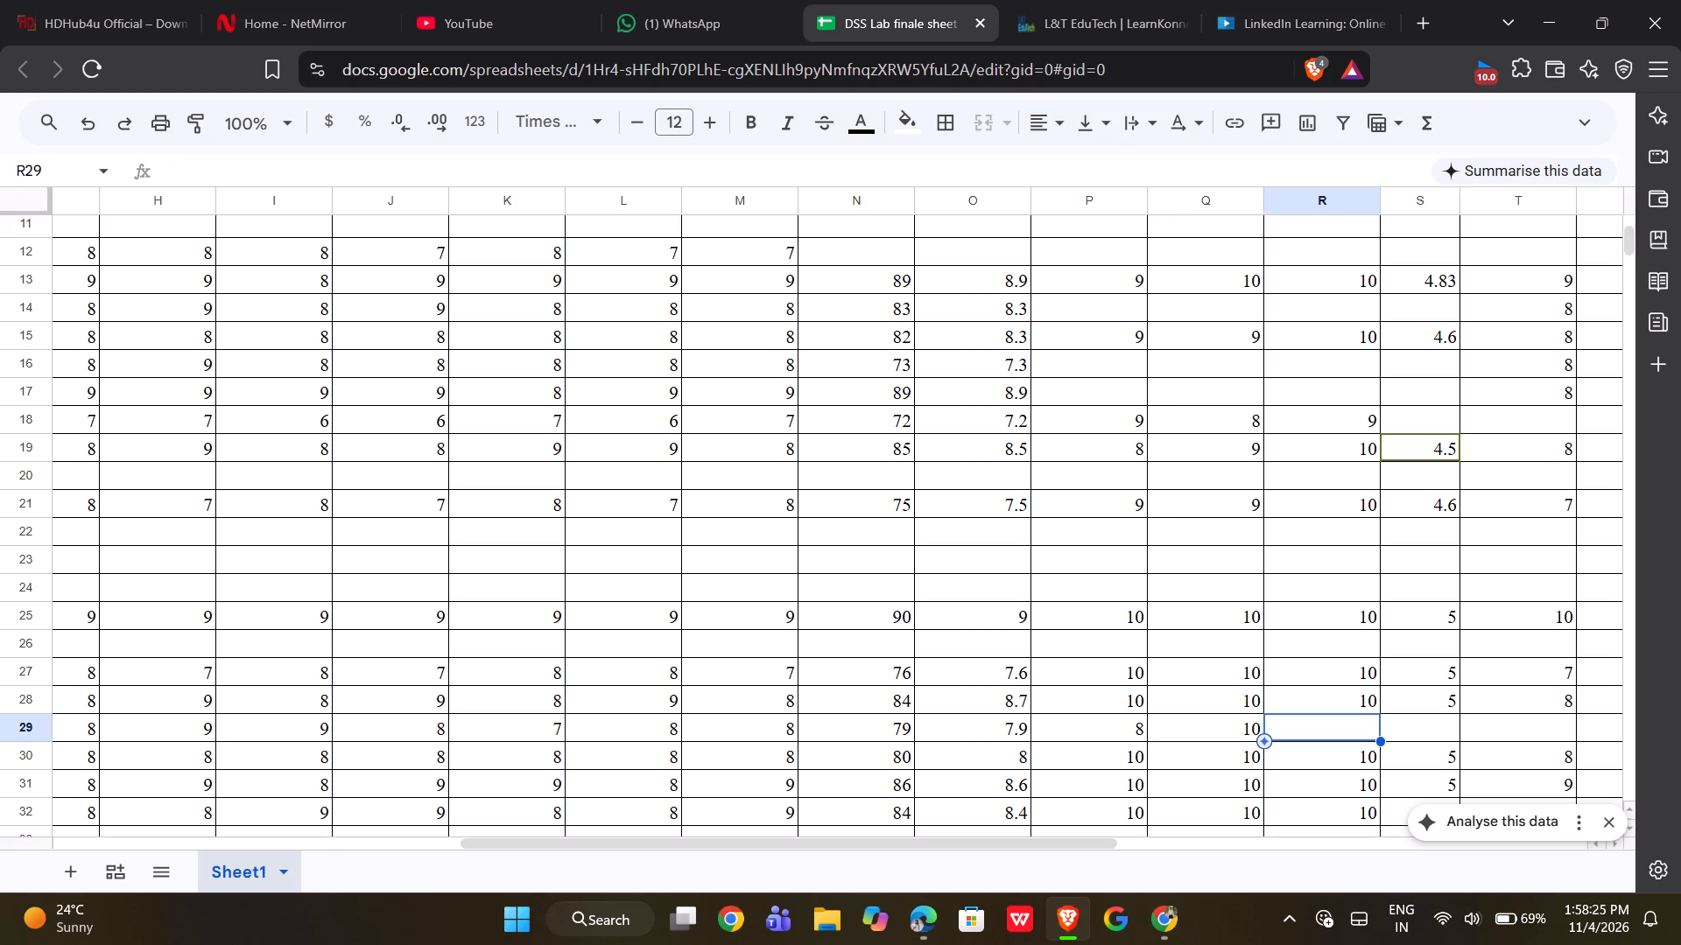
{"action": "type", "text": "10"}
{"action": "key", "text": "Right"}
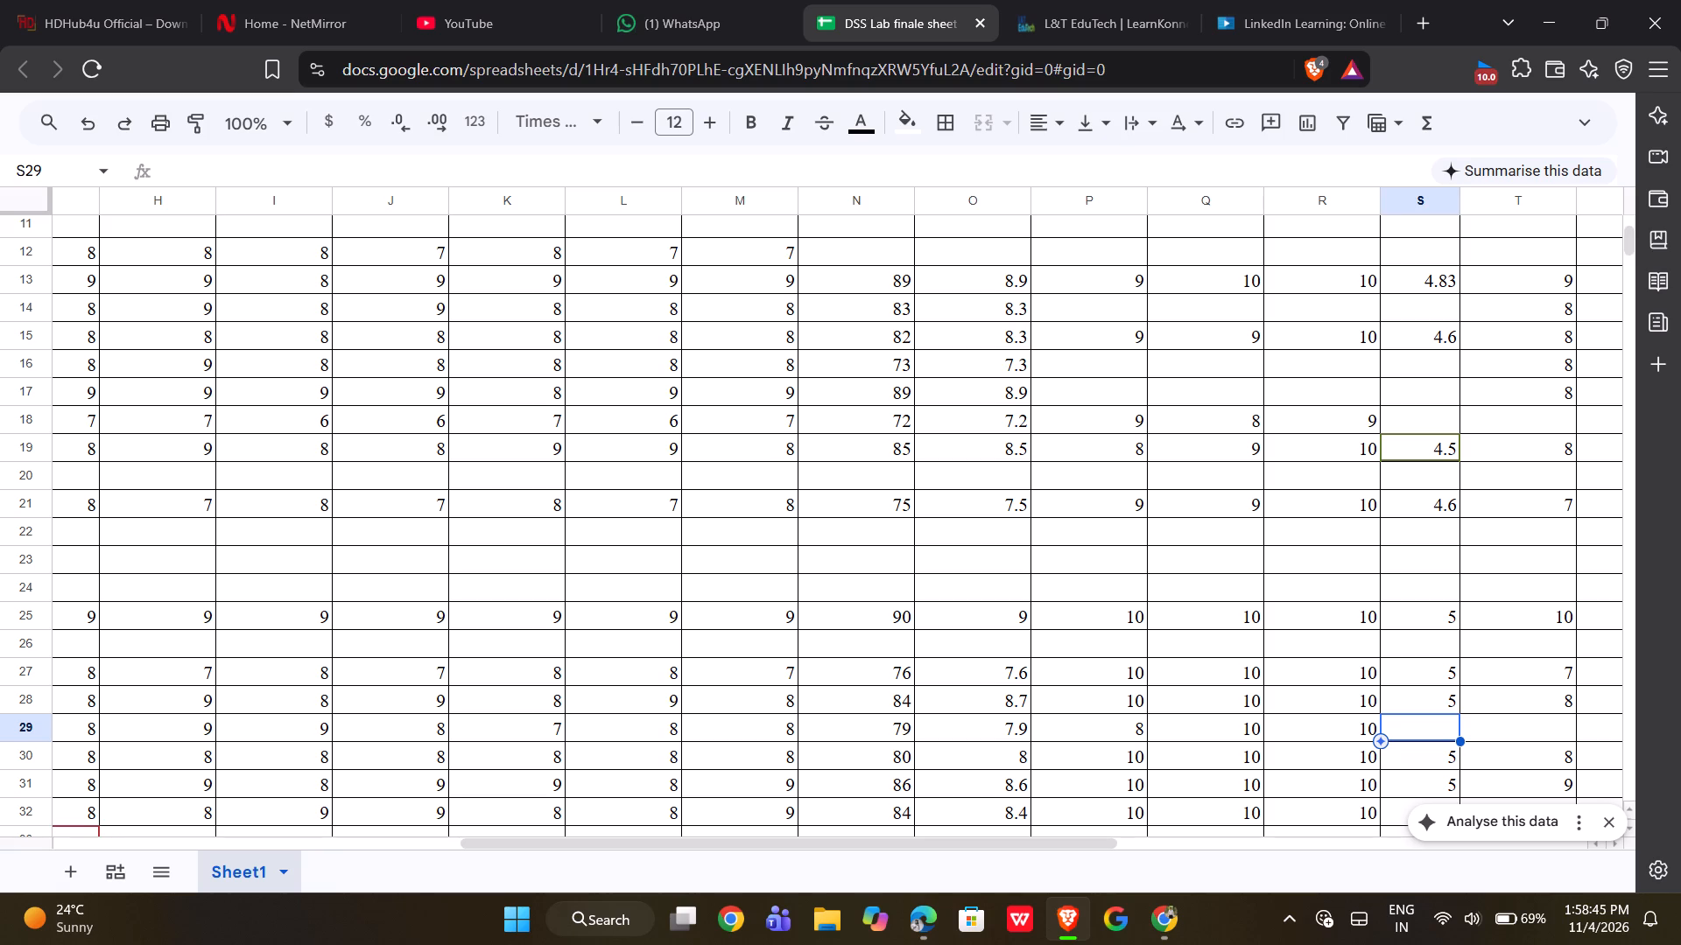
{"action": "type", "text": "4.63"}
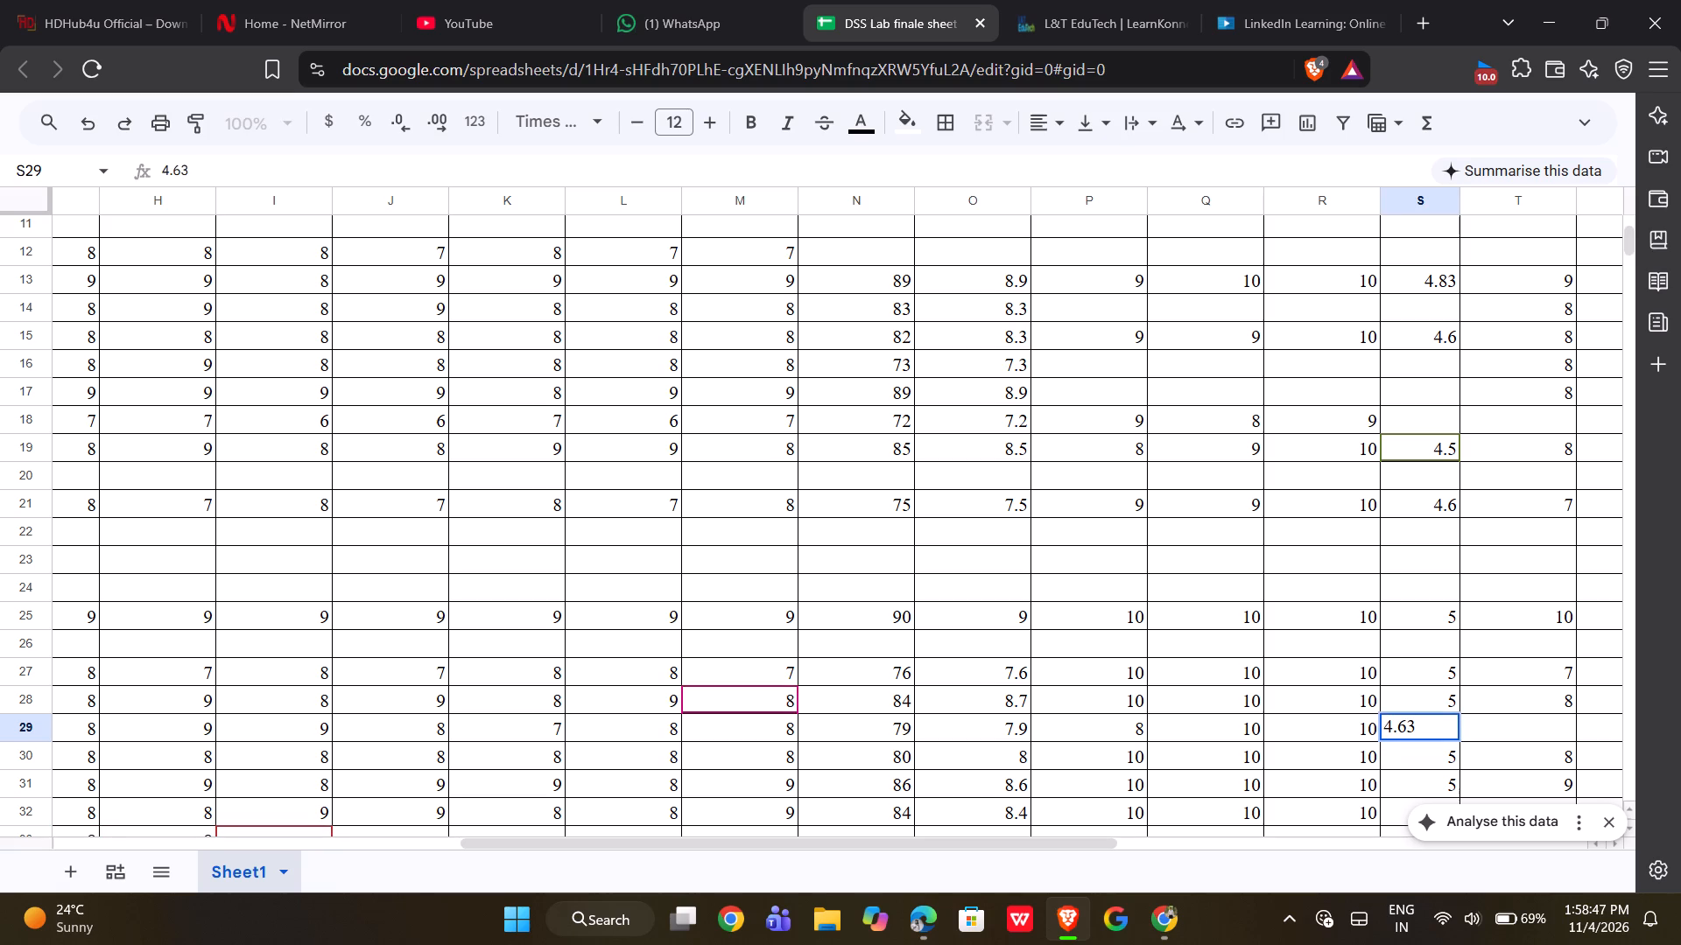
{"action": "key", "text": "BackSpace"}
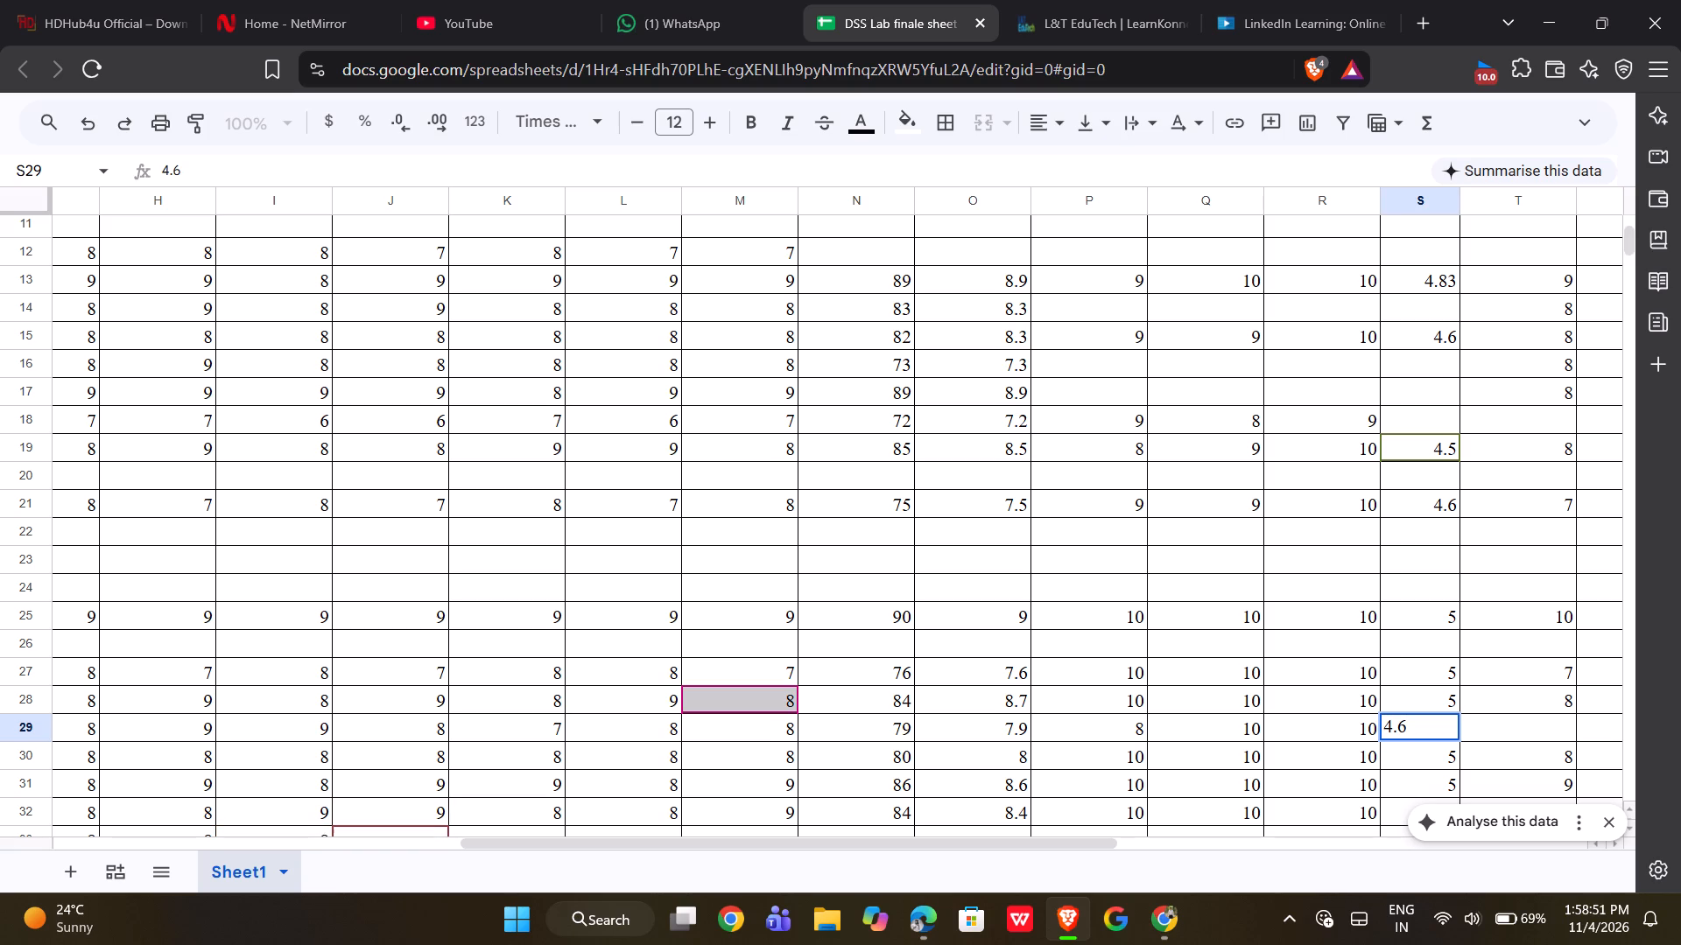
{"action": "scroll", "coordinate": [1410, 726], "scroll_direction": "left", "scroll_amount": 2}
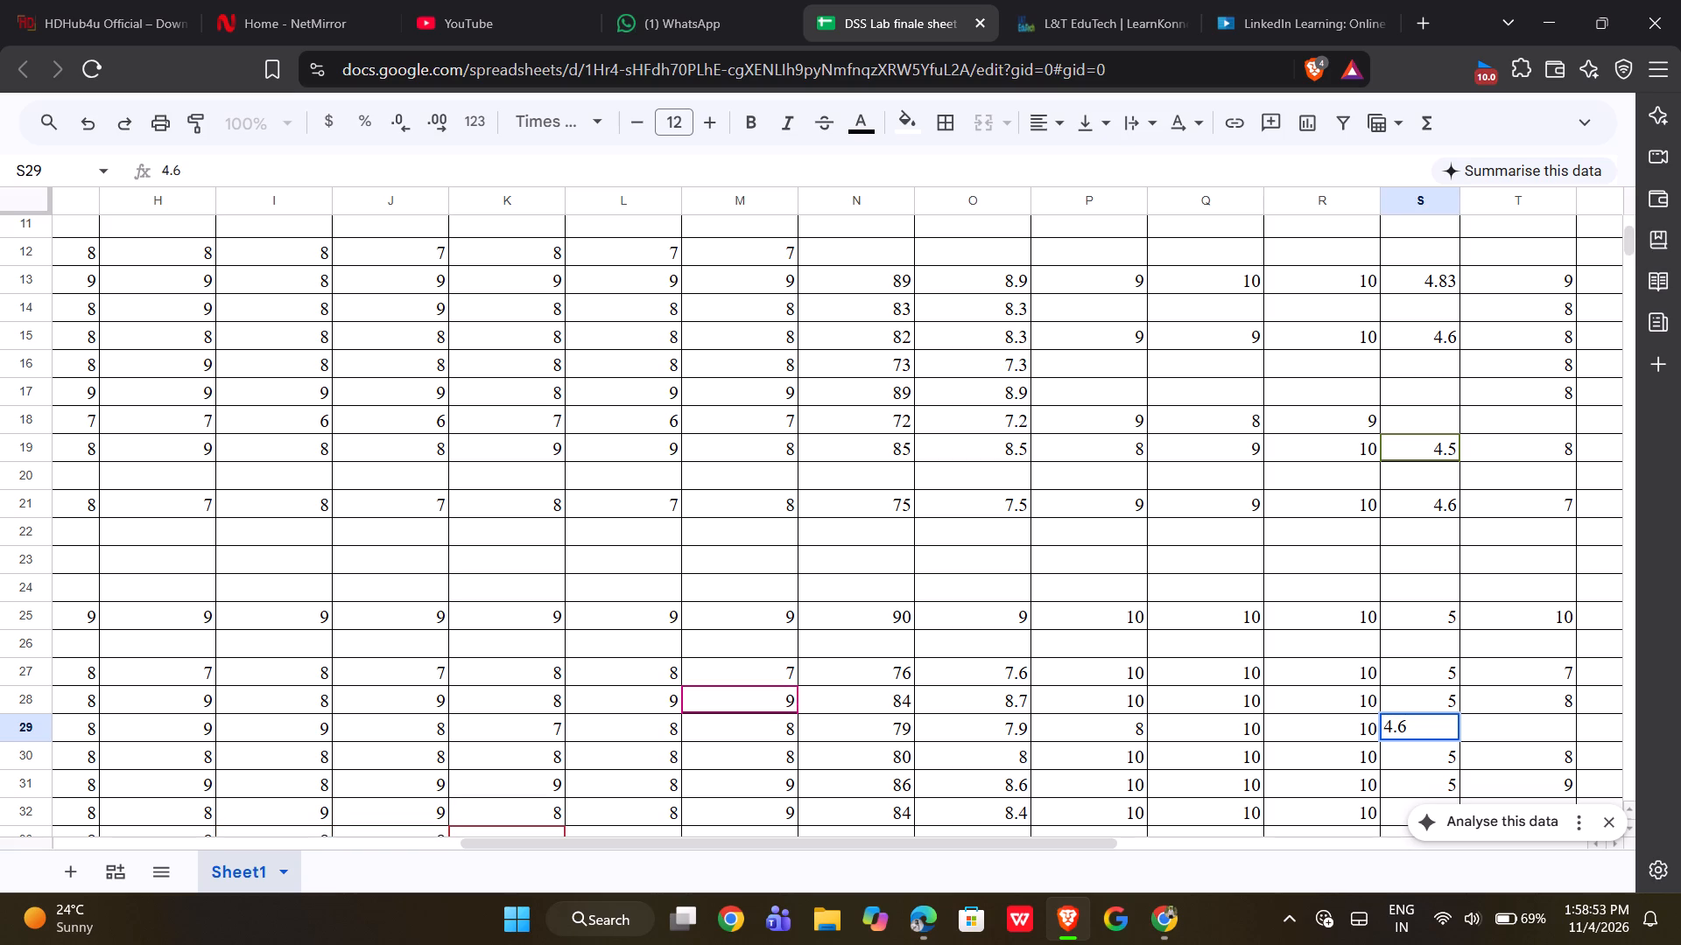
{"action": "left_click", "coordinate": [1485, 730]}
Enter 8, 9, 8, 9 and 9 as the five assignment marks, starting from Assignment No.1, for the student in row 29.
{"action": "scroll", "coordinate": [1485, 730], "scroll_direction": "up", "scroll_amount": 1}
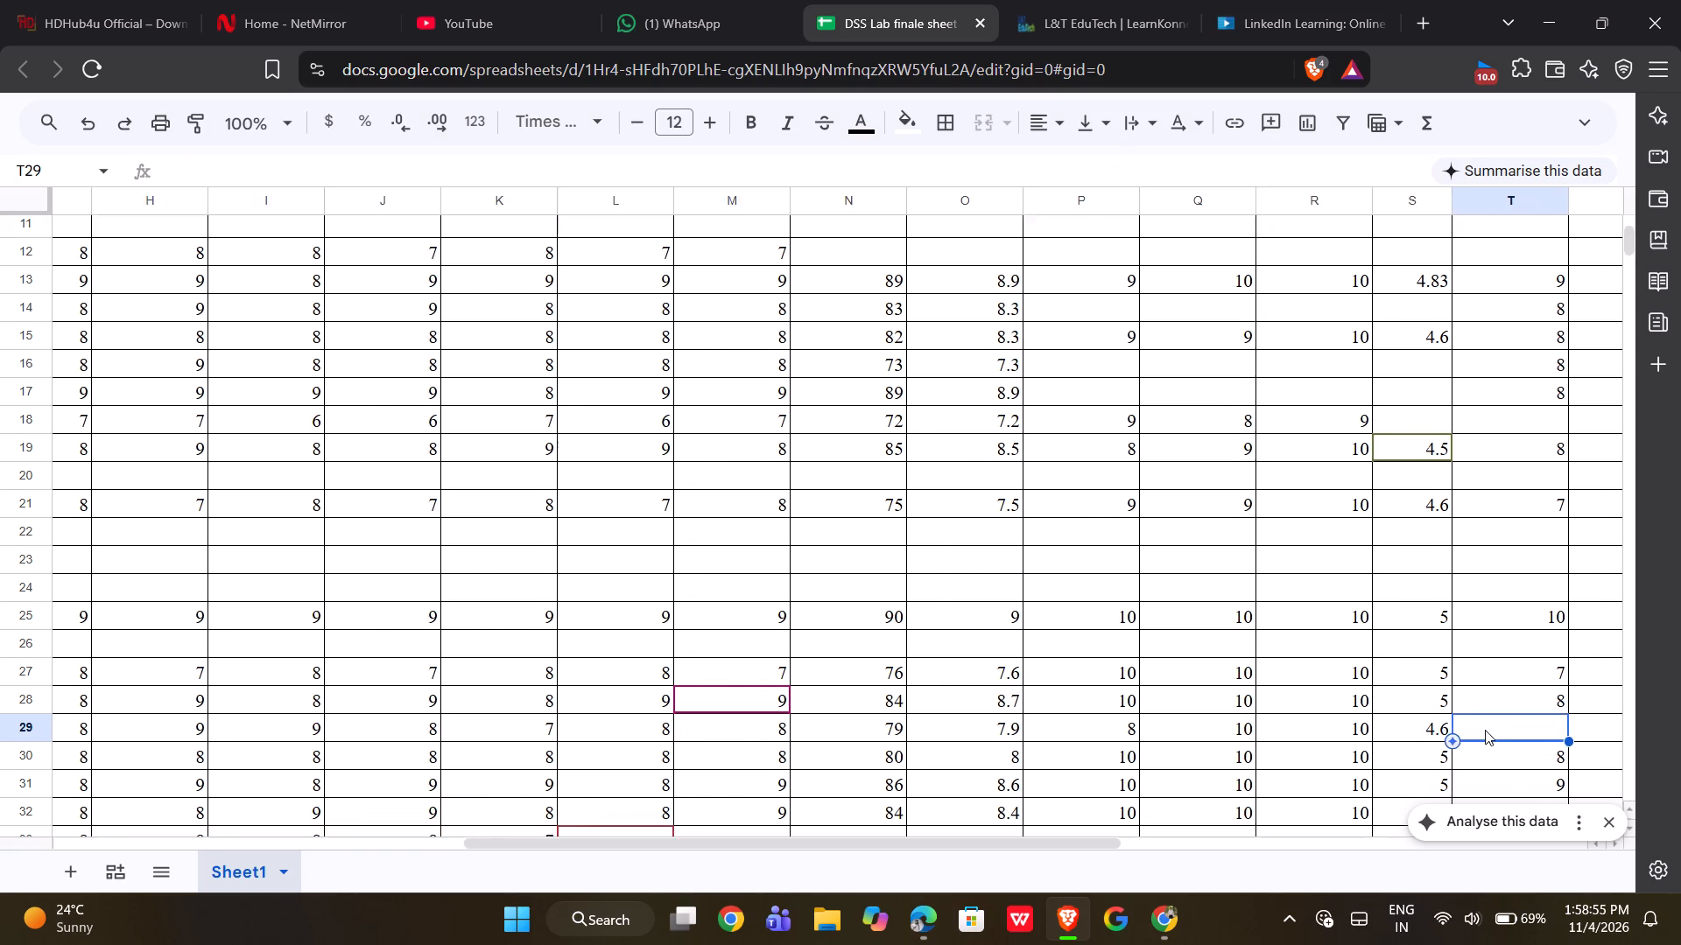
{"action": "scroll", "coordinate": [1485, 730], "scroll_direction": "up", "scroll_amount": 3}
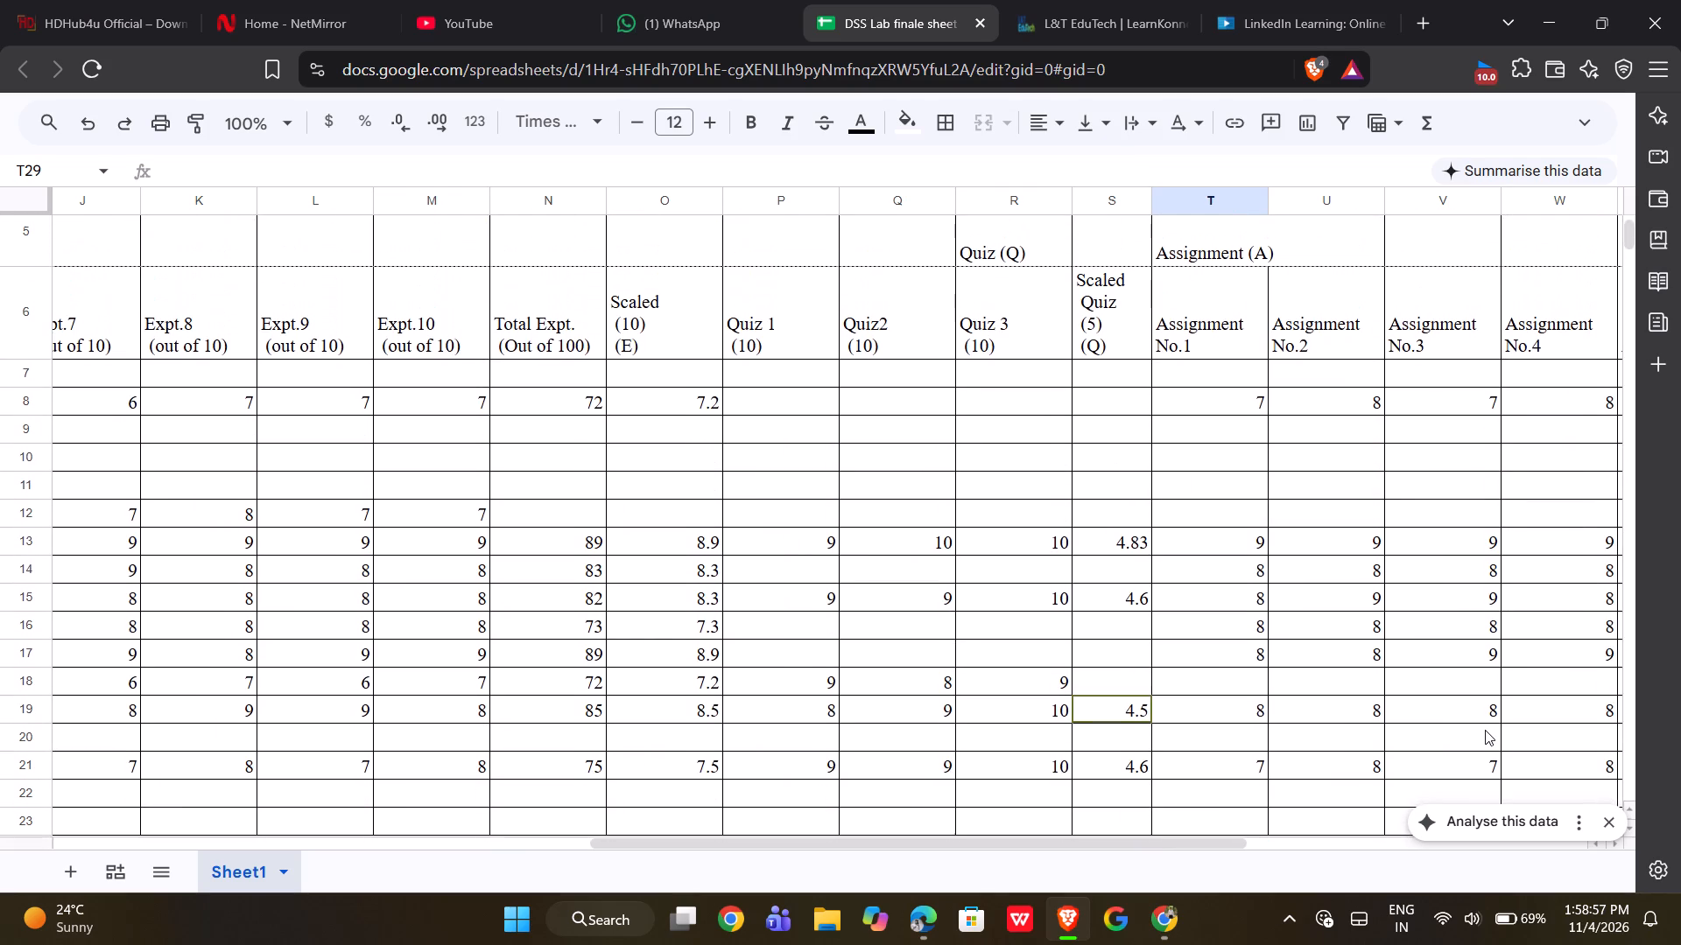
{"action": "scroll", "coordinate": [1485, 730], "scroll_direction": "left", "scroll_amount": 2}
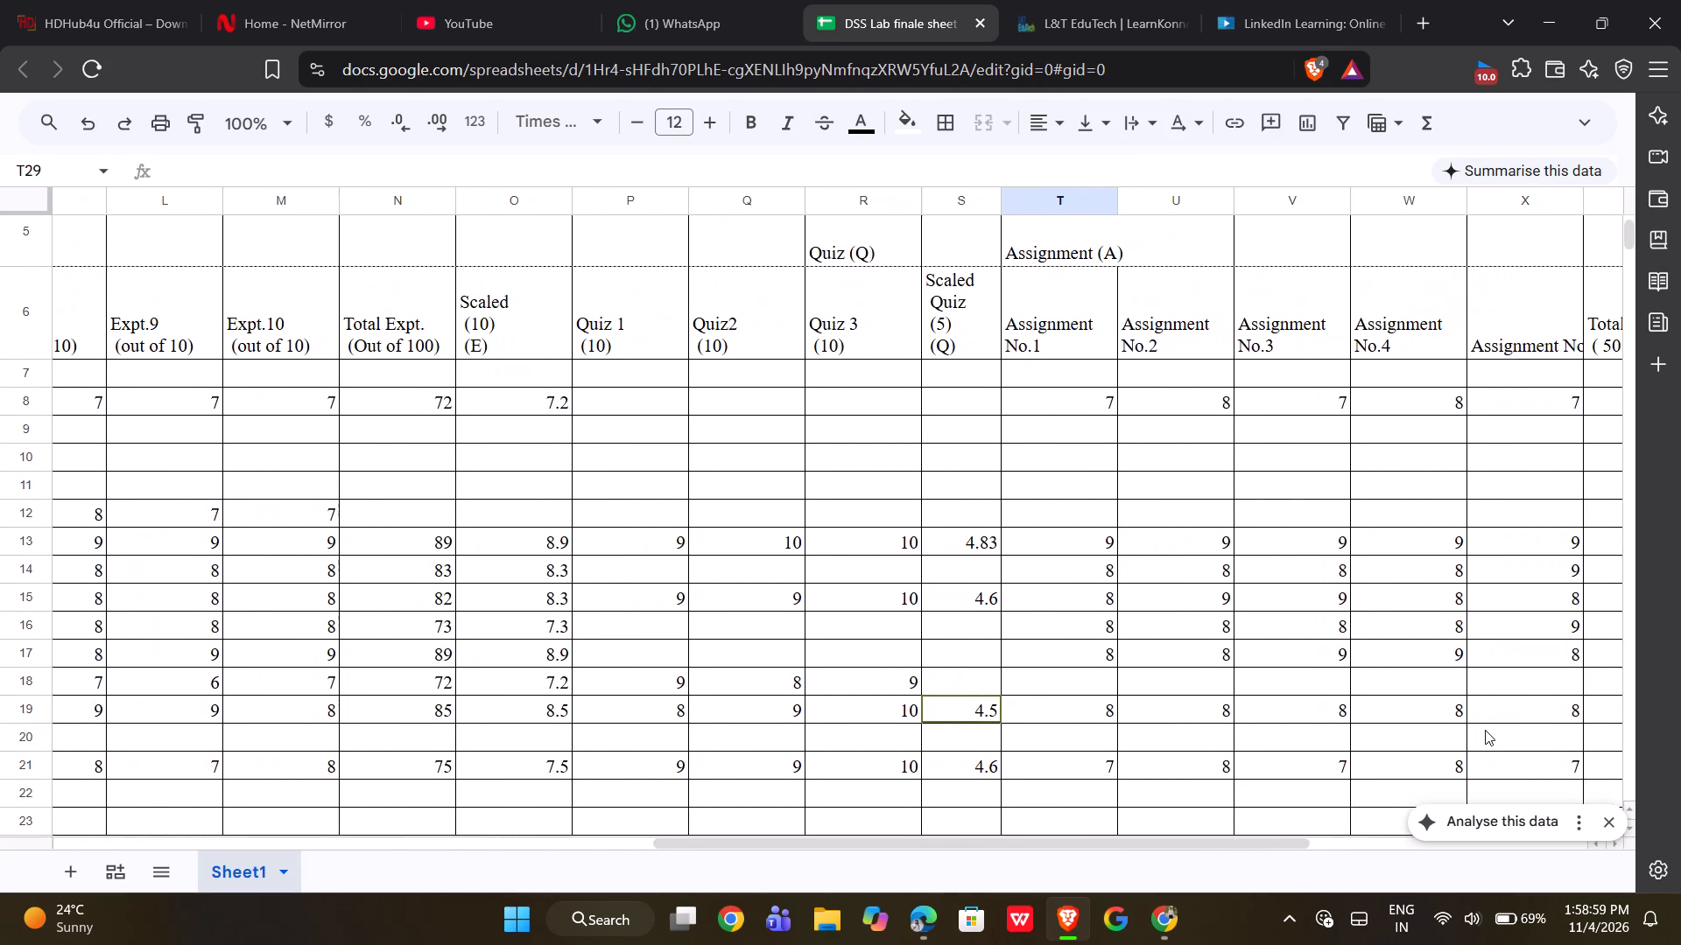
{"action": "scroll", "coordinate": [1485, 730], "scroll_direction": "down", "scroll_amount": 5}
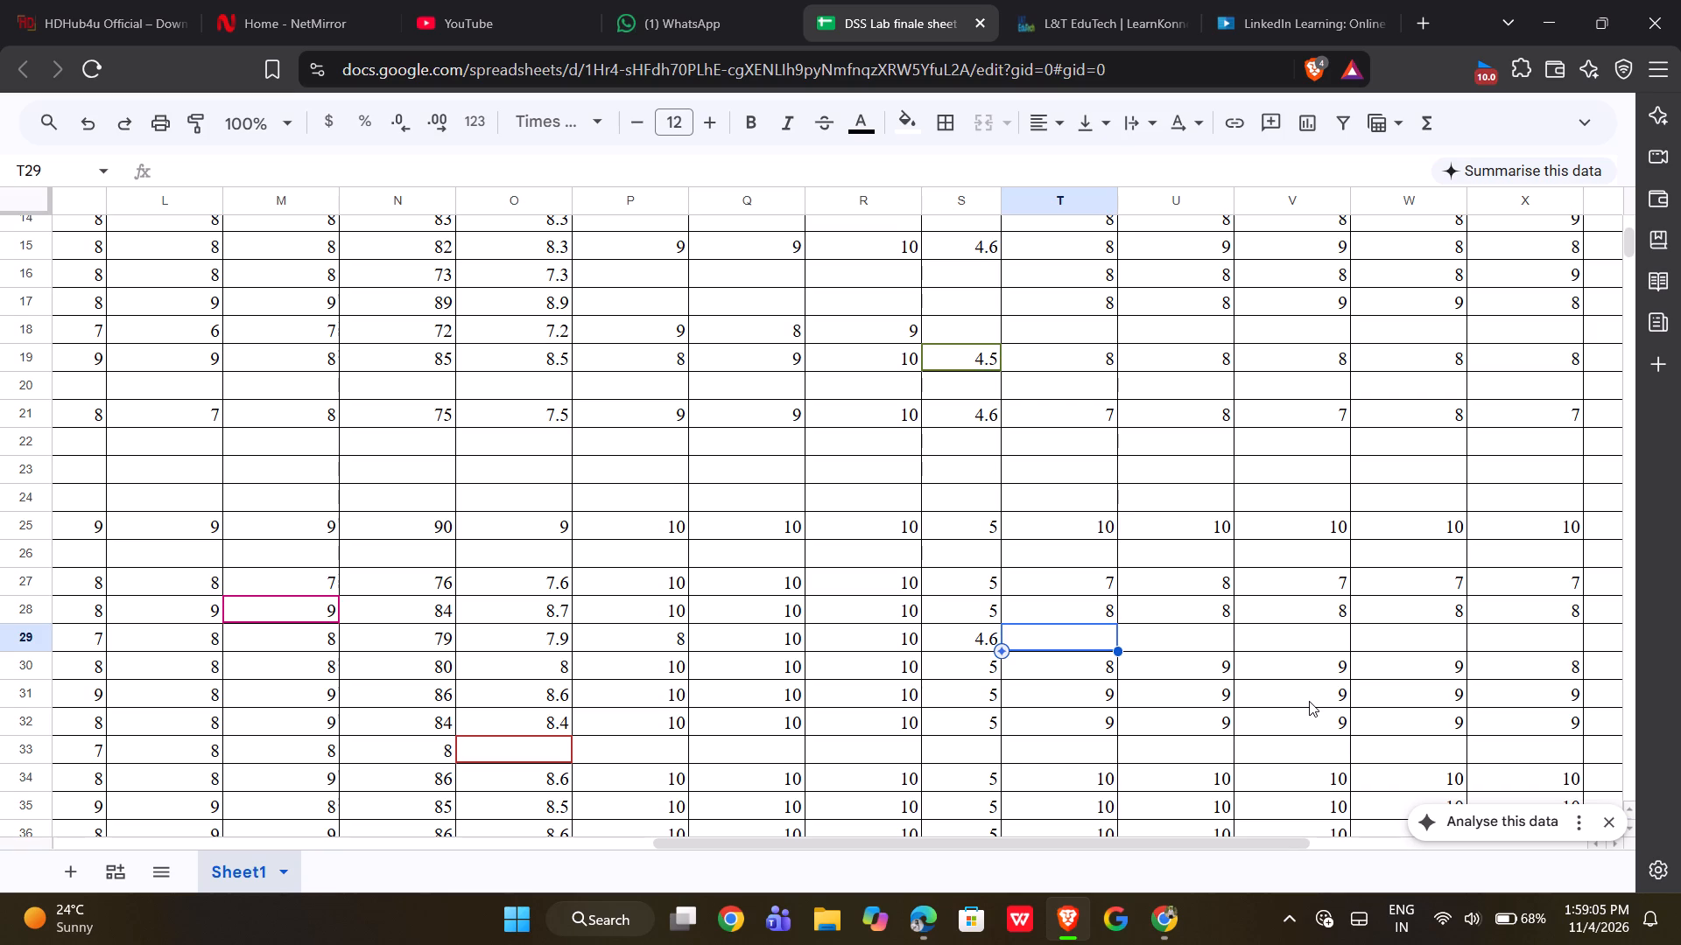
{"action": "key", "text": "8"}
{"action": "key", "text": "Right"}
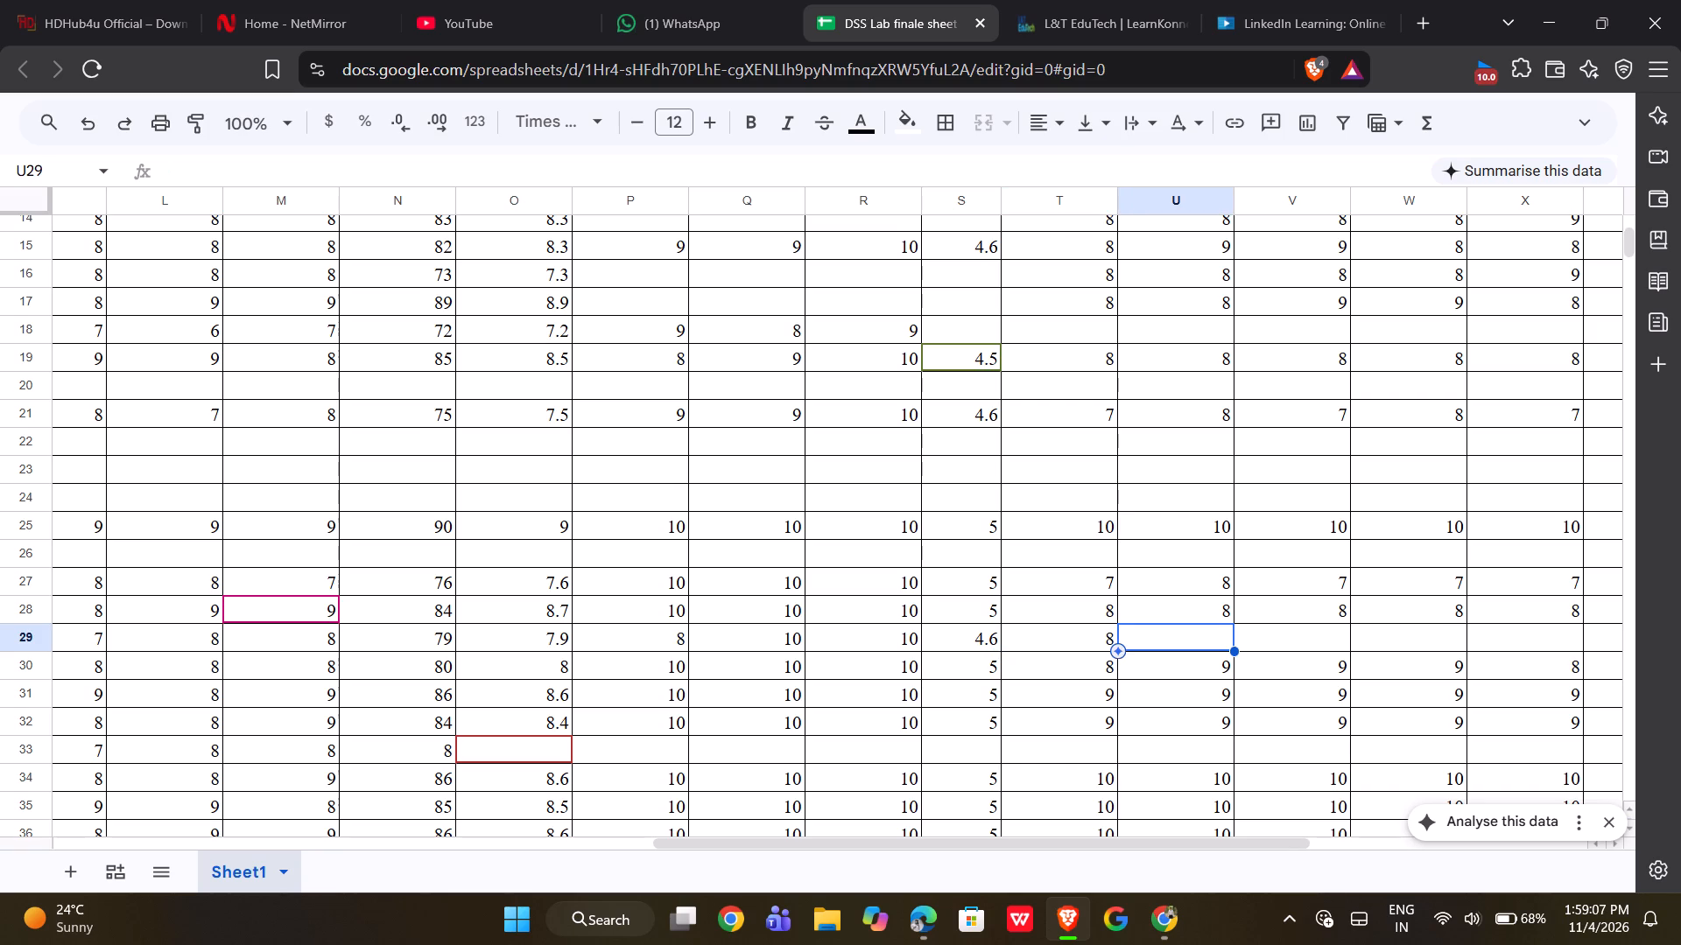
{"action": "key", "text": "9"}
{"action": "key", "text": "Right"}
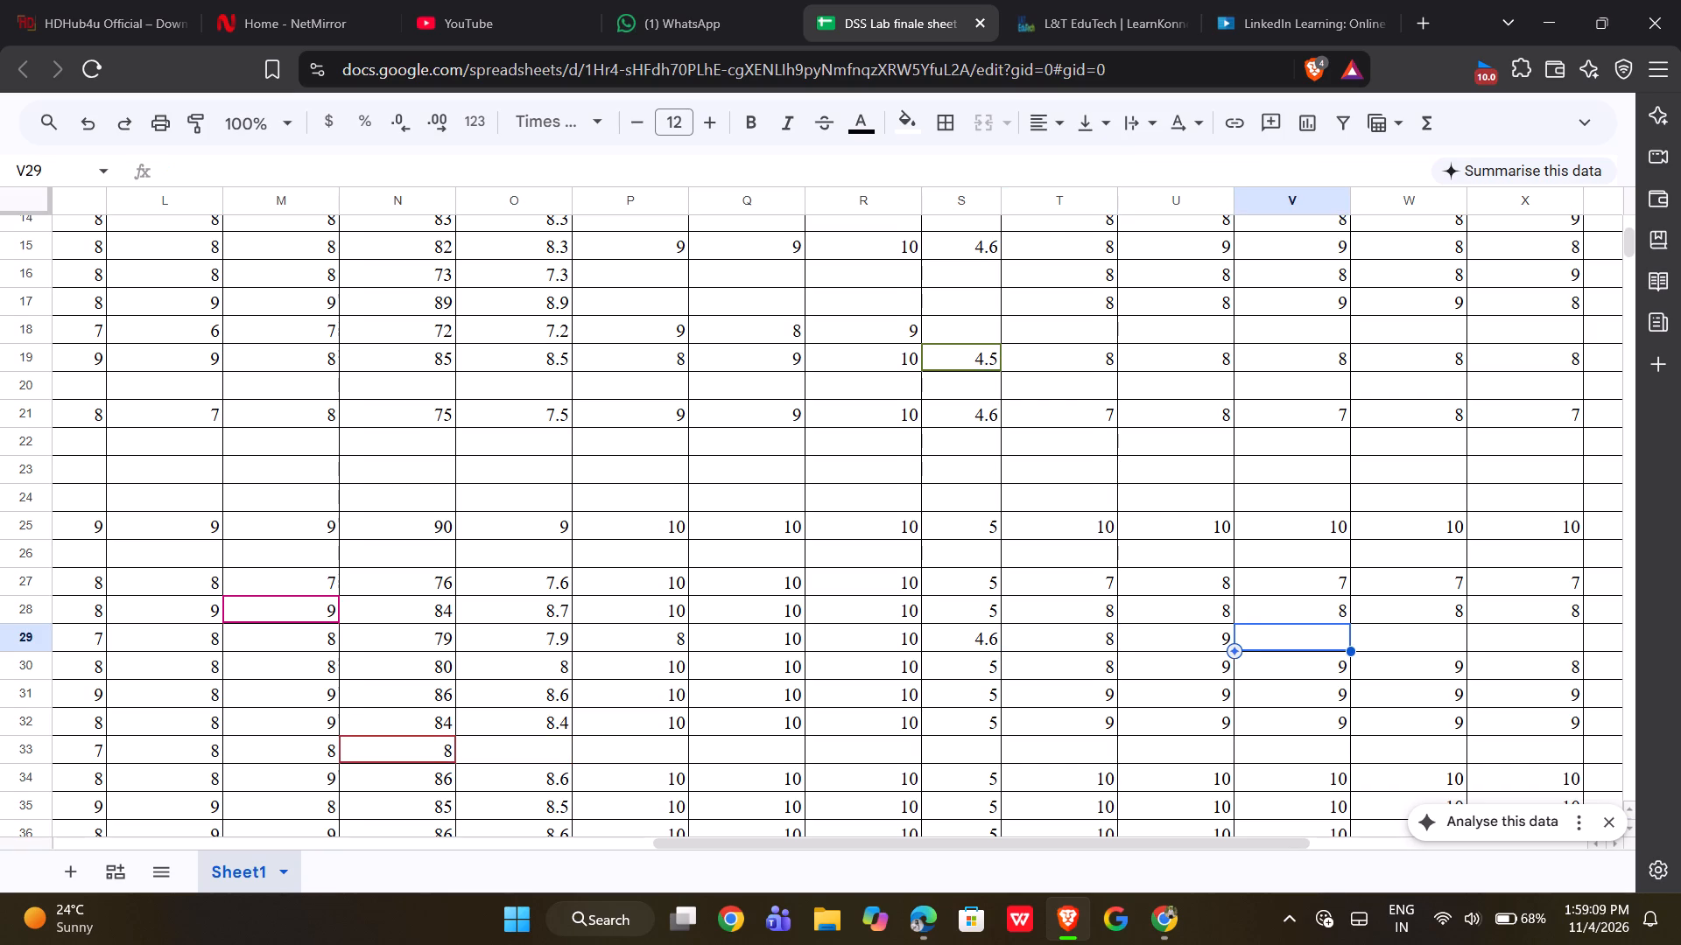
{"action": "key", "text": "8"}
{"action": "key", "text": "Right"}
{"action": "key", "text": "9"}
{"action": "key", "text": "Right"}
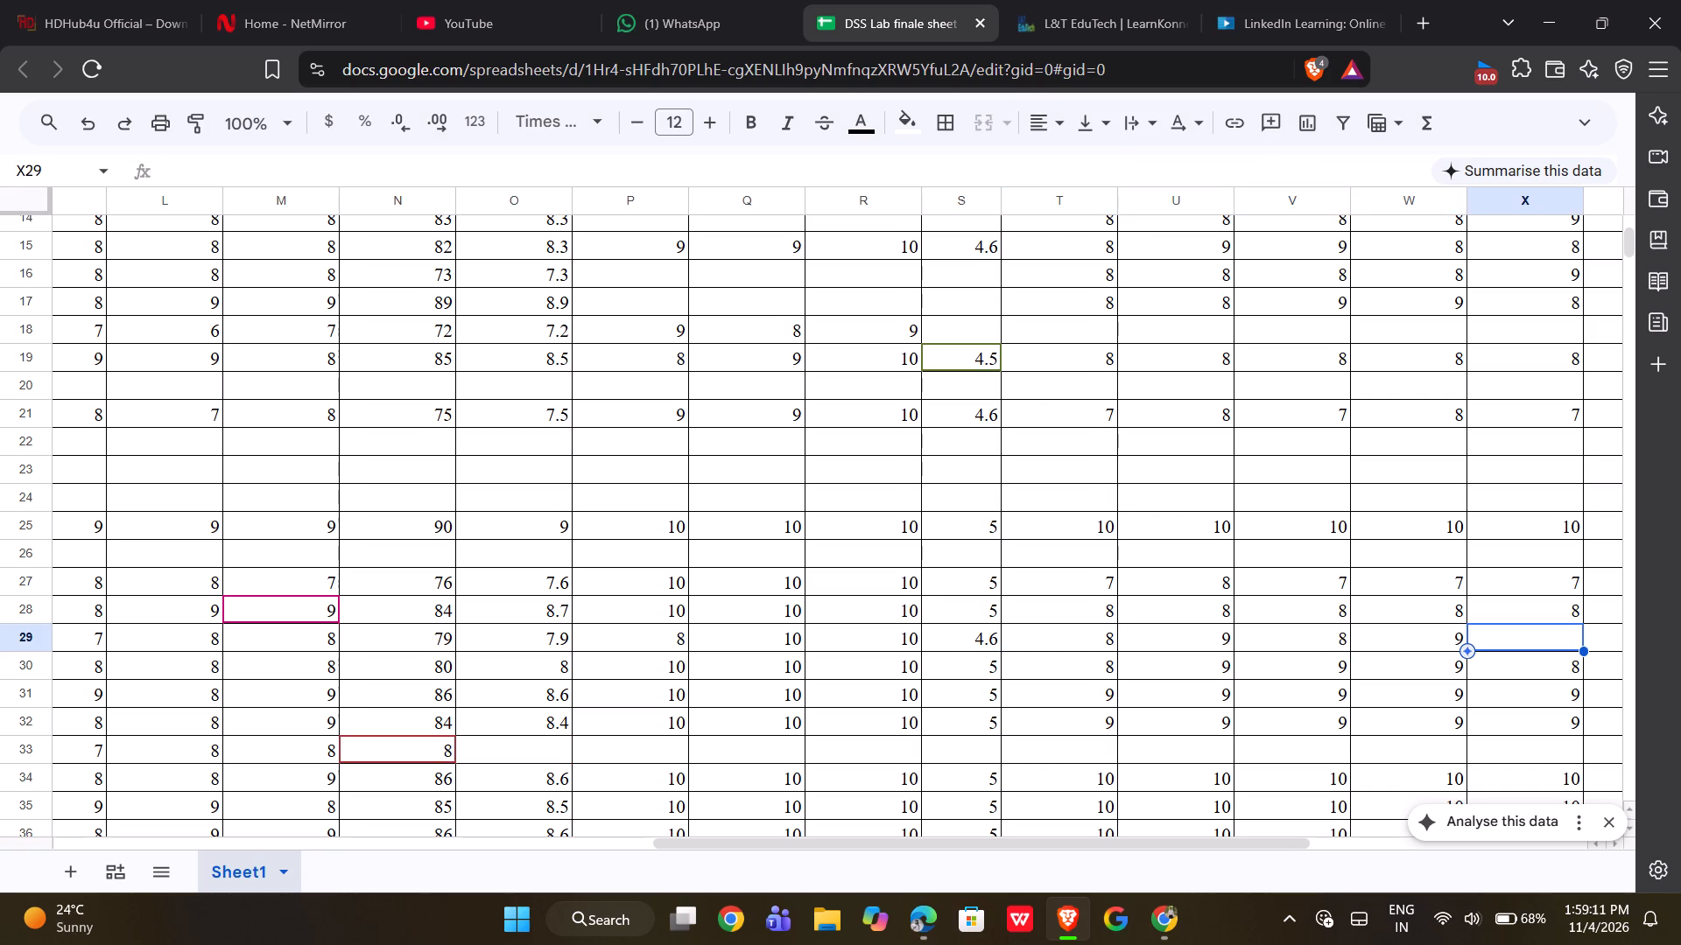
{"action": "key", "text": "9"}
{"action": "key", "text": "Right"}
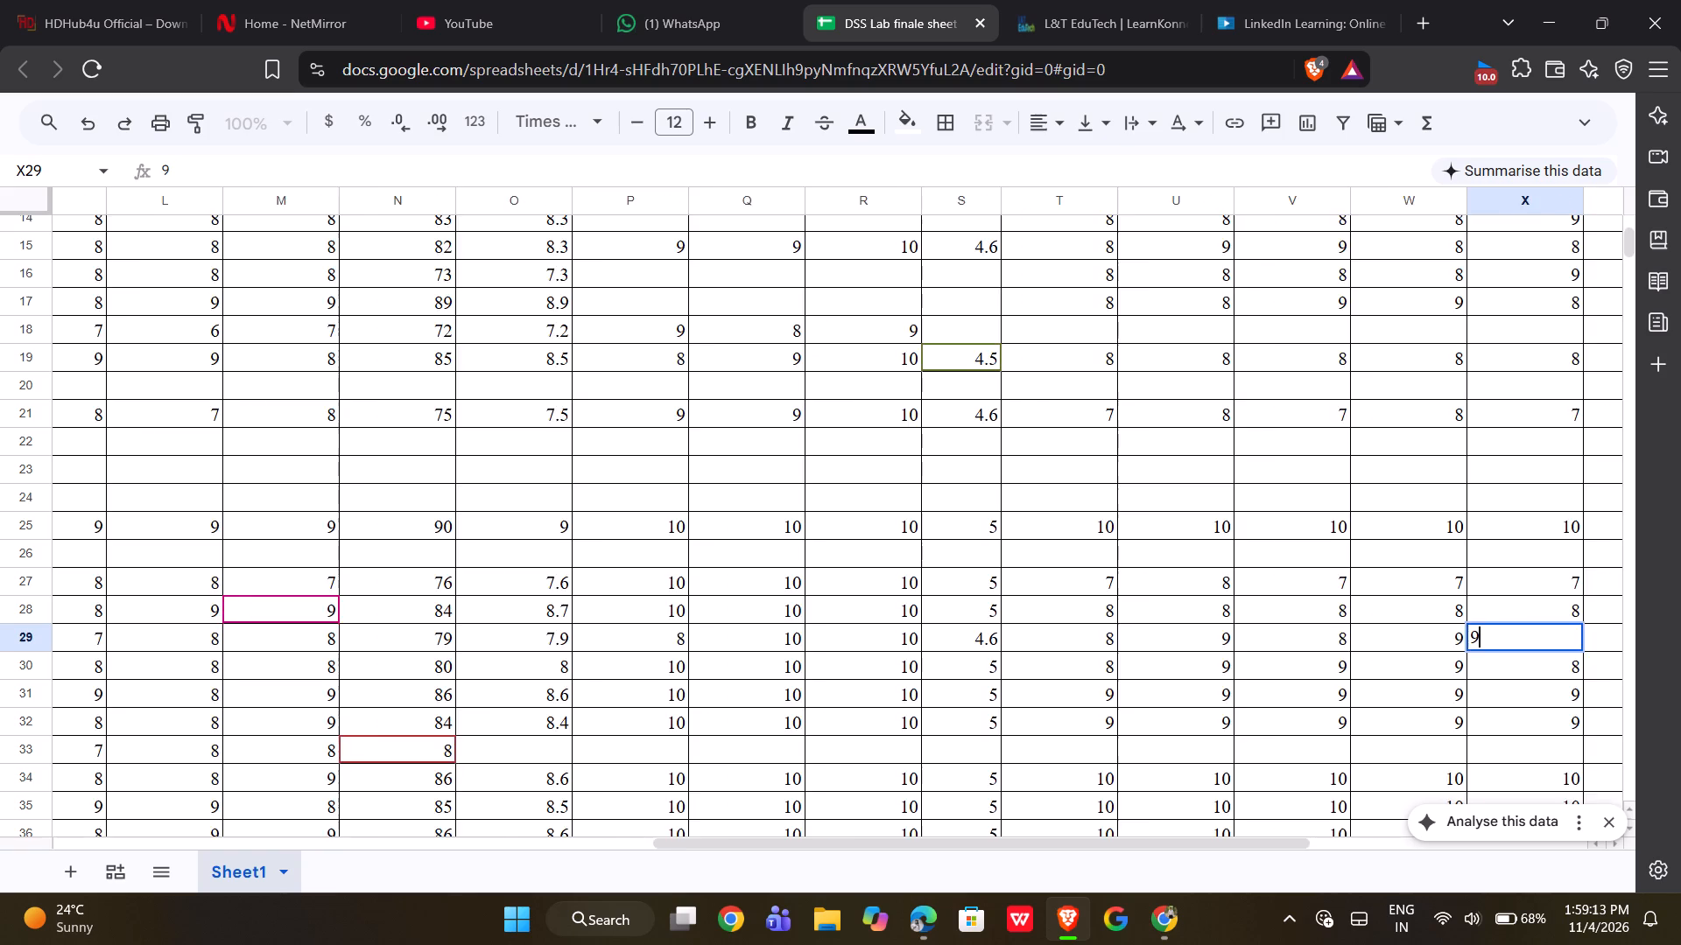
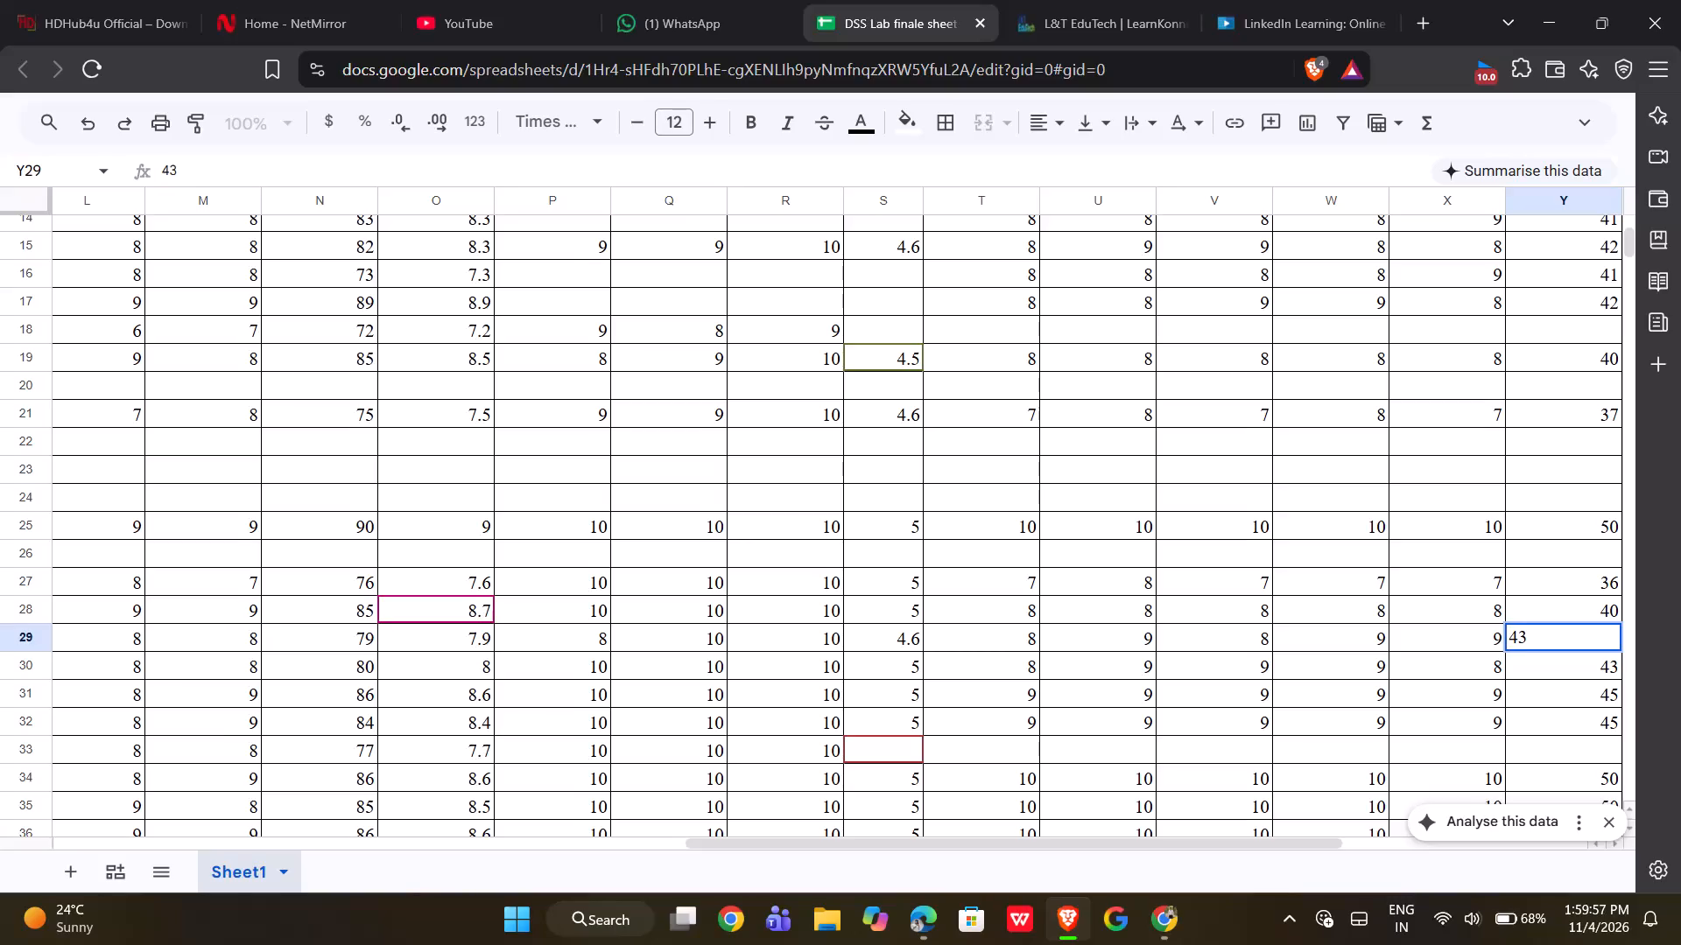
Finish entering 43 as the assignment Total (50) for the student in row 29.
{"action": "scroll", "coordinate": [1309, 701], "scroll_direction": "left", "scroll_amount": 1}
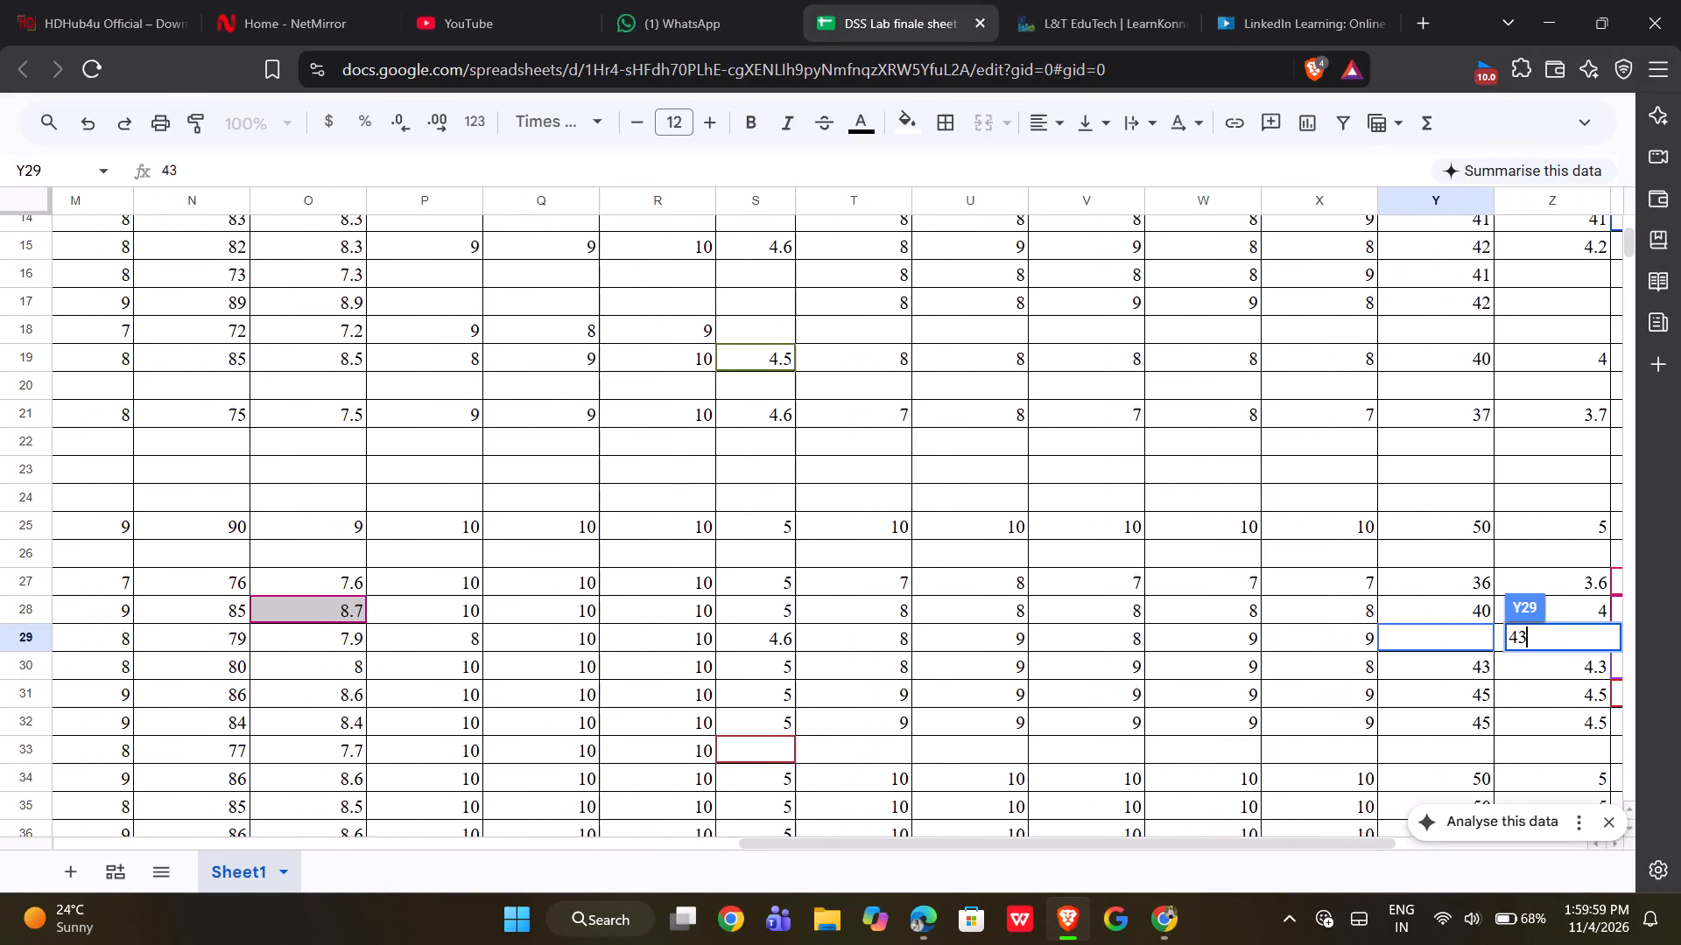
{"action": "scroll", "coordinate": [1309, 701], "scroll_direction": "left", "scroll_amount": 1}
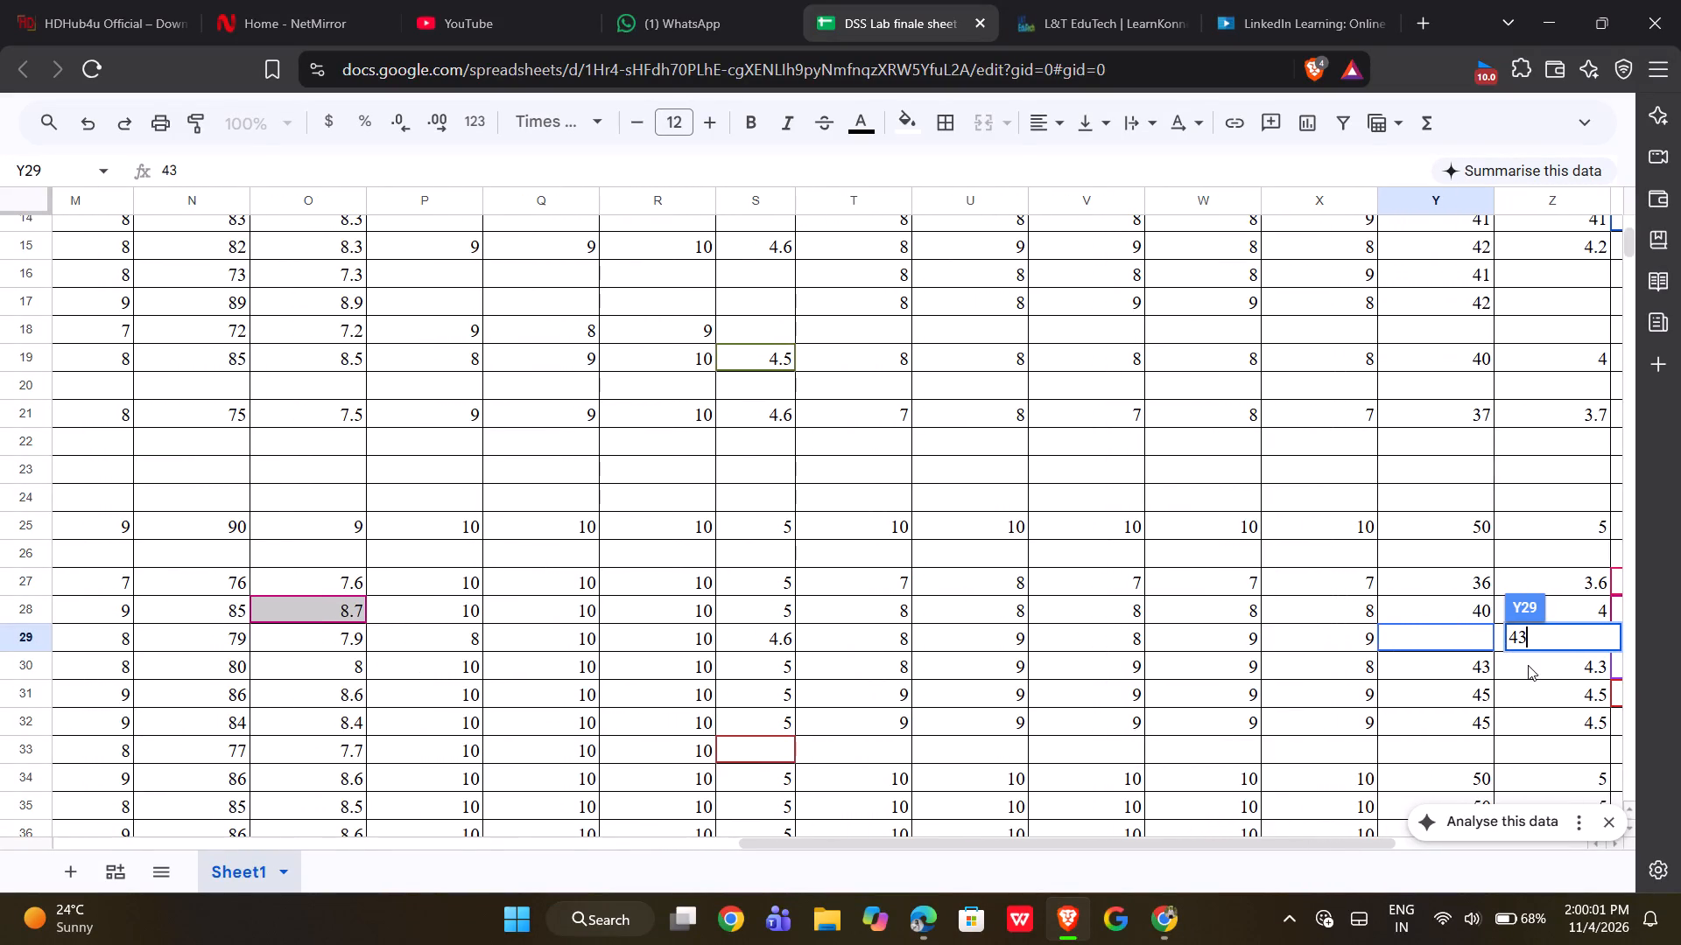
{"action": "left_click", "coordinate": [1528, 665]}
Enter 4.3 as the Scaled (5) (A) assignment mark for the student in row 29.
{"action": "left_click", "coordinate": [1558, 633]}
{"action": "scroll", "coordinate": [1558, 633], "scroll_direction": "left", "scroll_amount": 2}
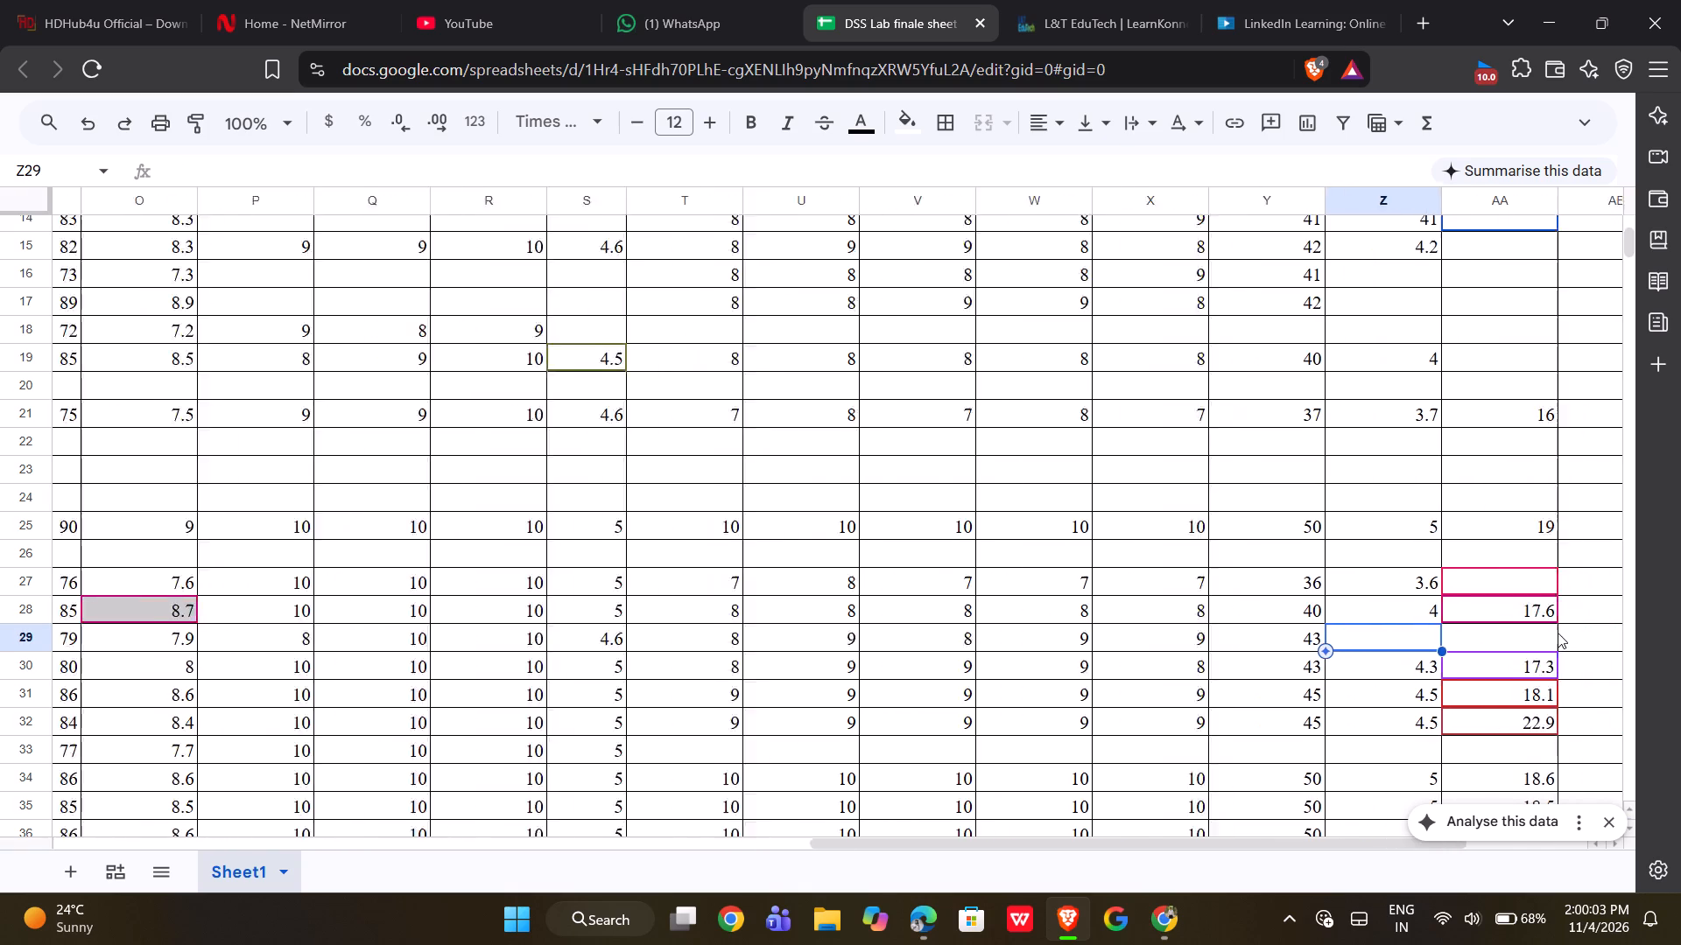
{"action": "scroll", "coordinate": [1558, 633], "scroll_direction": "left", "scroll_amount": 2}
{"action": "scroll", "coordinate": [1558, 633], "scroll_direction": "up", "scroll_amount": 5}
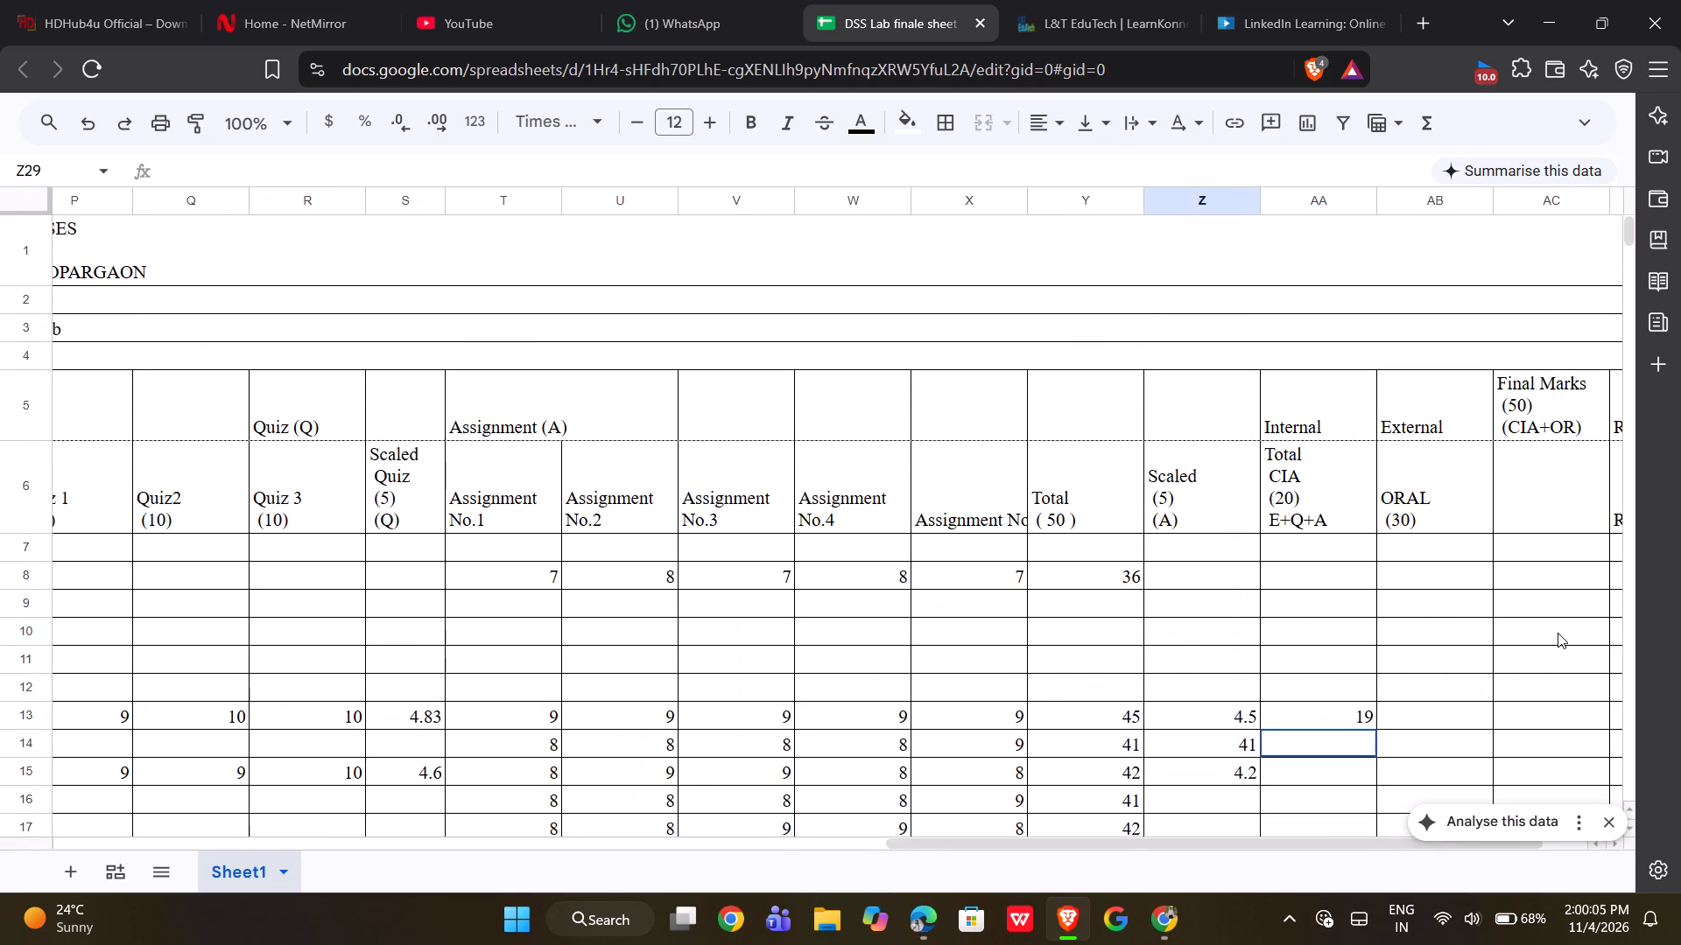
{"action": "scroll", "coordinate": [1558, 633], "scroll_direction": "down", "scroll_amount": 2}
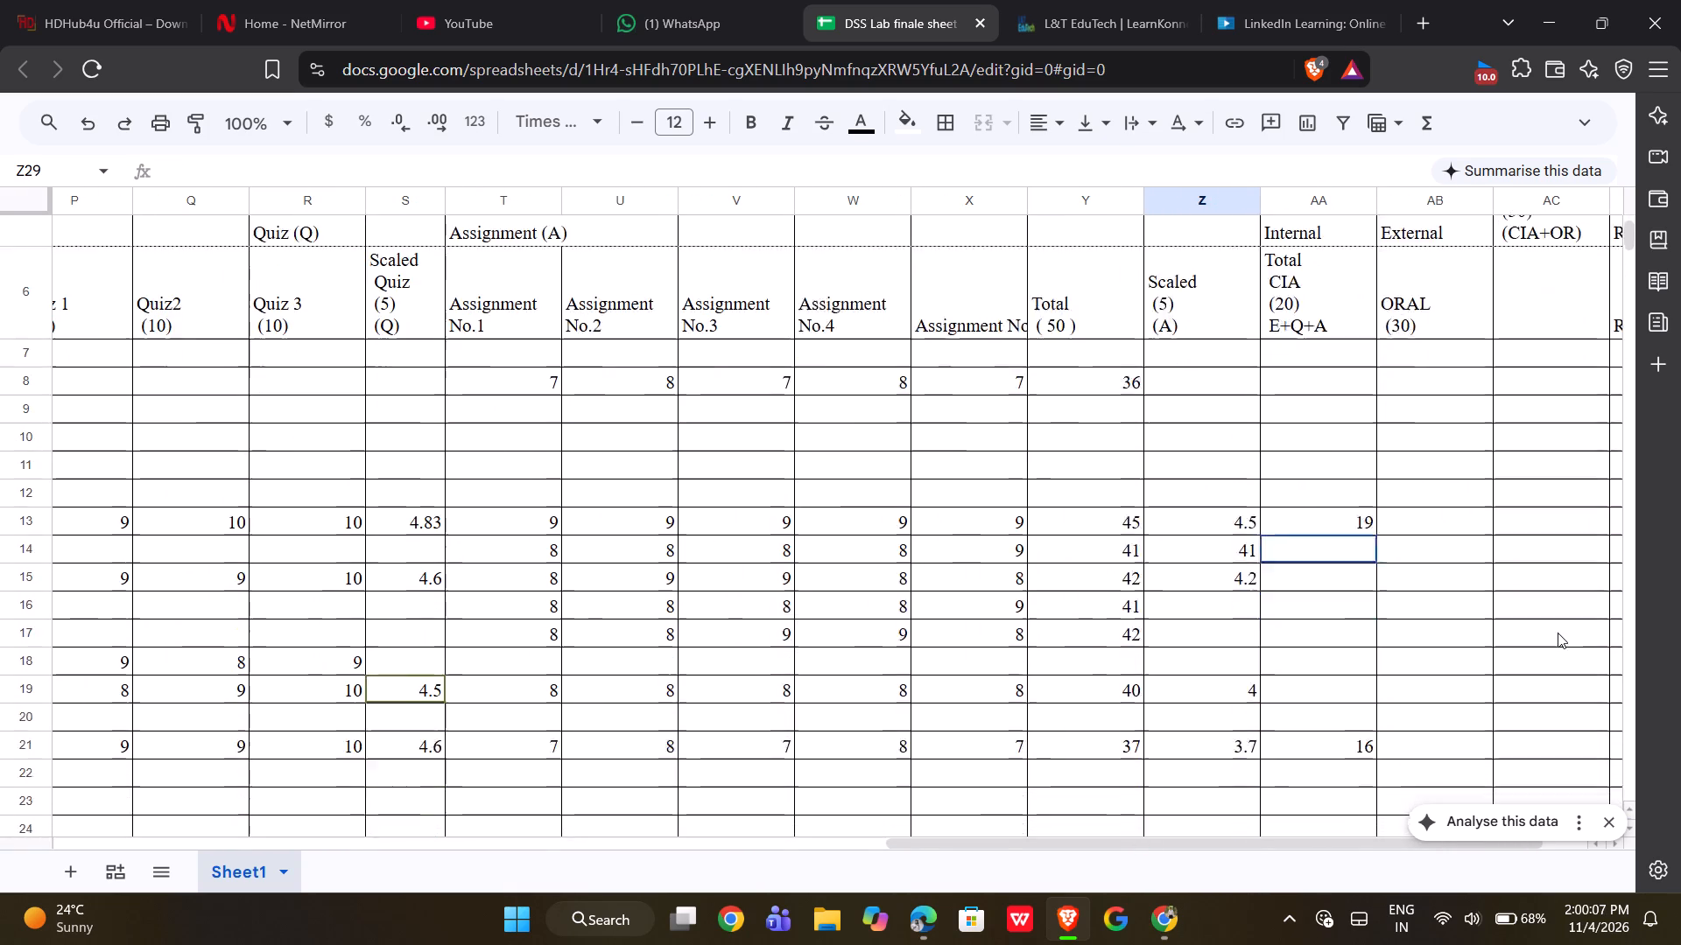
{"action": "scroll", "coordinate": [1558, 633], "scroll_direction": "down", "scroll_amount": 2}
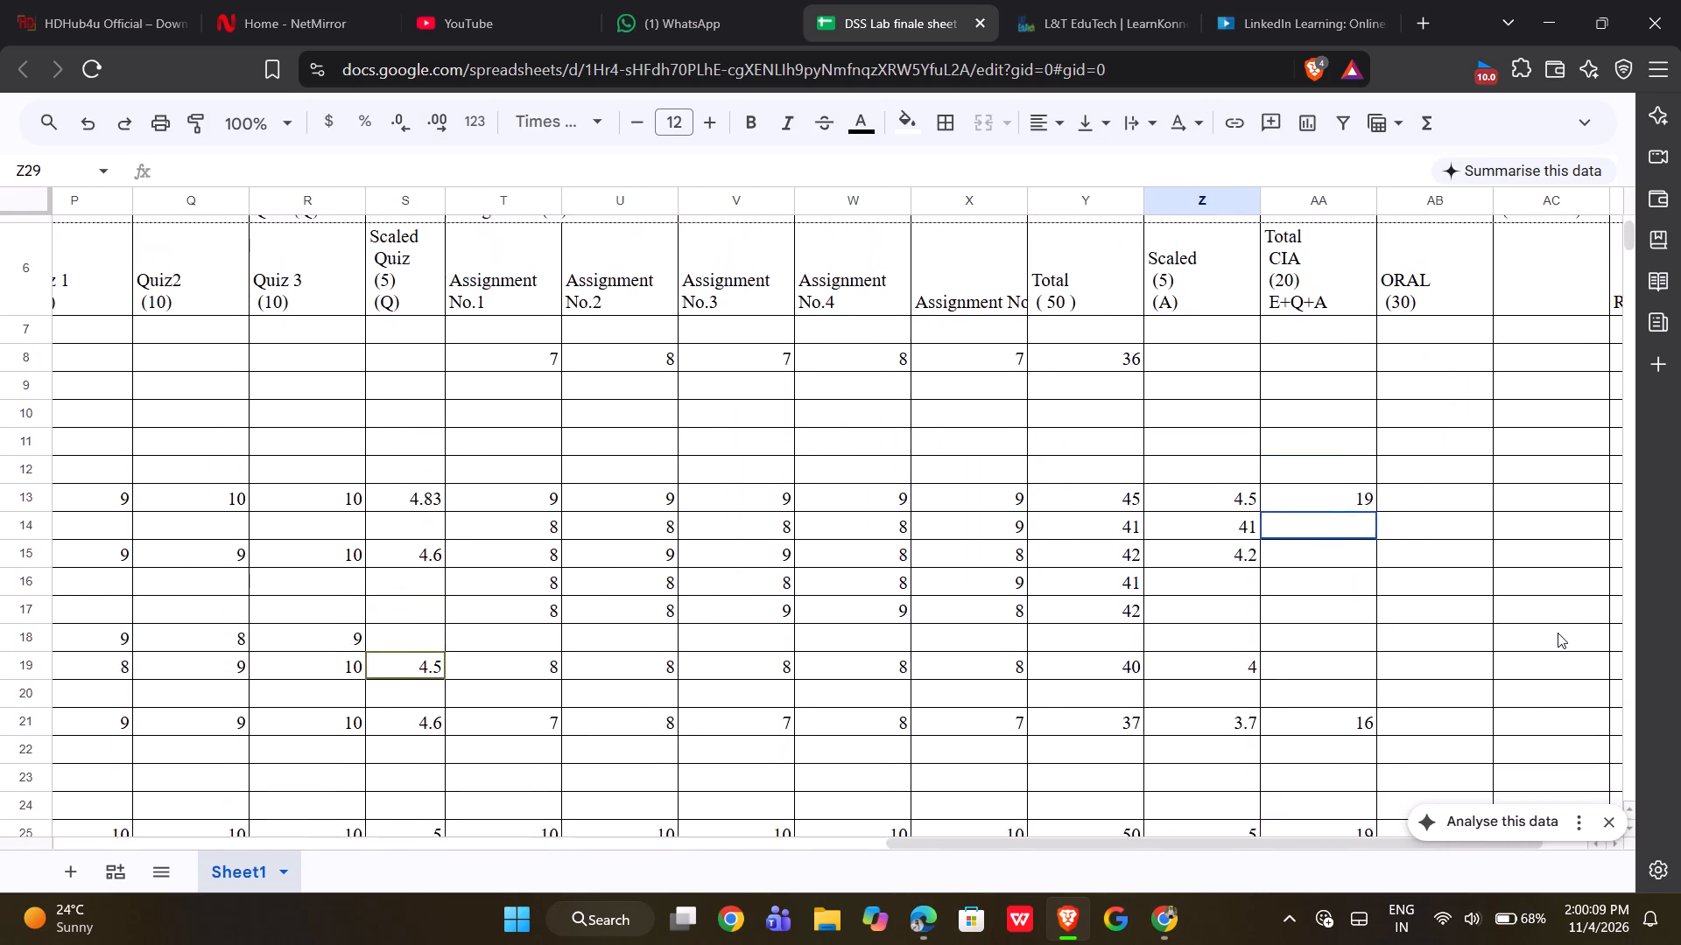
{"action": "scroll", "coordinate": [1558, 633], "scroll_direction": "down", "scroll_amount": 1}
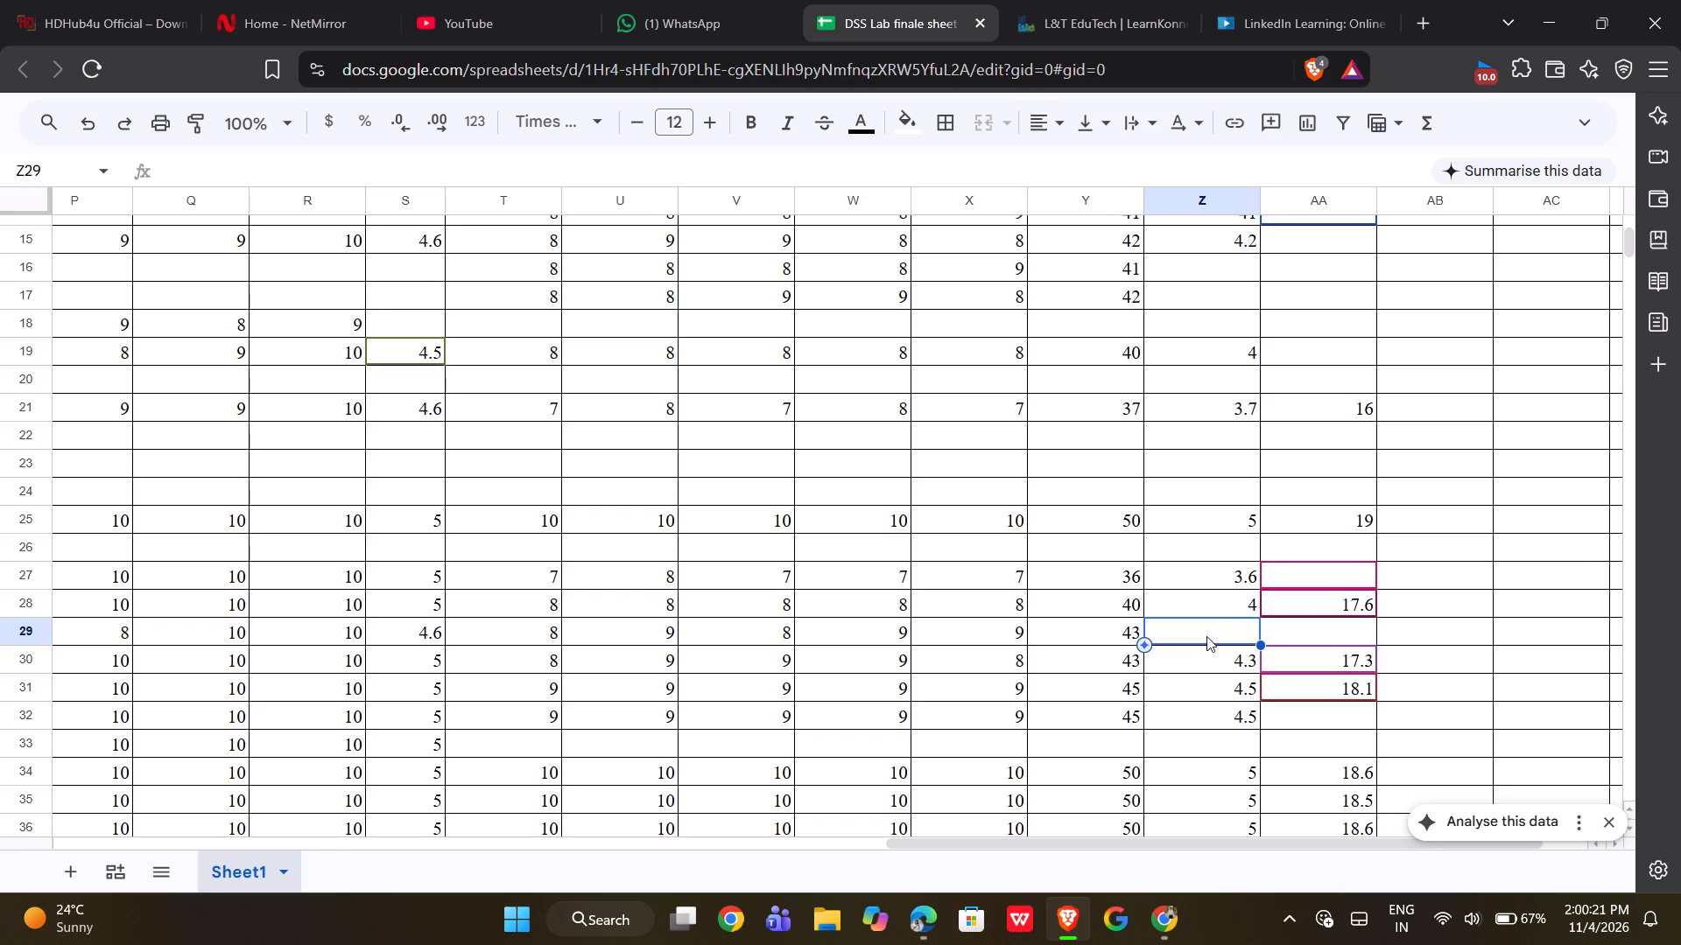
{"action": "scroll", "coordinate": [1206, 636], "scroll_direction": "up", "scroll_amount": 2}
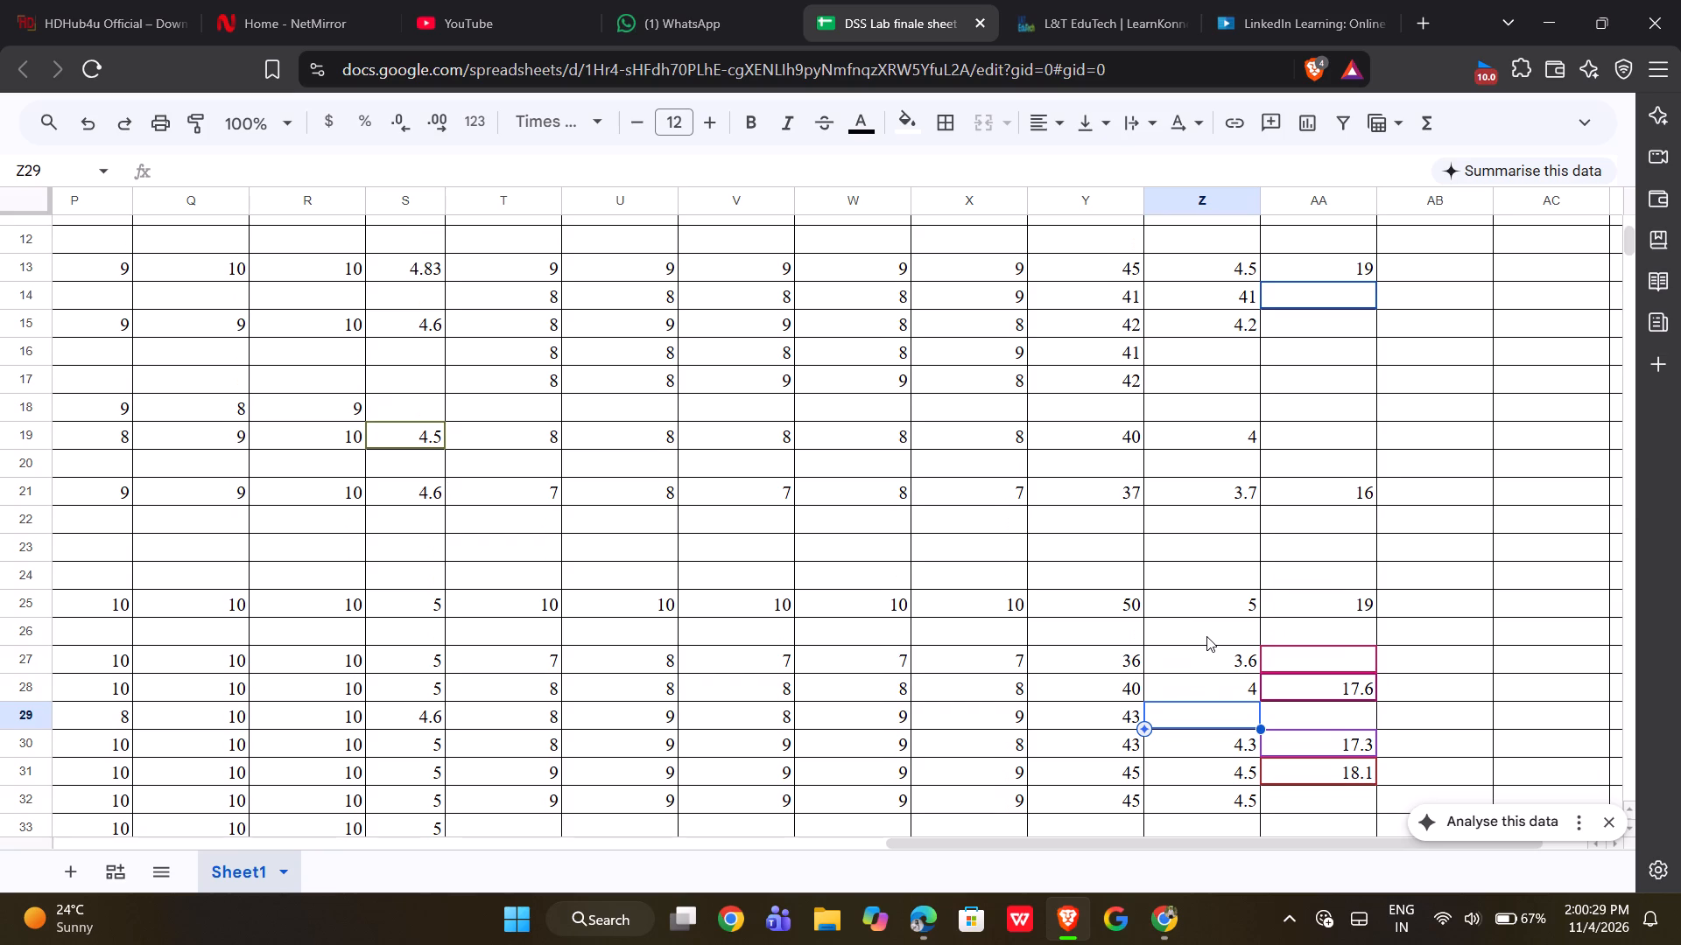
{"action": "type", "text": "4.3"}
{"action": "left_click", "coordinate": [1338, 725]}
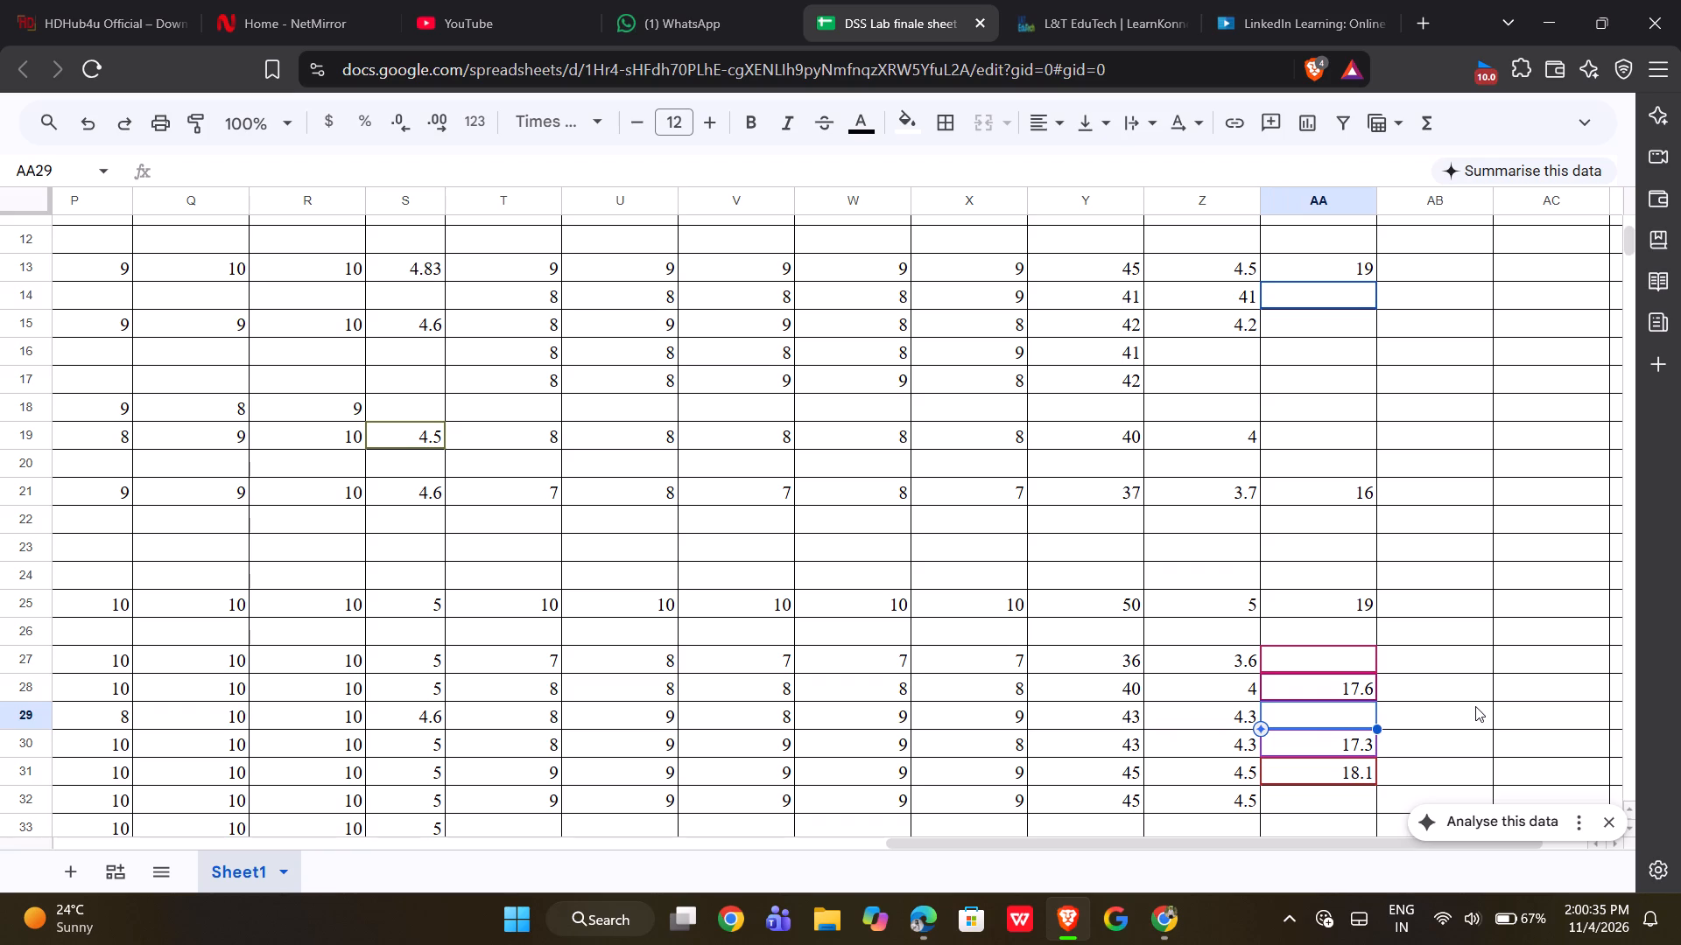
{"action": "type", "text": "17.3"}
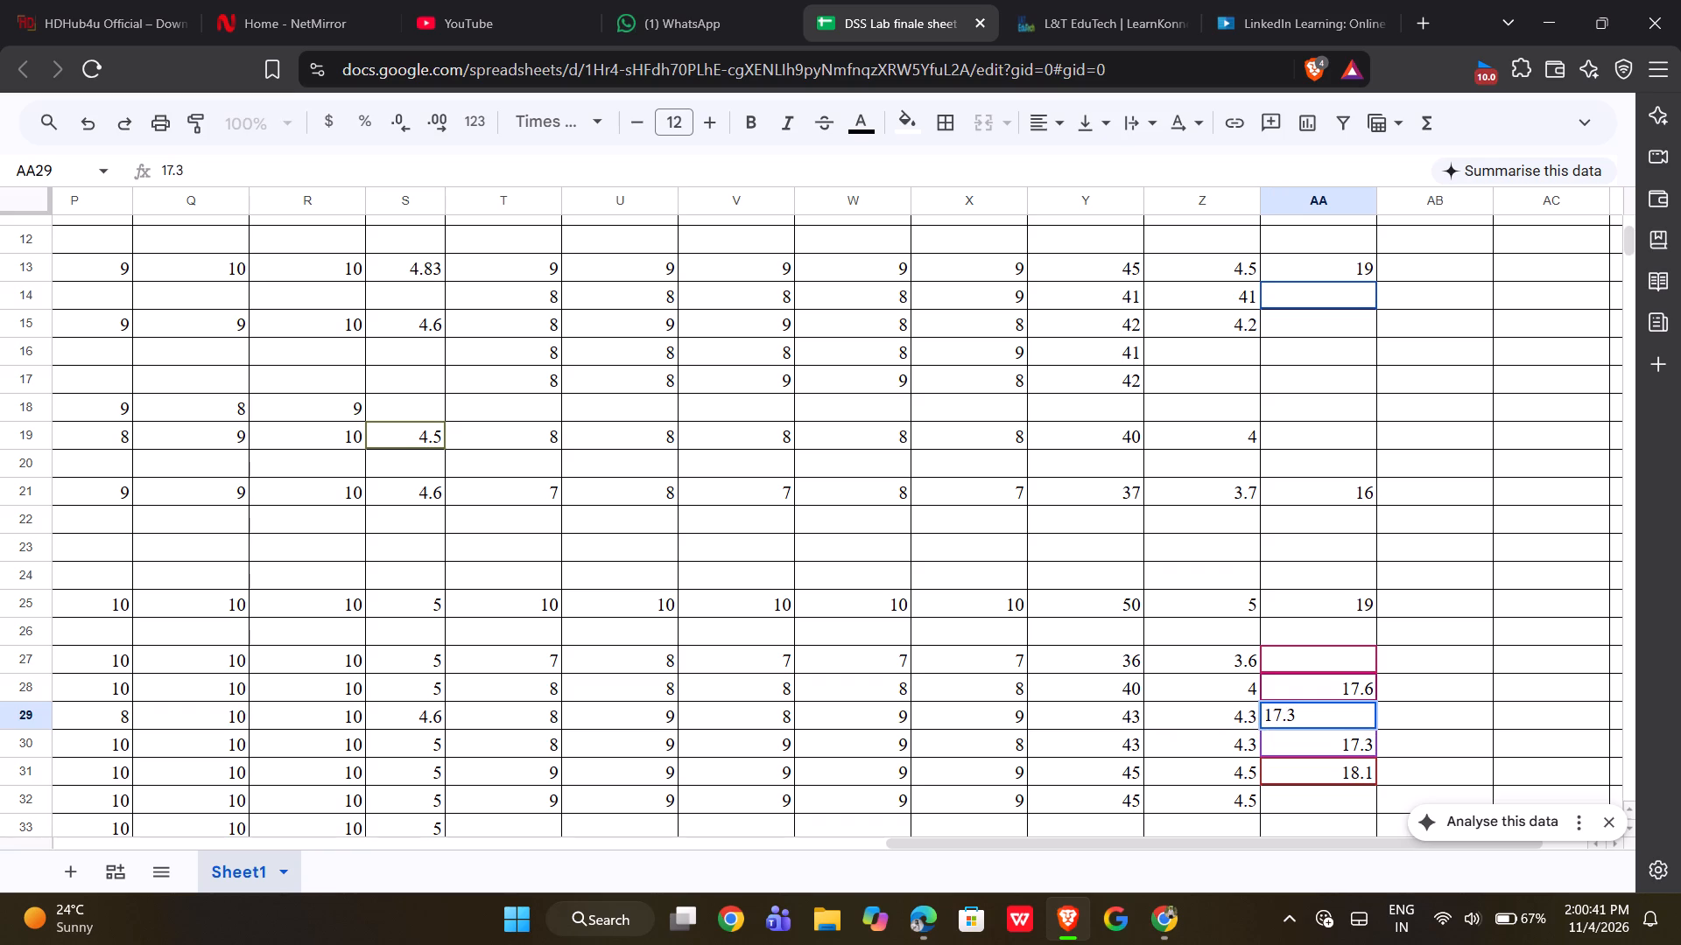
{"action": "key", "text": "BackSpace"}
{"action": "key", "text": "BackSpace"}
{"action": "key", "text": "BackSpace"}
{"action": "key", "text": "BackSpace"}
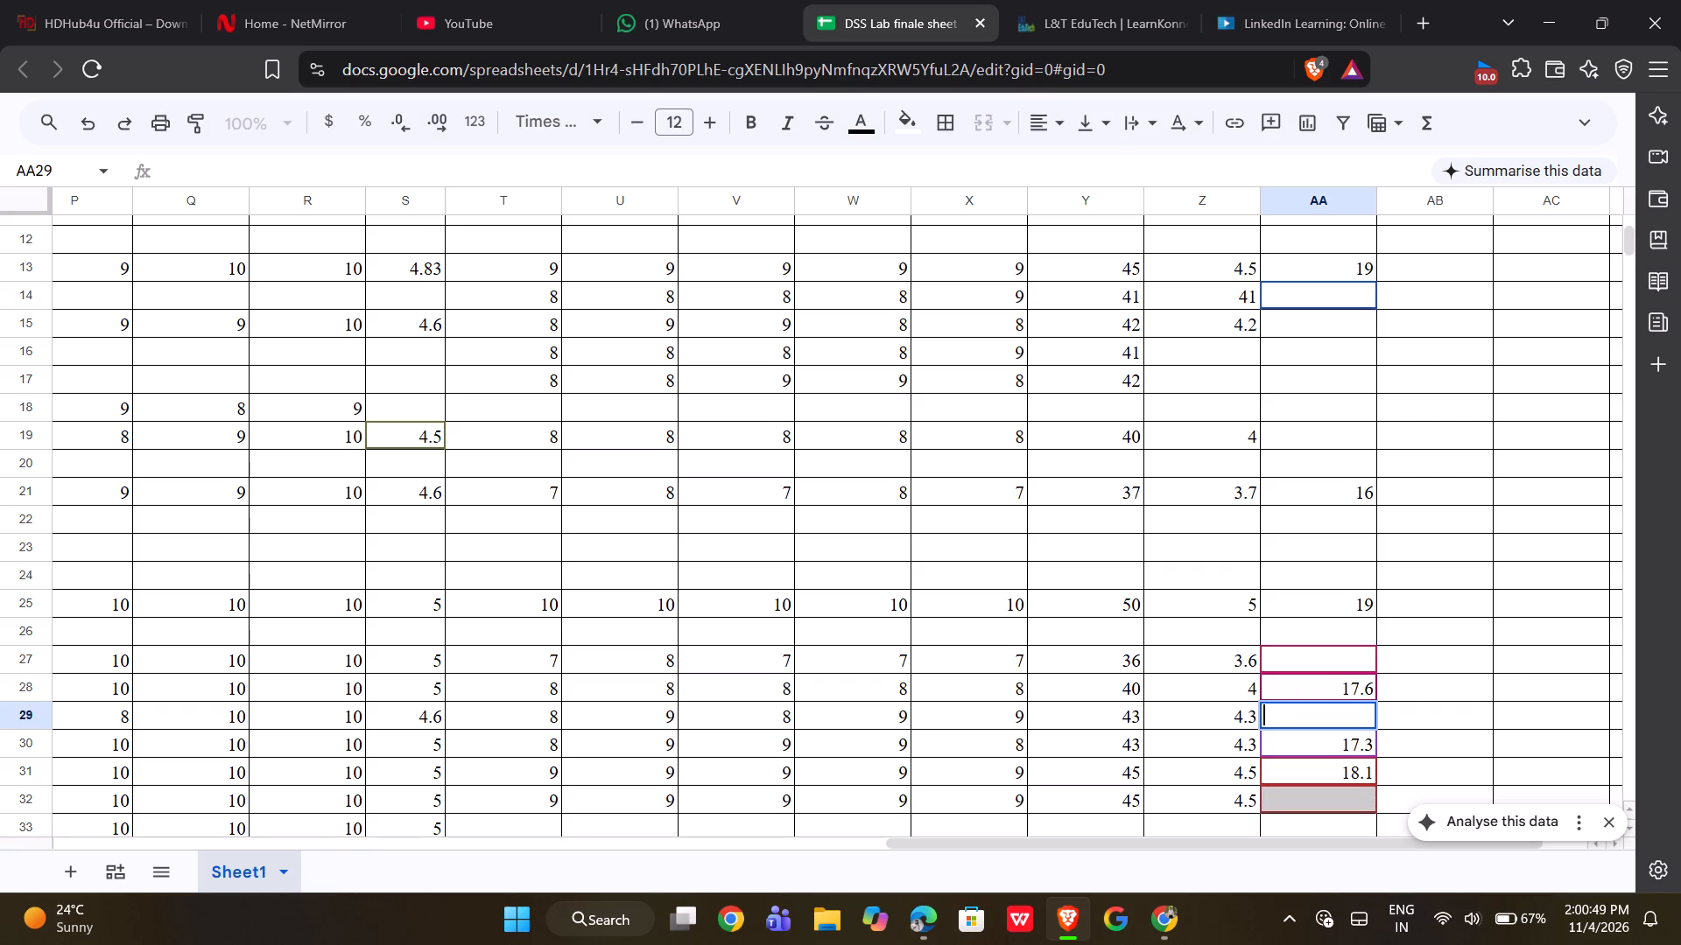
Review row 29's scaled experiment, quiz and assignment marks against their column headings to work out the Total CIA.
{"action": "scroll", "coordinate": [1324, 720], "scroll_direction": "right", "scroll_amount": 5}
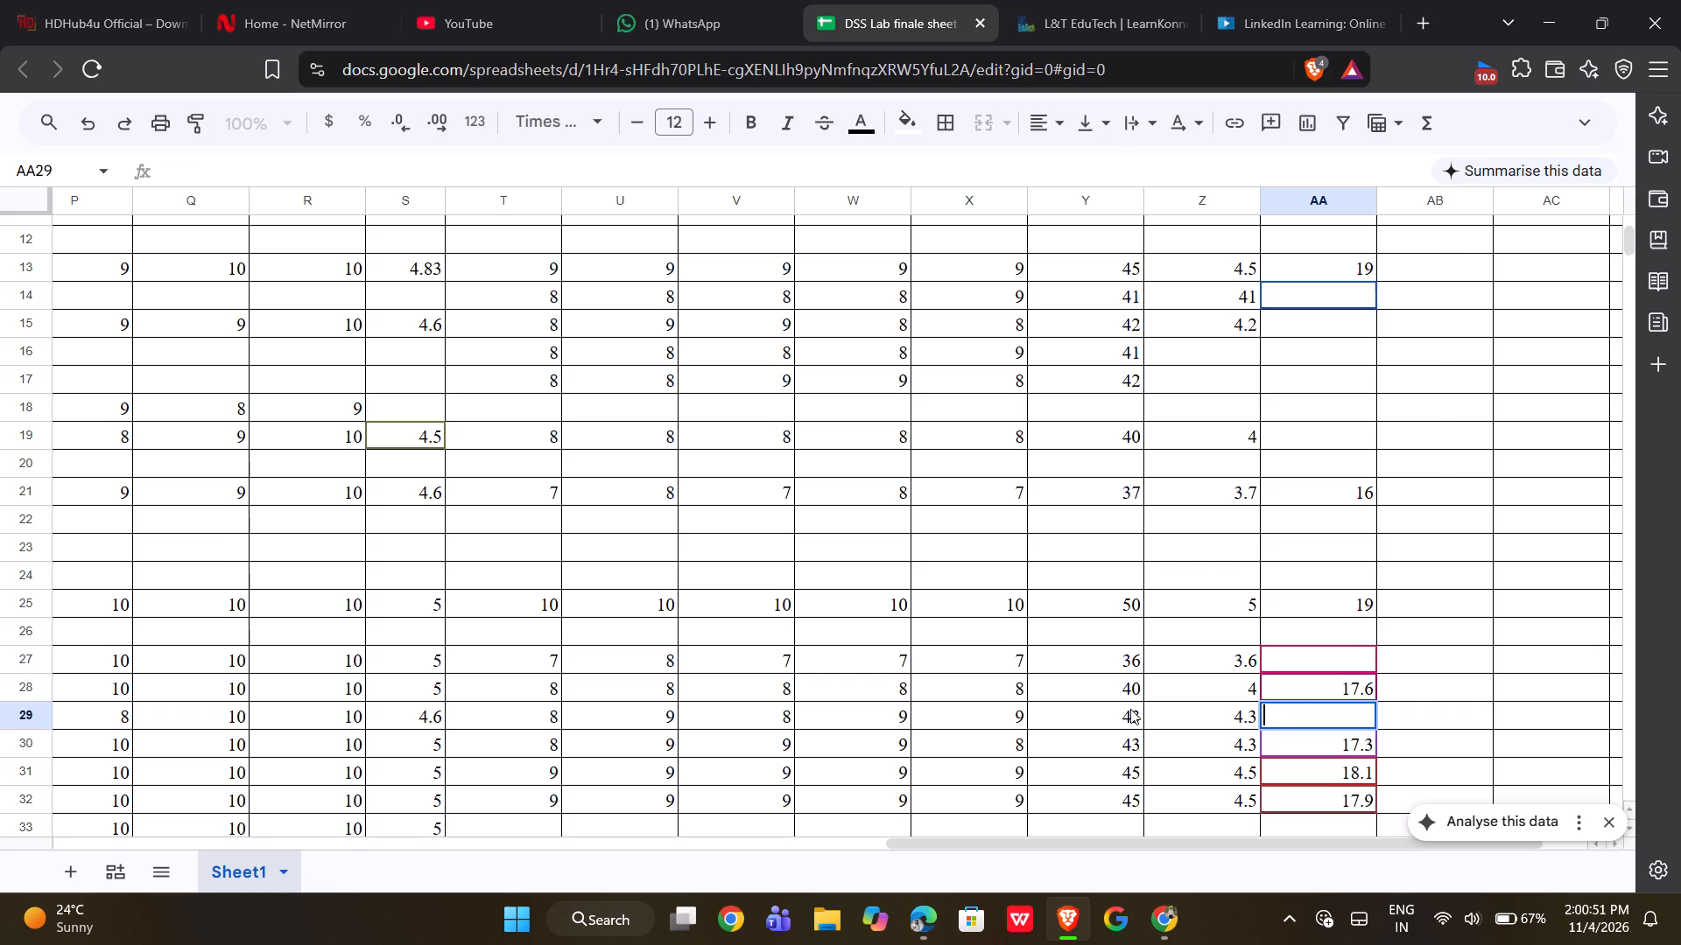
{"action": "scroll", "coordinate": [1130, 709], "scroll_direction": "right", "scroll_amount": 7}
{"action": "scroll", "coordinate": [1130, 709], "scroll_direction": "up", "scroll_amount": 1}
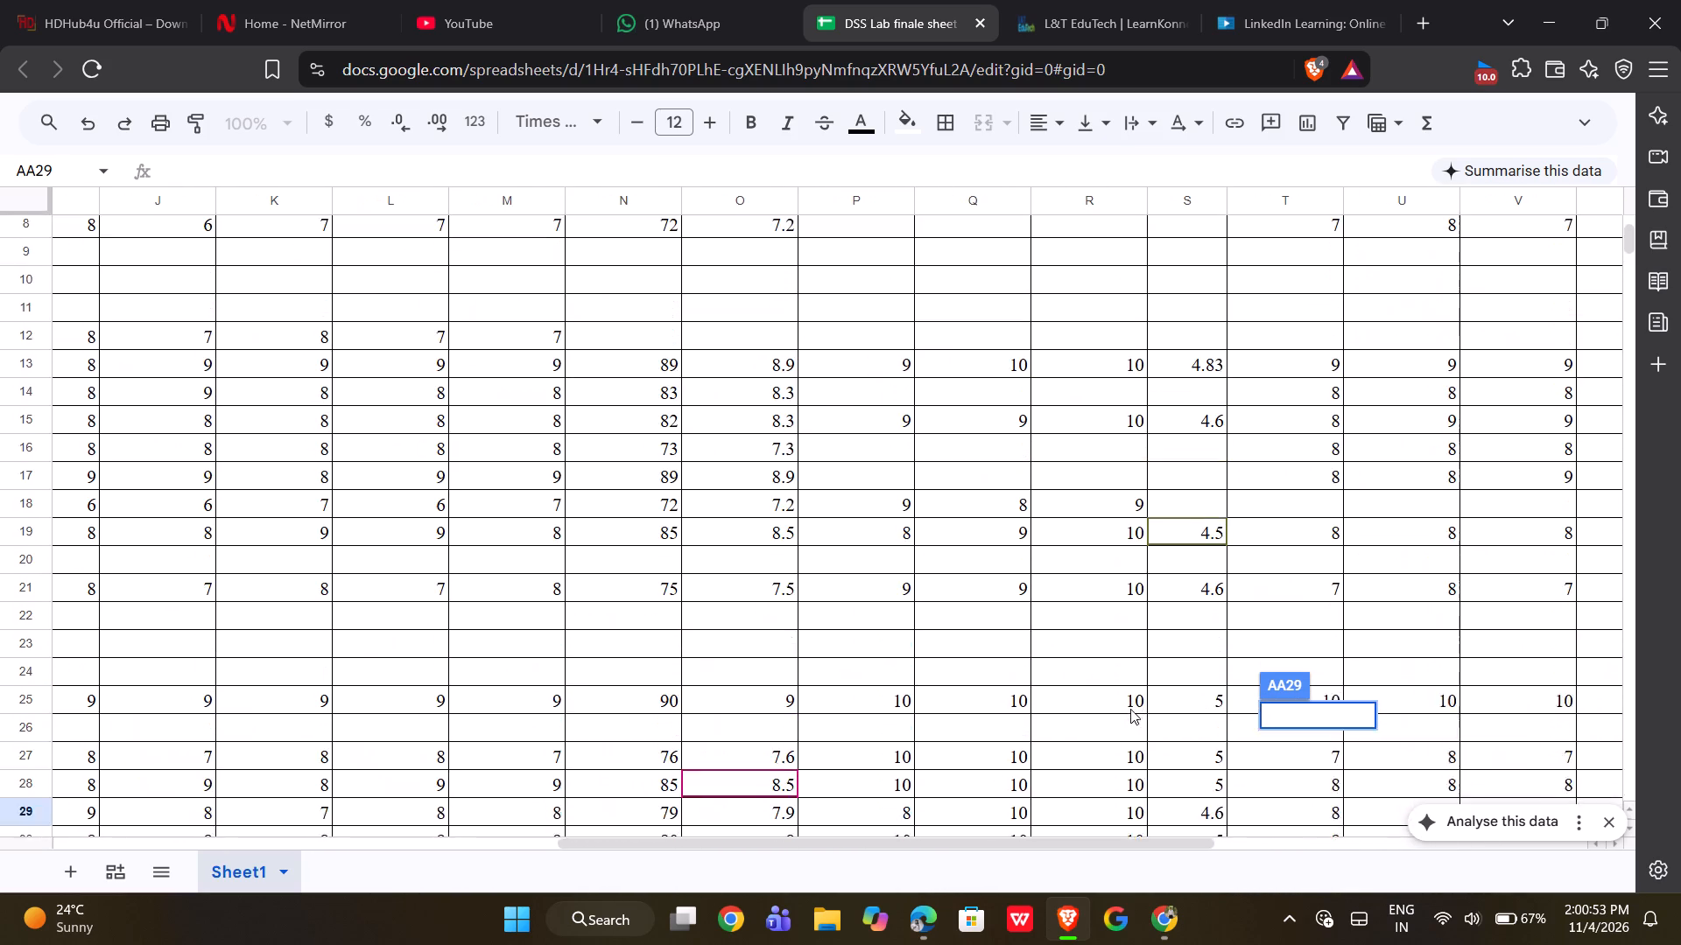
{"action": "scroll", "coordinate": [1130, 709], "scroll_direction": "up", "scroll_amount": 2}
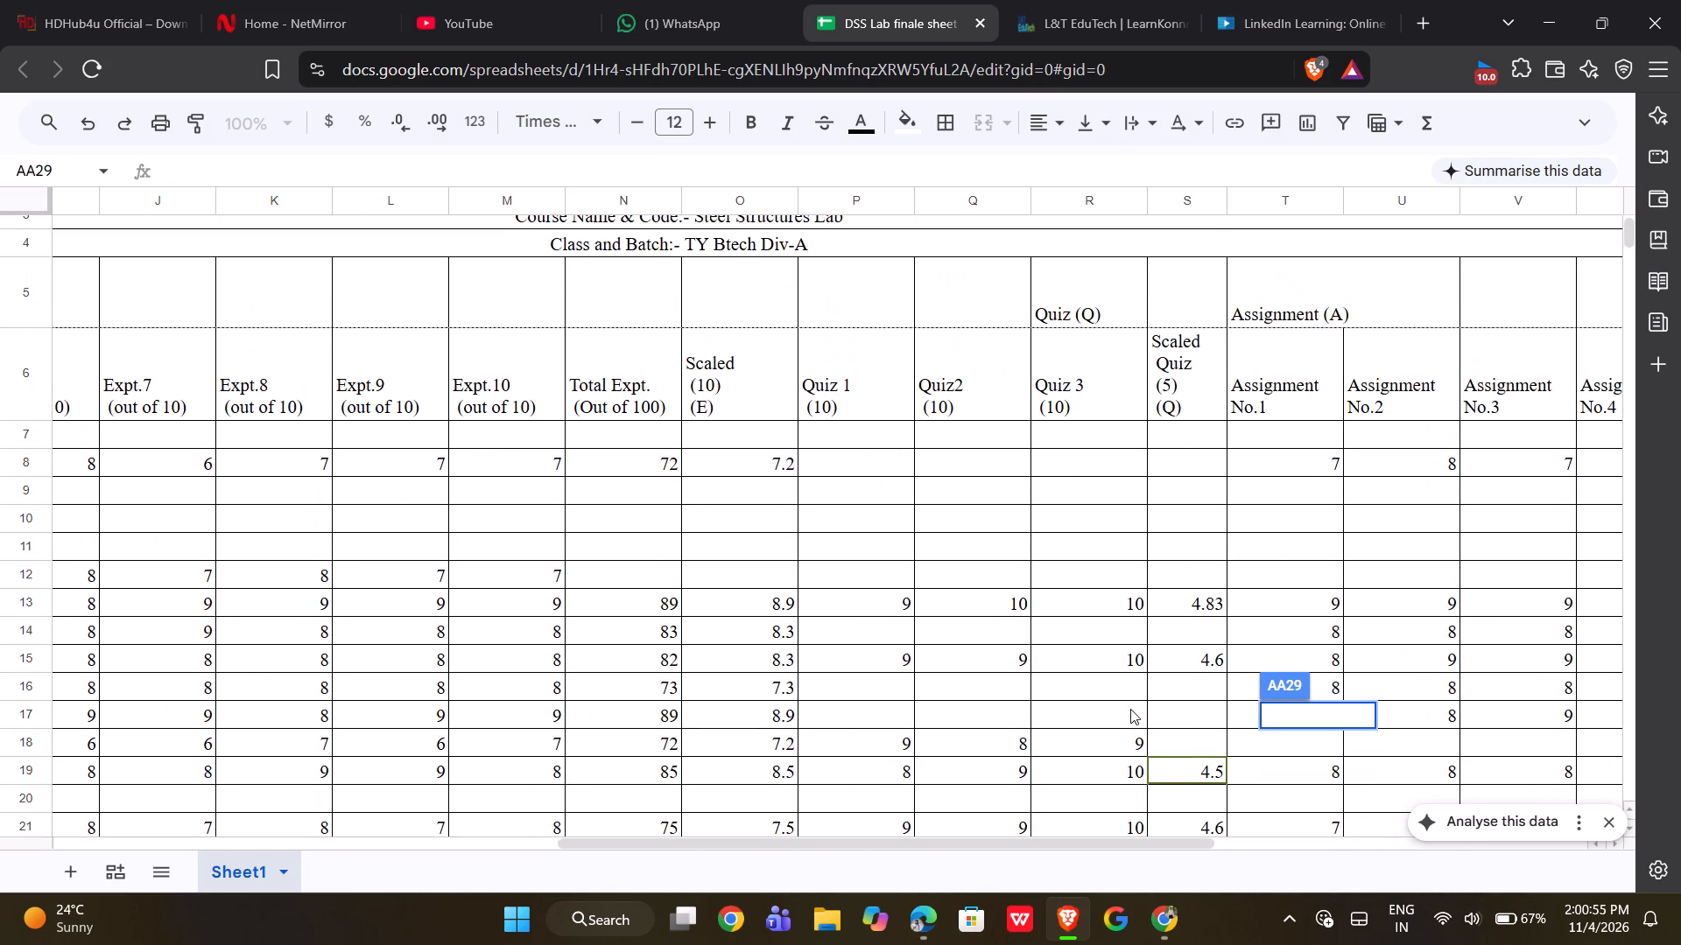
{"action": "scroll", "coordinate": [1130, 709], "scroll_direction": "down", "scroll_amount": 2}
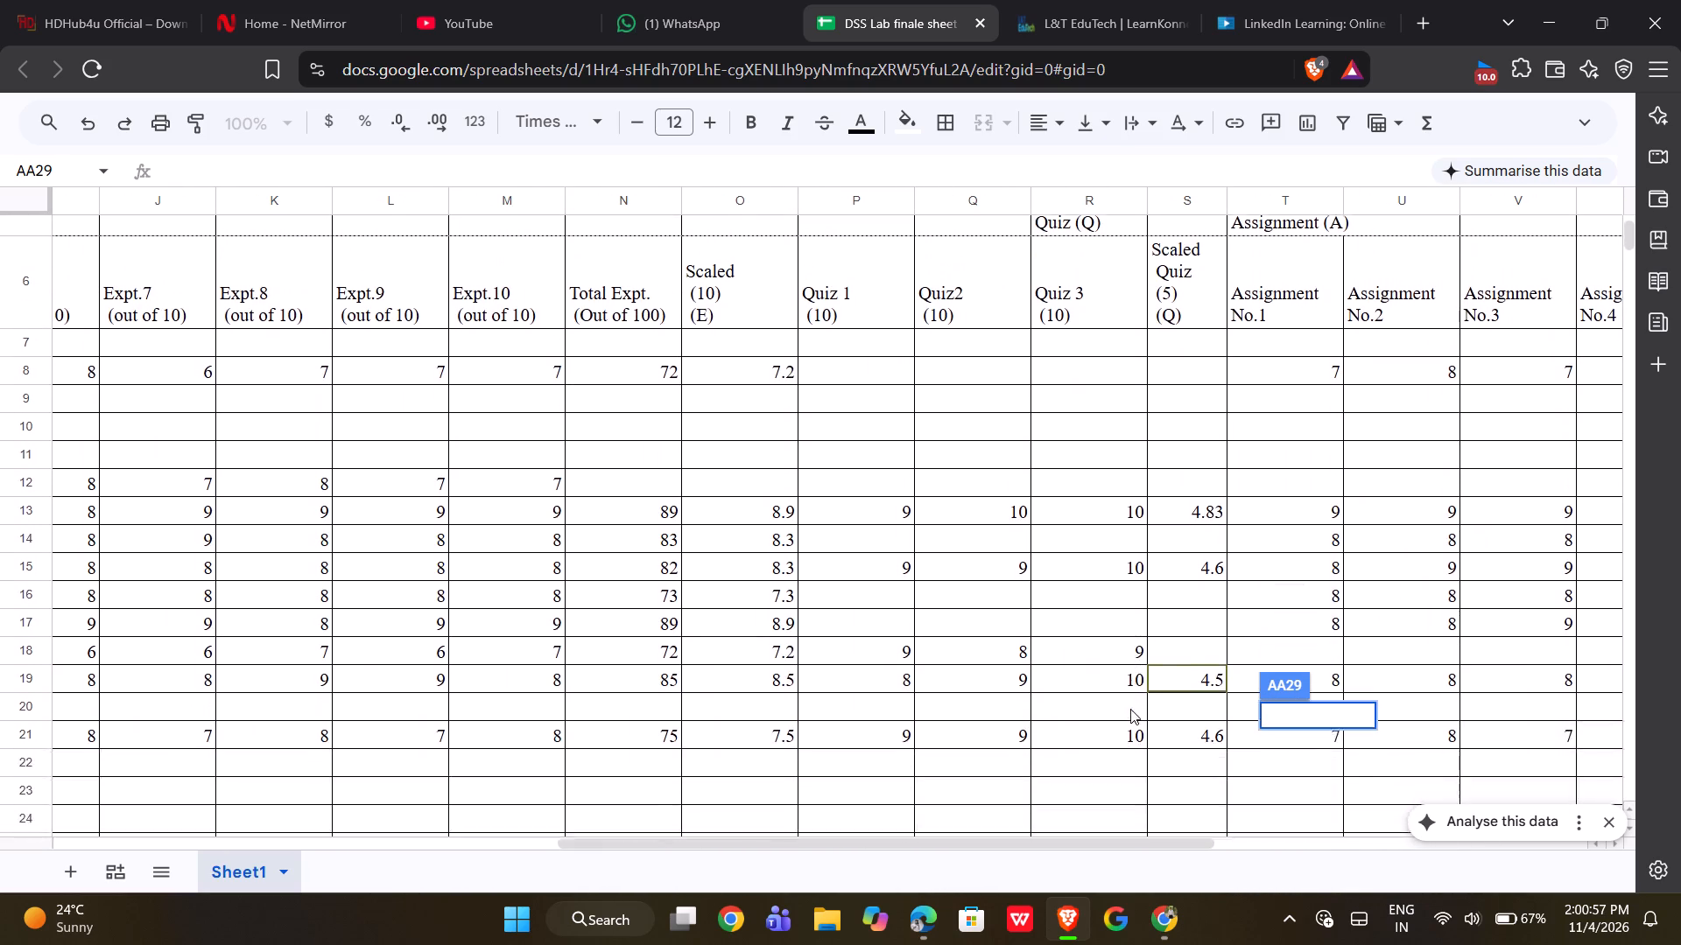
{"action": "scroll", "coordinate": [1130, 709], "scroll_direction": "down", "scroll_amount": 2}
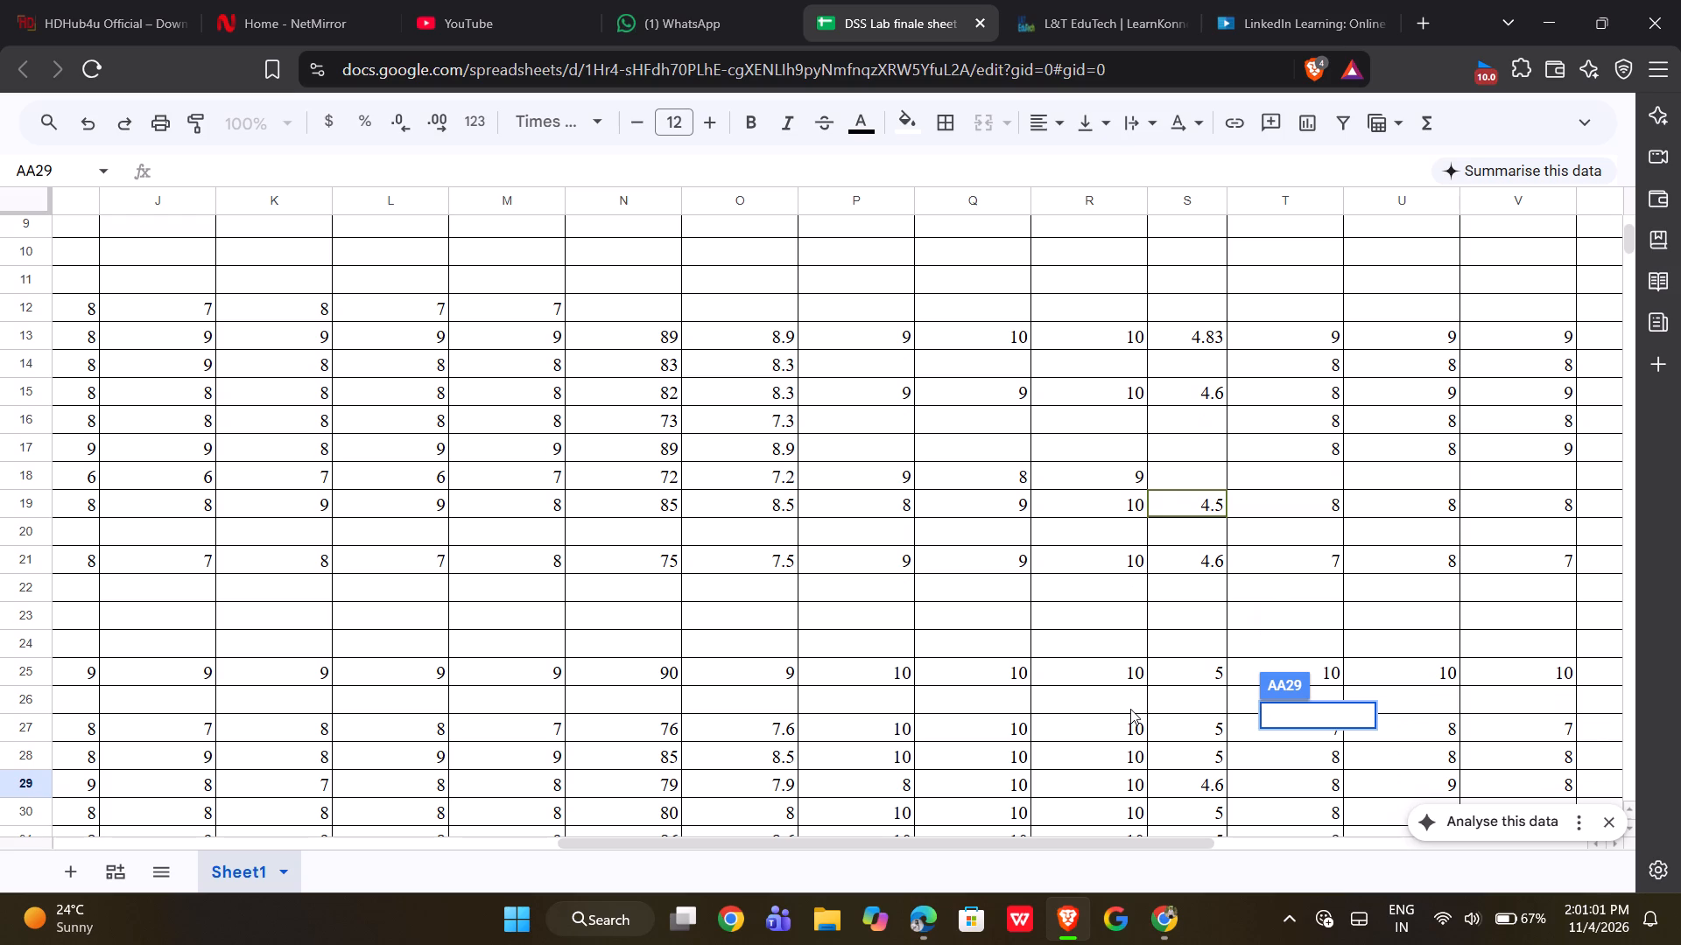
{"action": "scroll", "coordinate": [1130, 709], "scroll_direction": "up", "scroll_amount": 2}
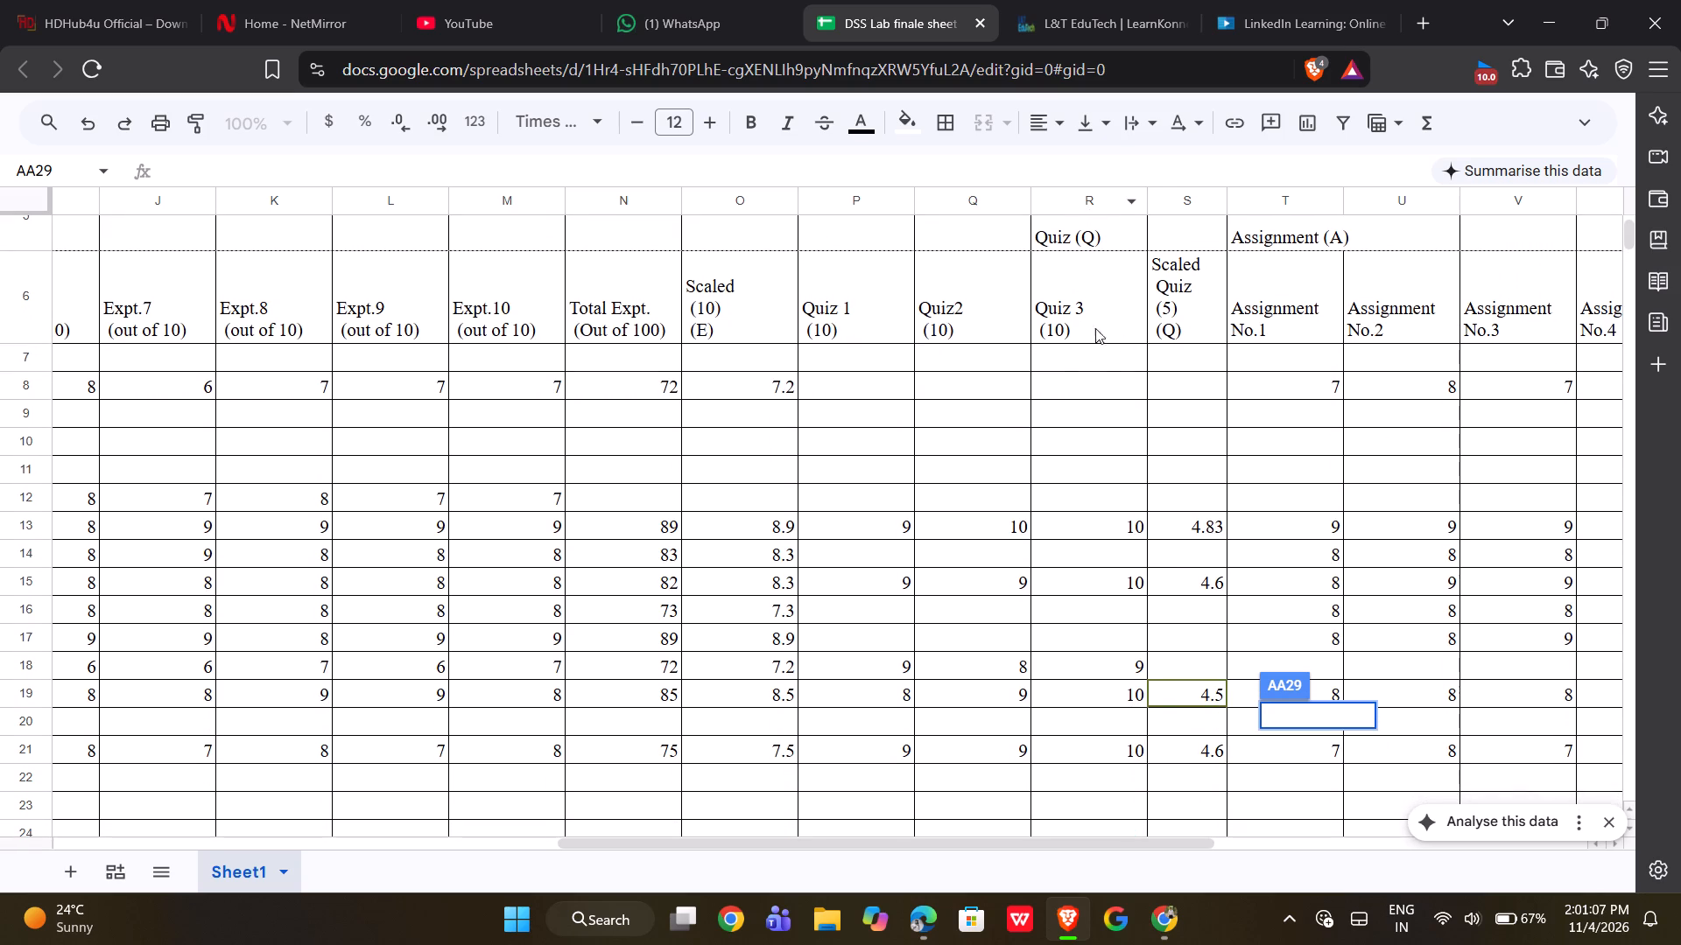
{"action": "scroll", "coordinate": [1078, 758], "scroll_direction": "down", "scroll_amount": 1}
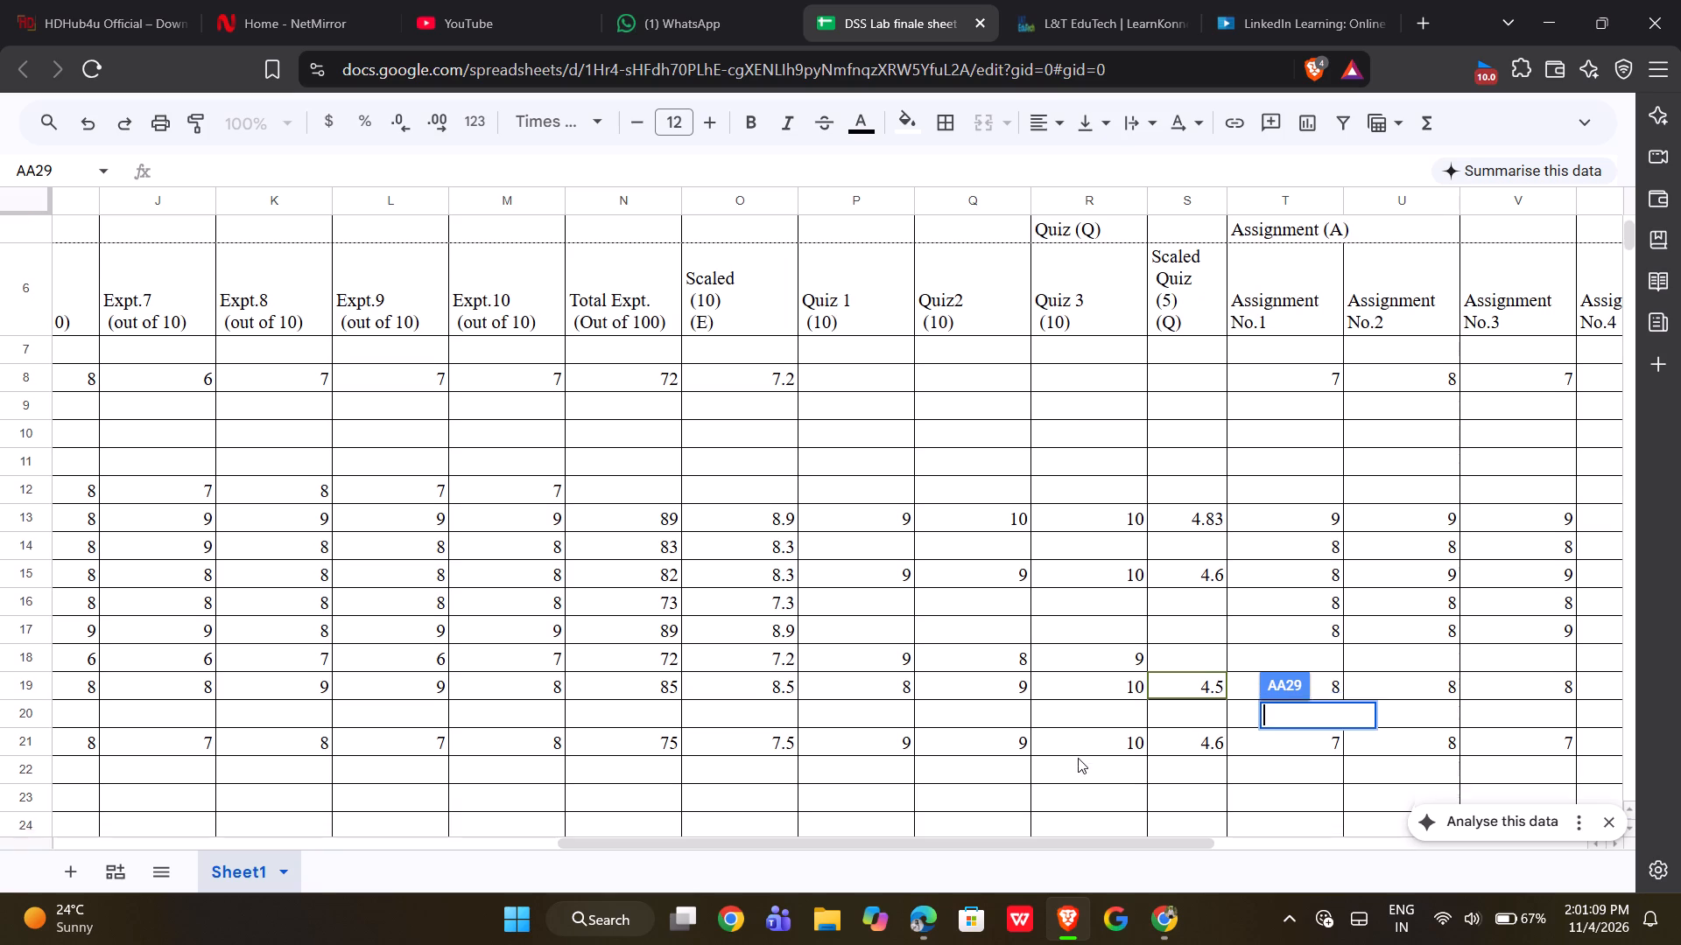
{"action": "scroll", "coordinate": [1078, 758], "scroll_direction": "down", "scroll_amount": 1}
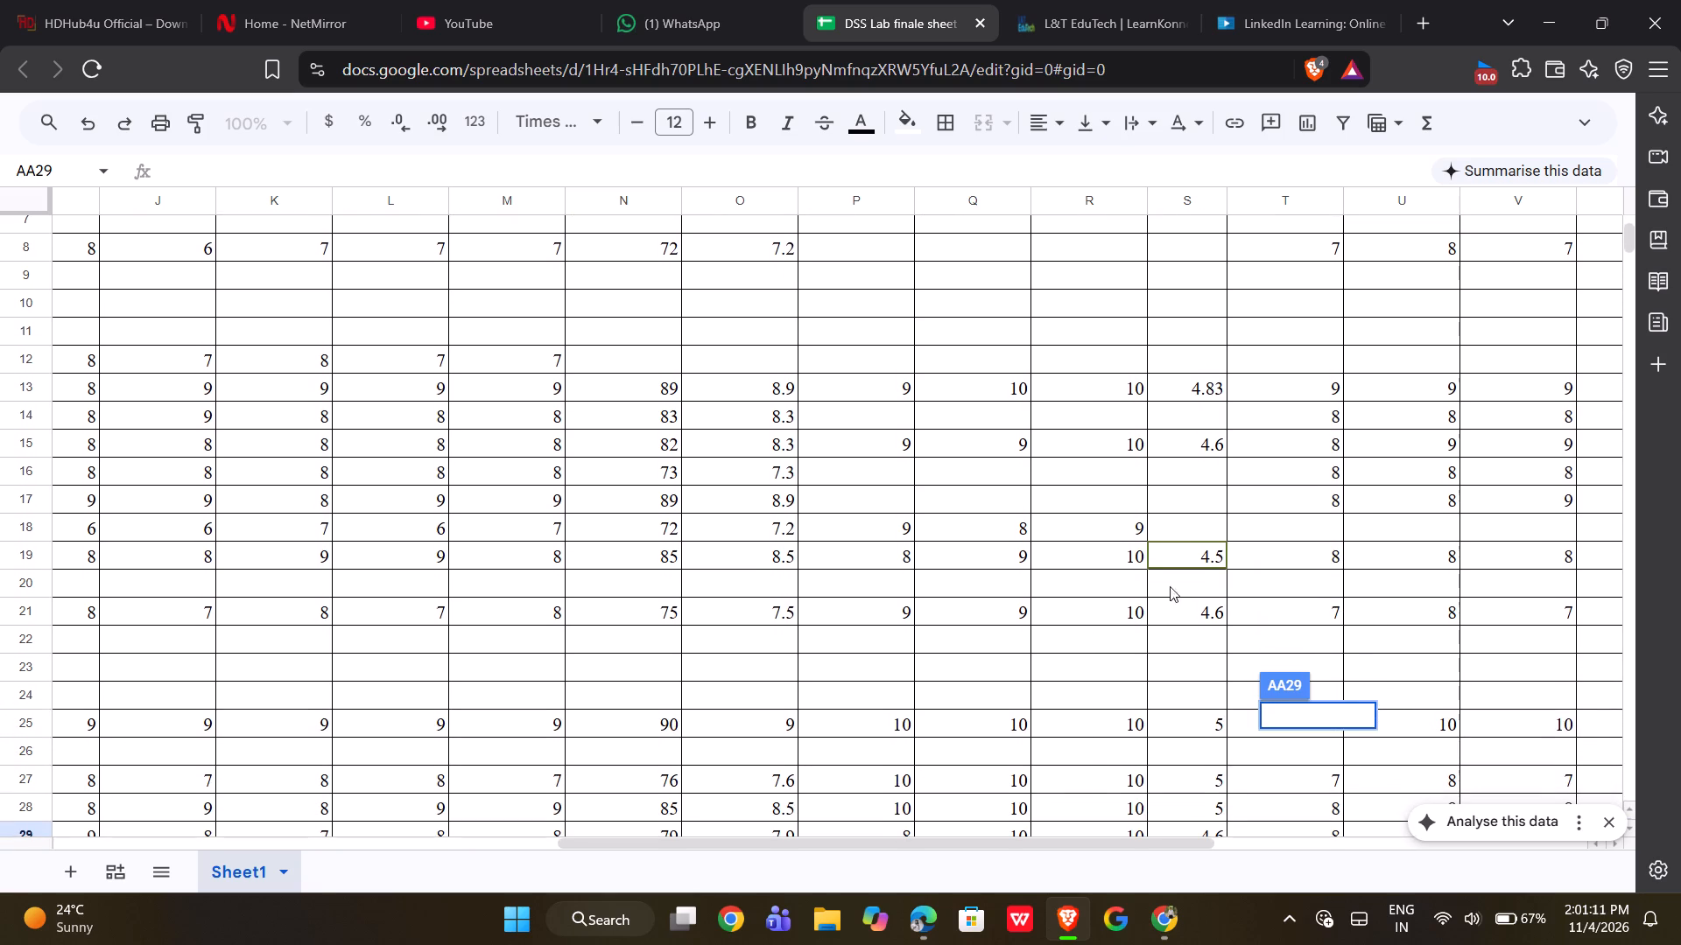
{"action": "scroll", "coordinate": [1159, 311], "scroll_direction": "up", "scroll_amount": 2}
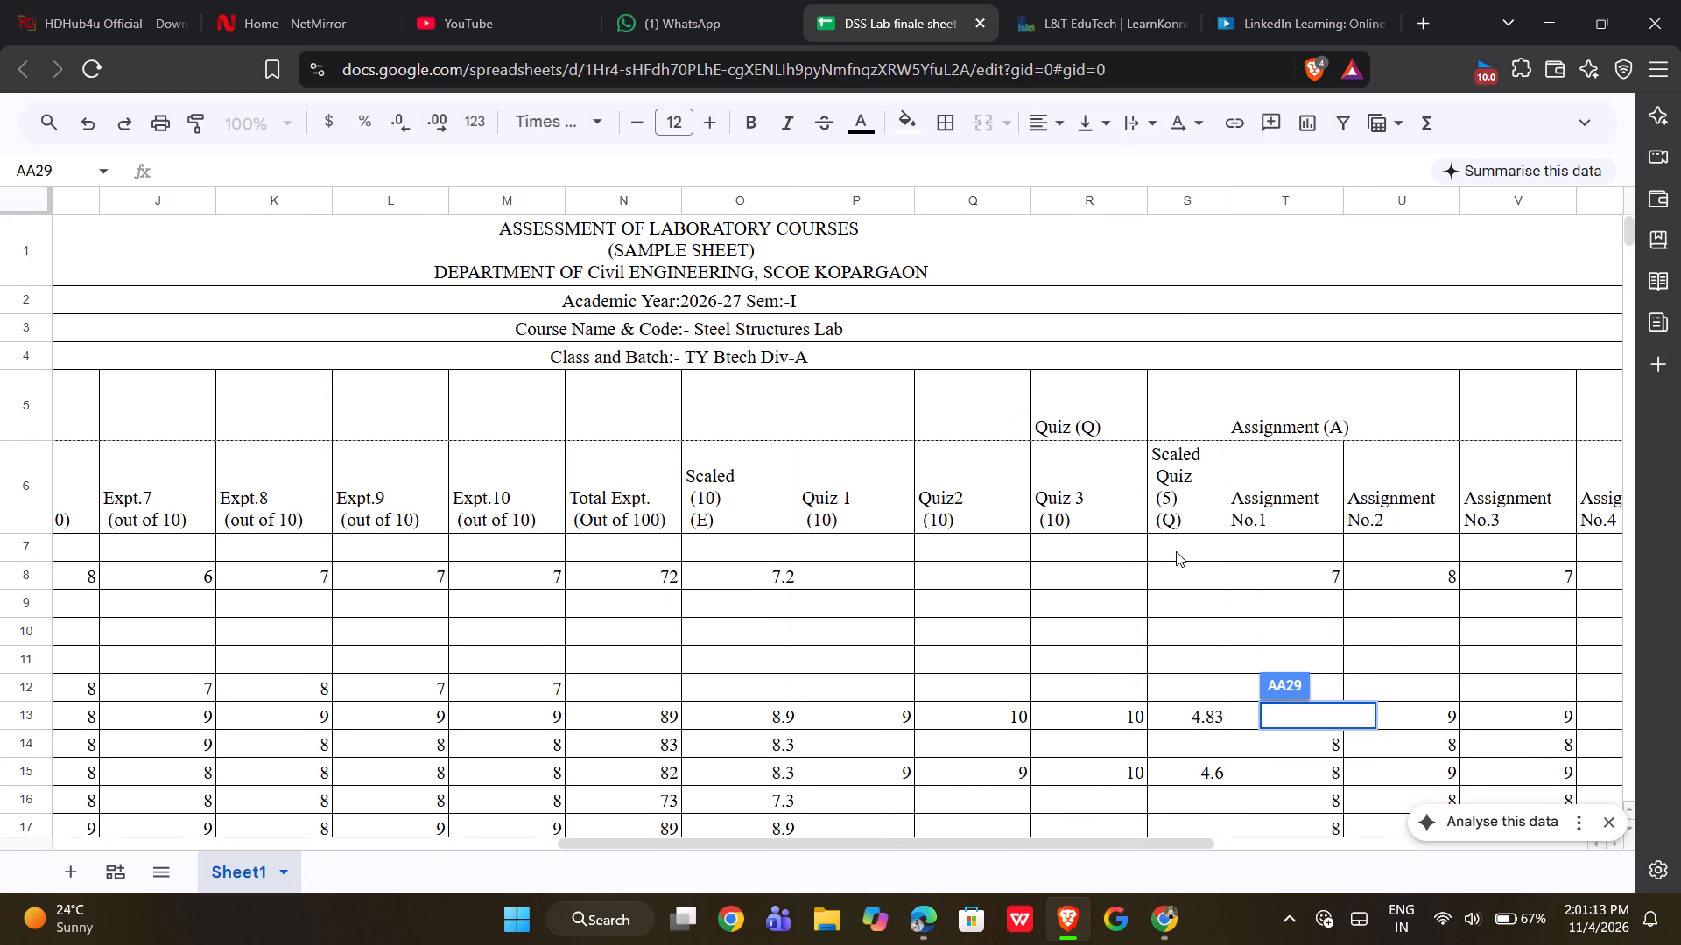
{"action": "scroll", "coordinate": [1176, 551], "scroll_direction": "down", "scroll_amount": 5}
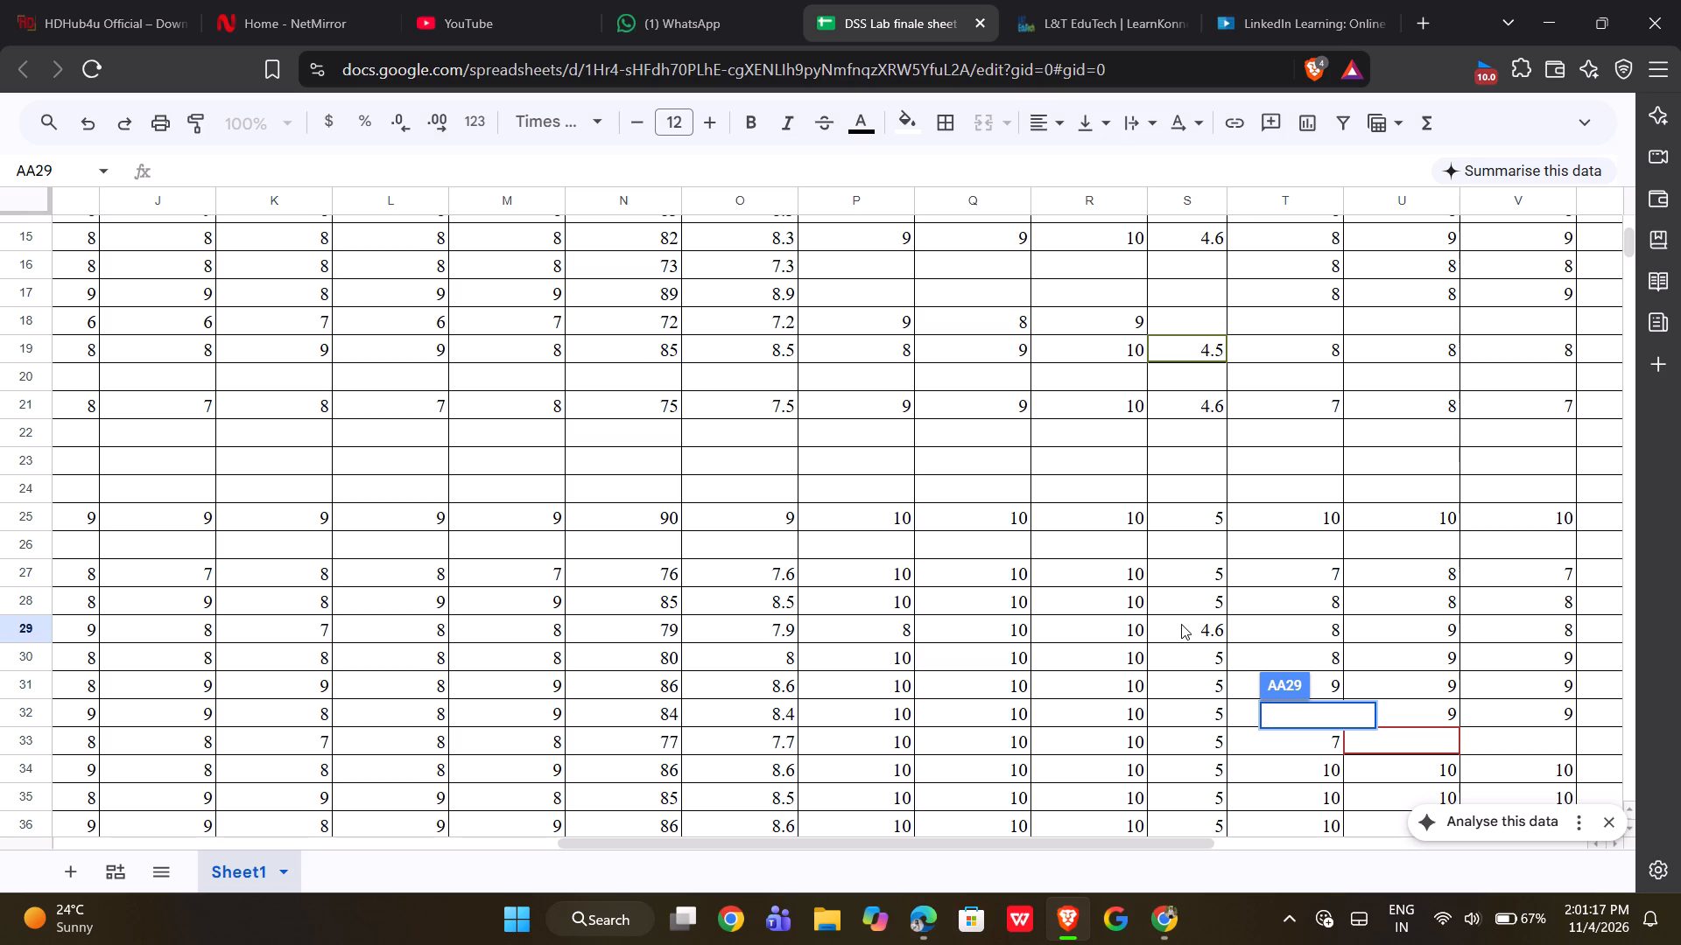
{"action": "scroll", "coordinate": [1181, 624], "scroll_direction": "left", "scroll_amount": 2}
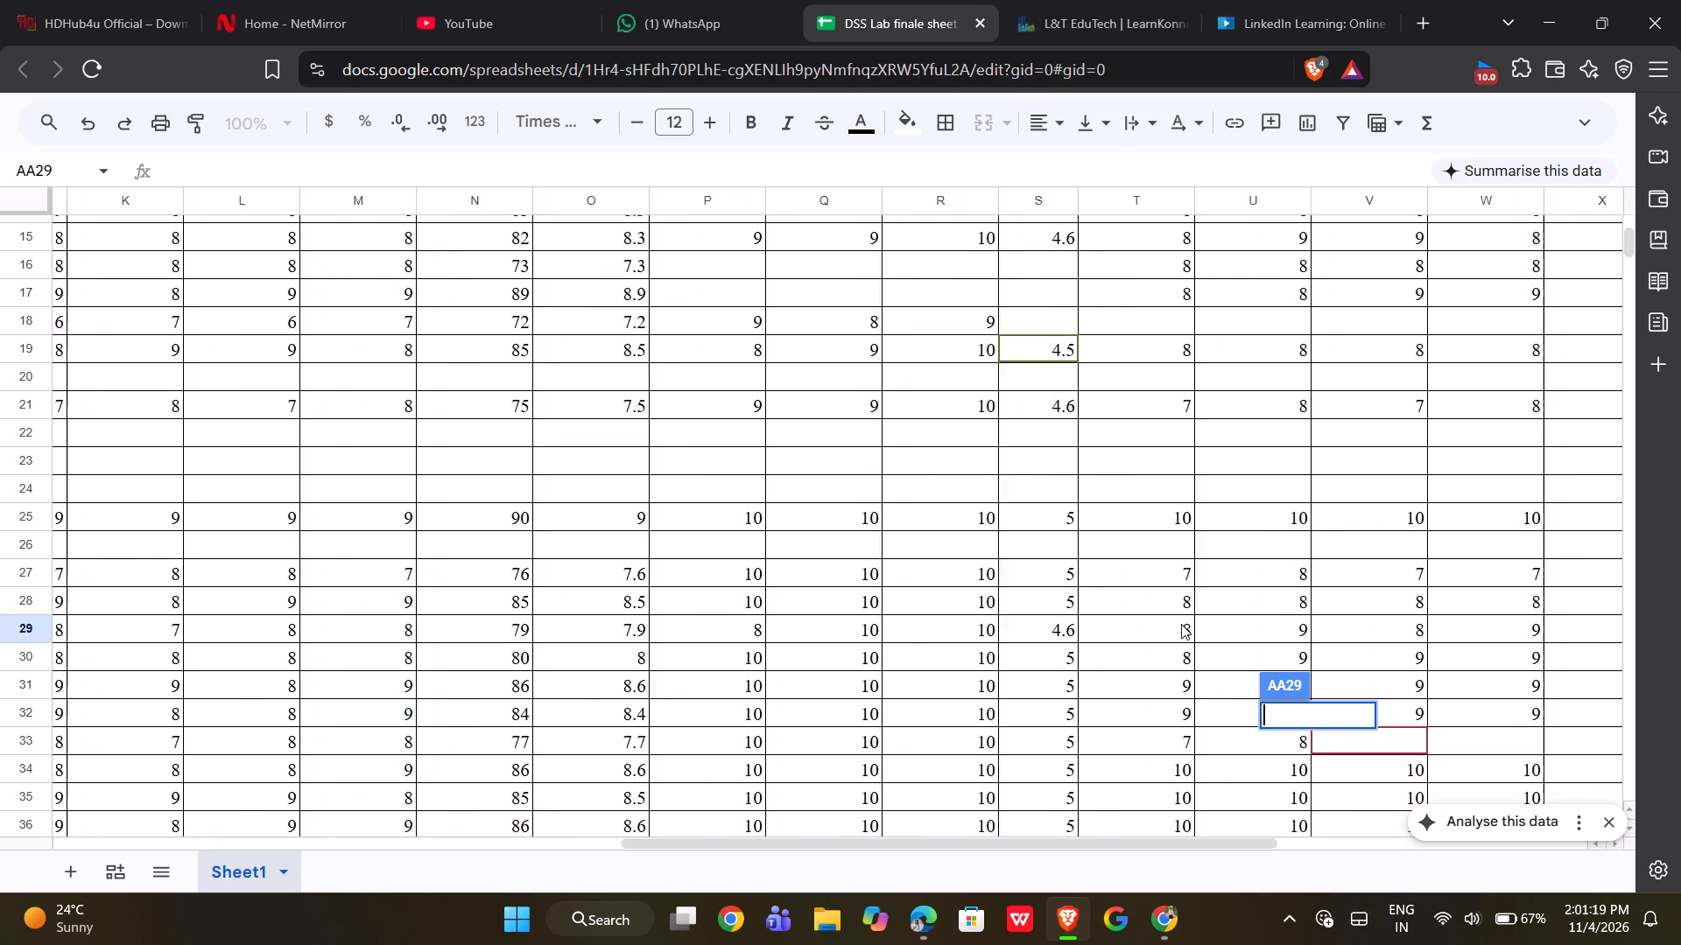
{"action": "scroll", "coordinate": [1181, 624], "scroll_direction": "left", "scroll_amount": 2}
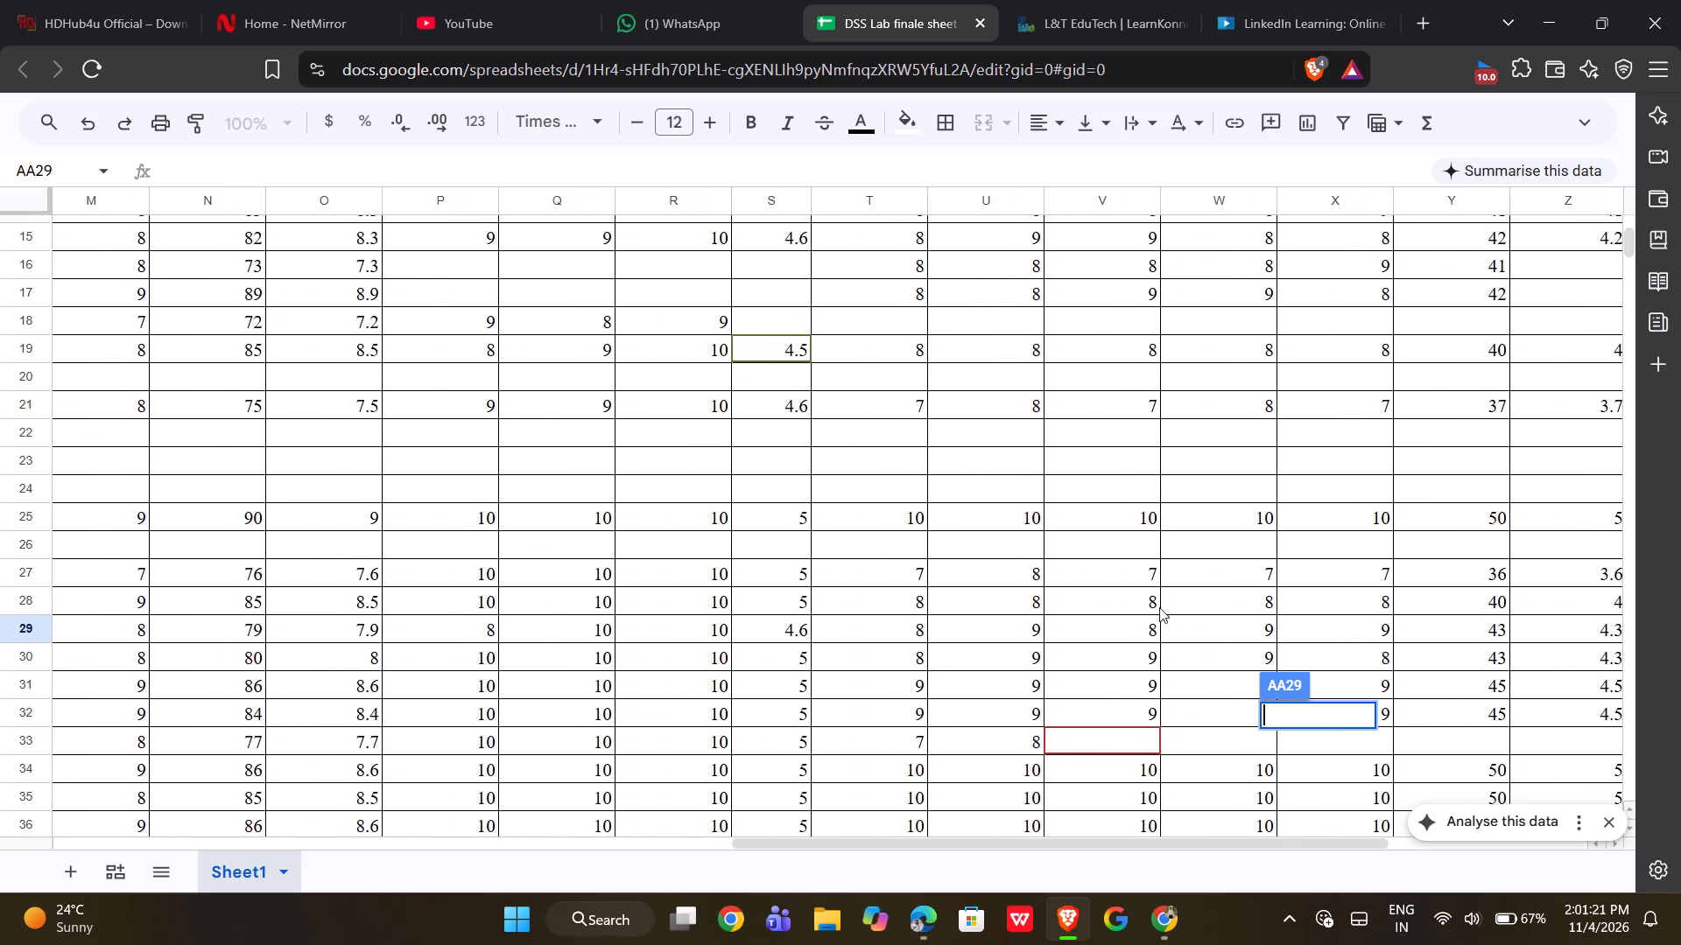
{"action": "scroll", "coordinate": [1361, 623], "scroll_direction": "left", "scroll_amount": 1}
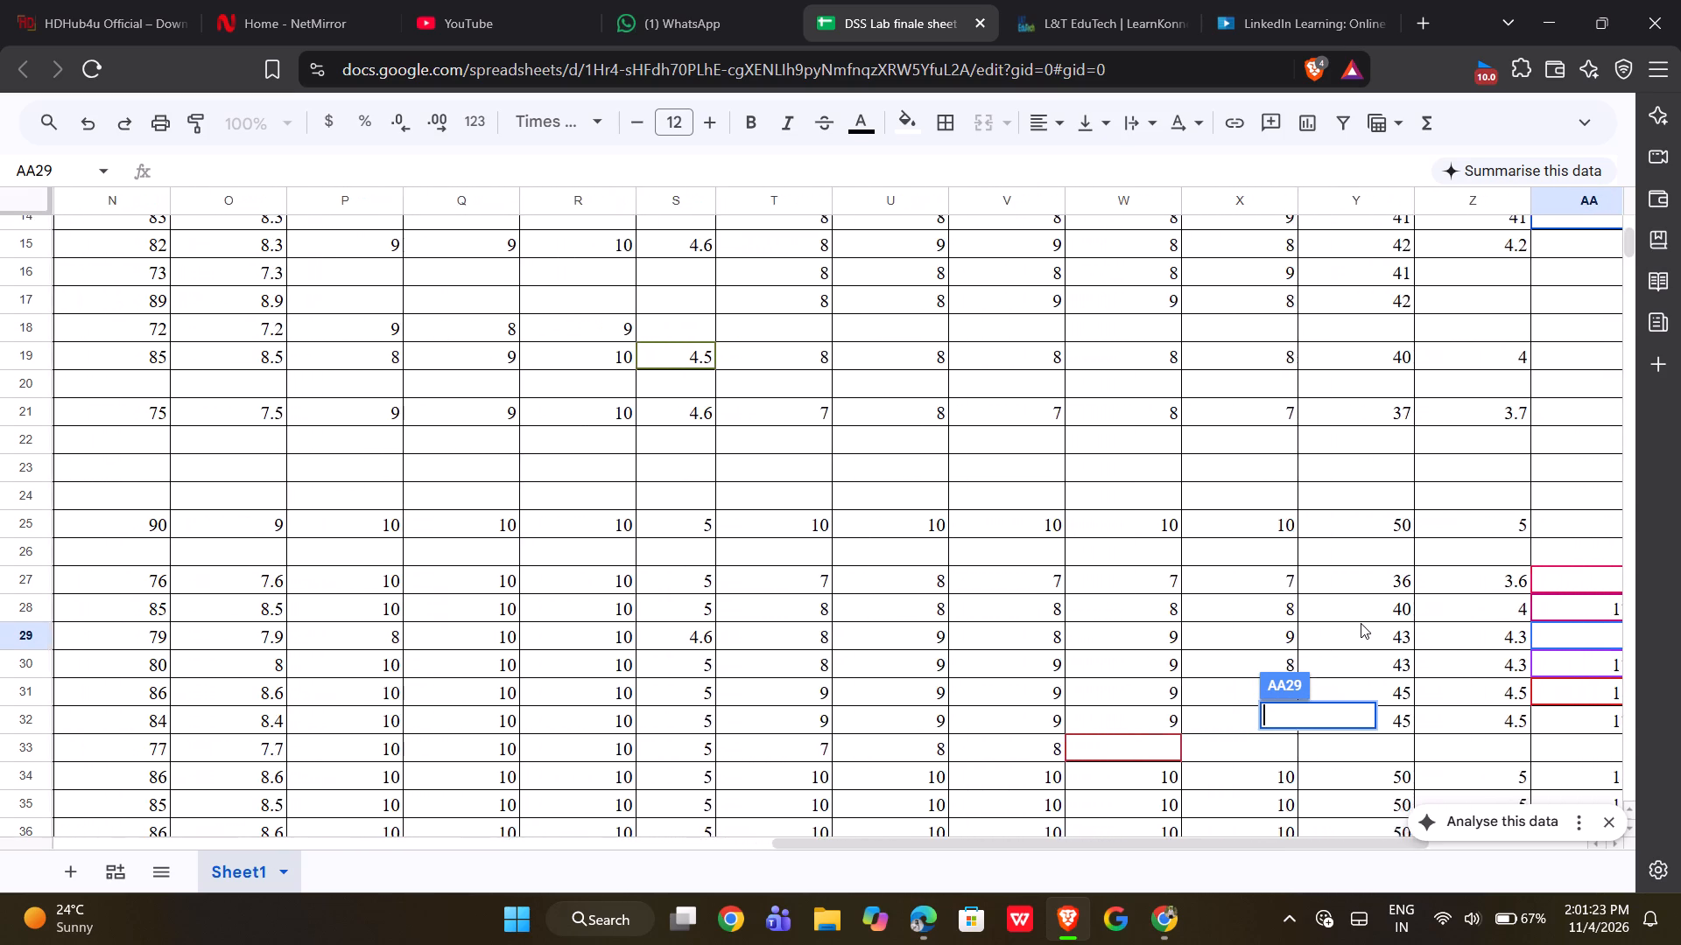
{"action": "scroll", "coordinate": [1361, 623], "scroll_direction": "left", "scroll_amount": 1}
{"action": "scroll", "coordinate": [1361, 623], "scroll_direction": "up", "scroll_amount": 2}
{"action": "scroll", "coordinate": [1361, 623], "scroll_direction": "down", "scroll_amount": 1}
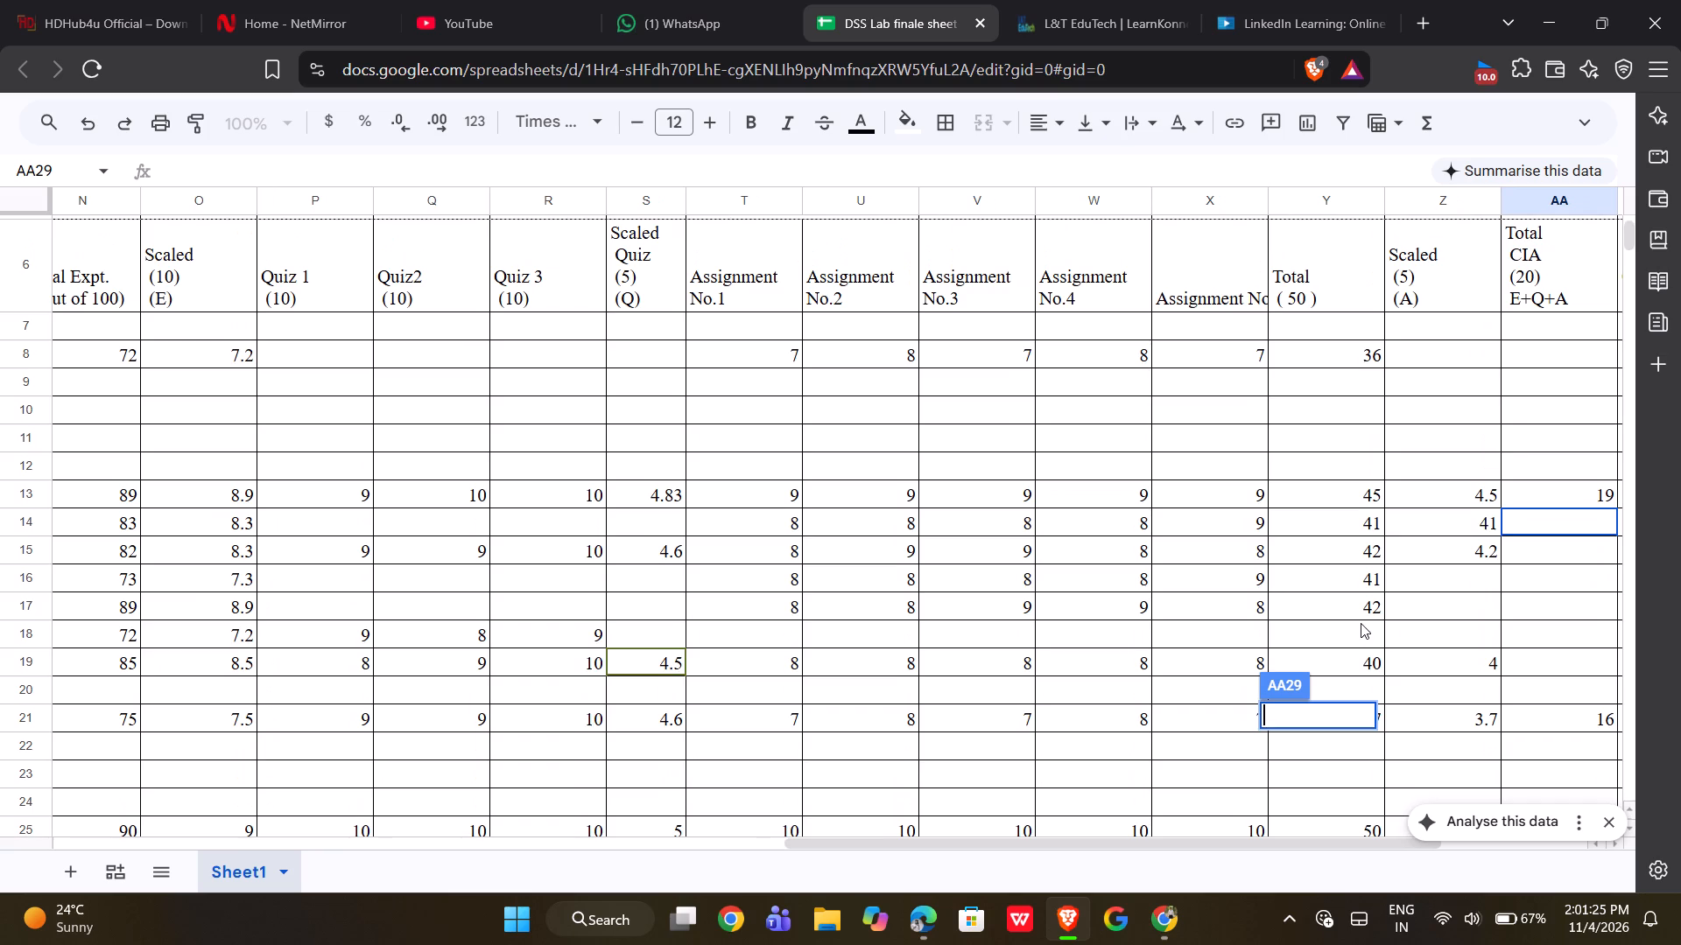
{"action": "scroll", "coordinate": [1361, 623], "scroll_direction": "down", "scroll_amount": 1}
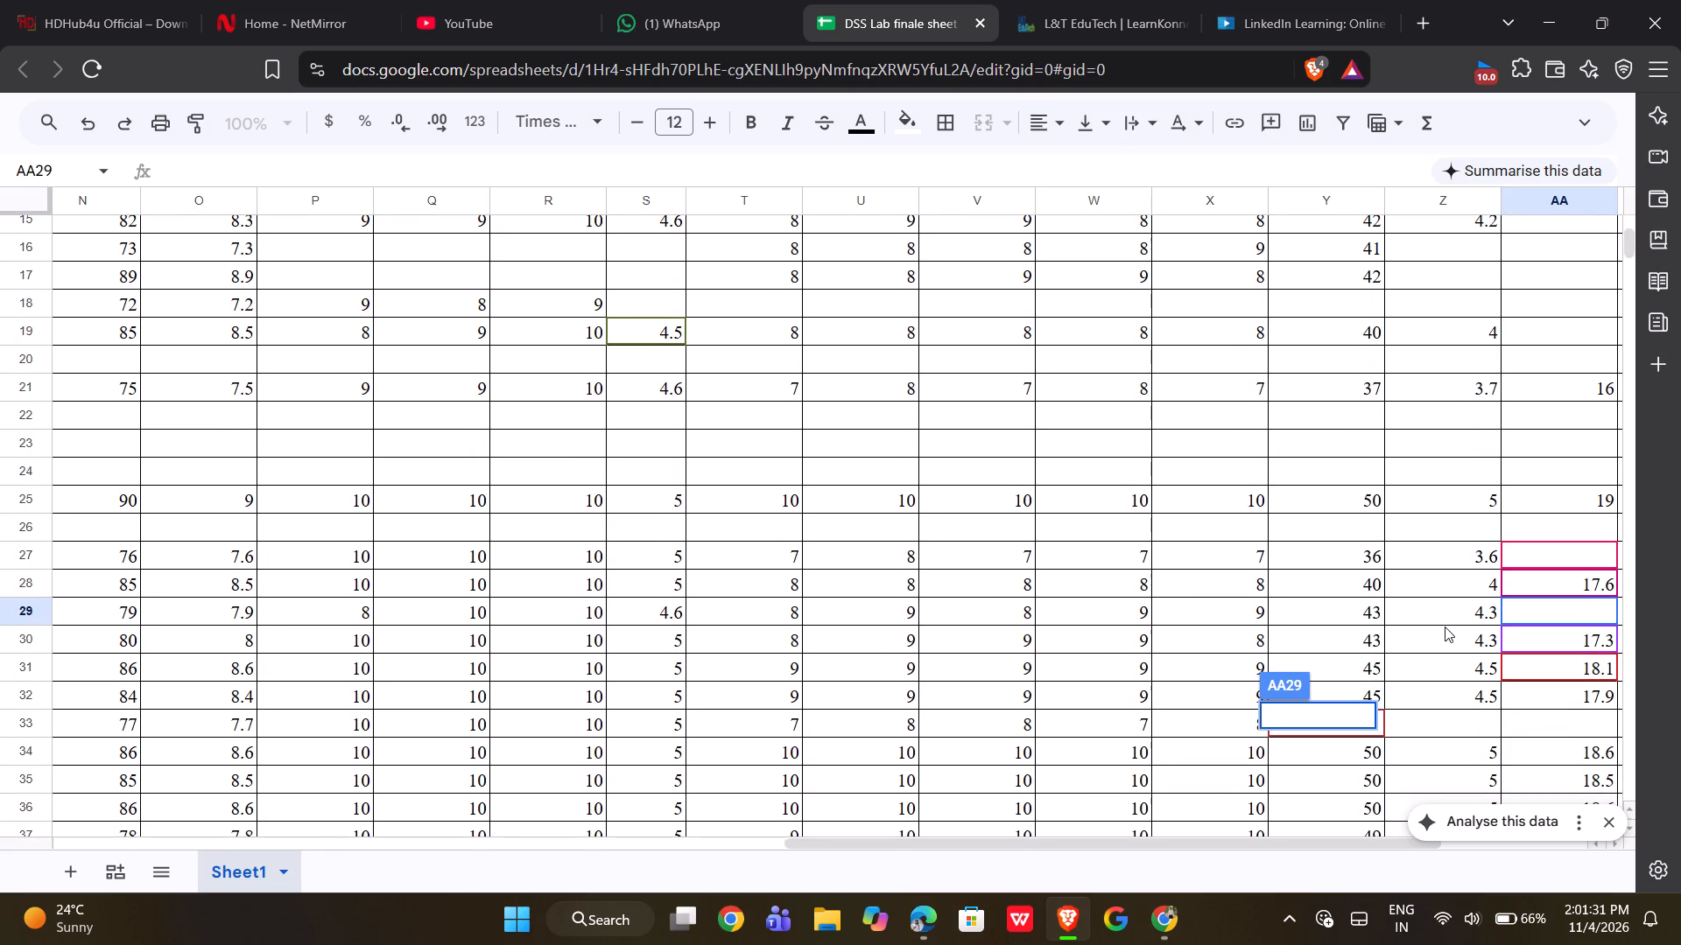
{"action": "scroll", "coordinate": [1577, 609], "scroll_direction": "left", "scroll_amount": 1}
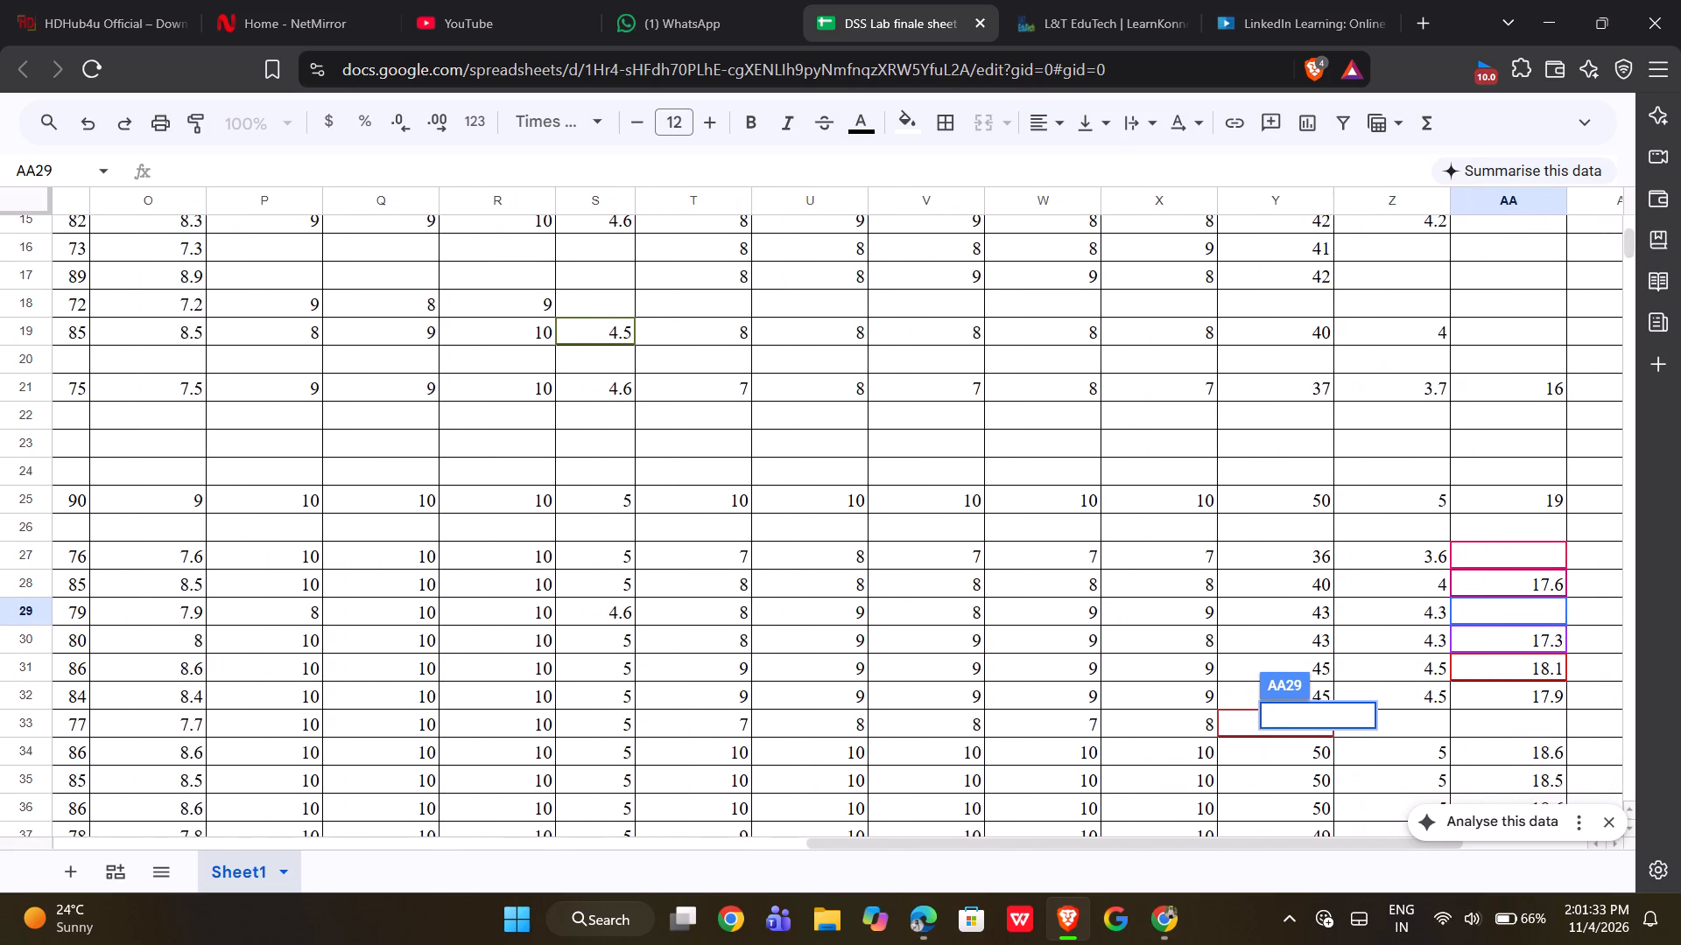
{"action": "scroll", "coordinate": [1577, 609], "scroll_direction": "left", "scroll_amount": 1}
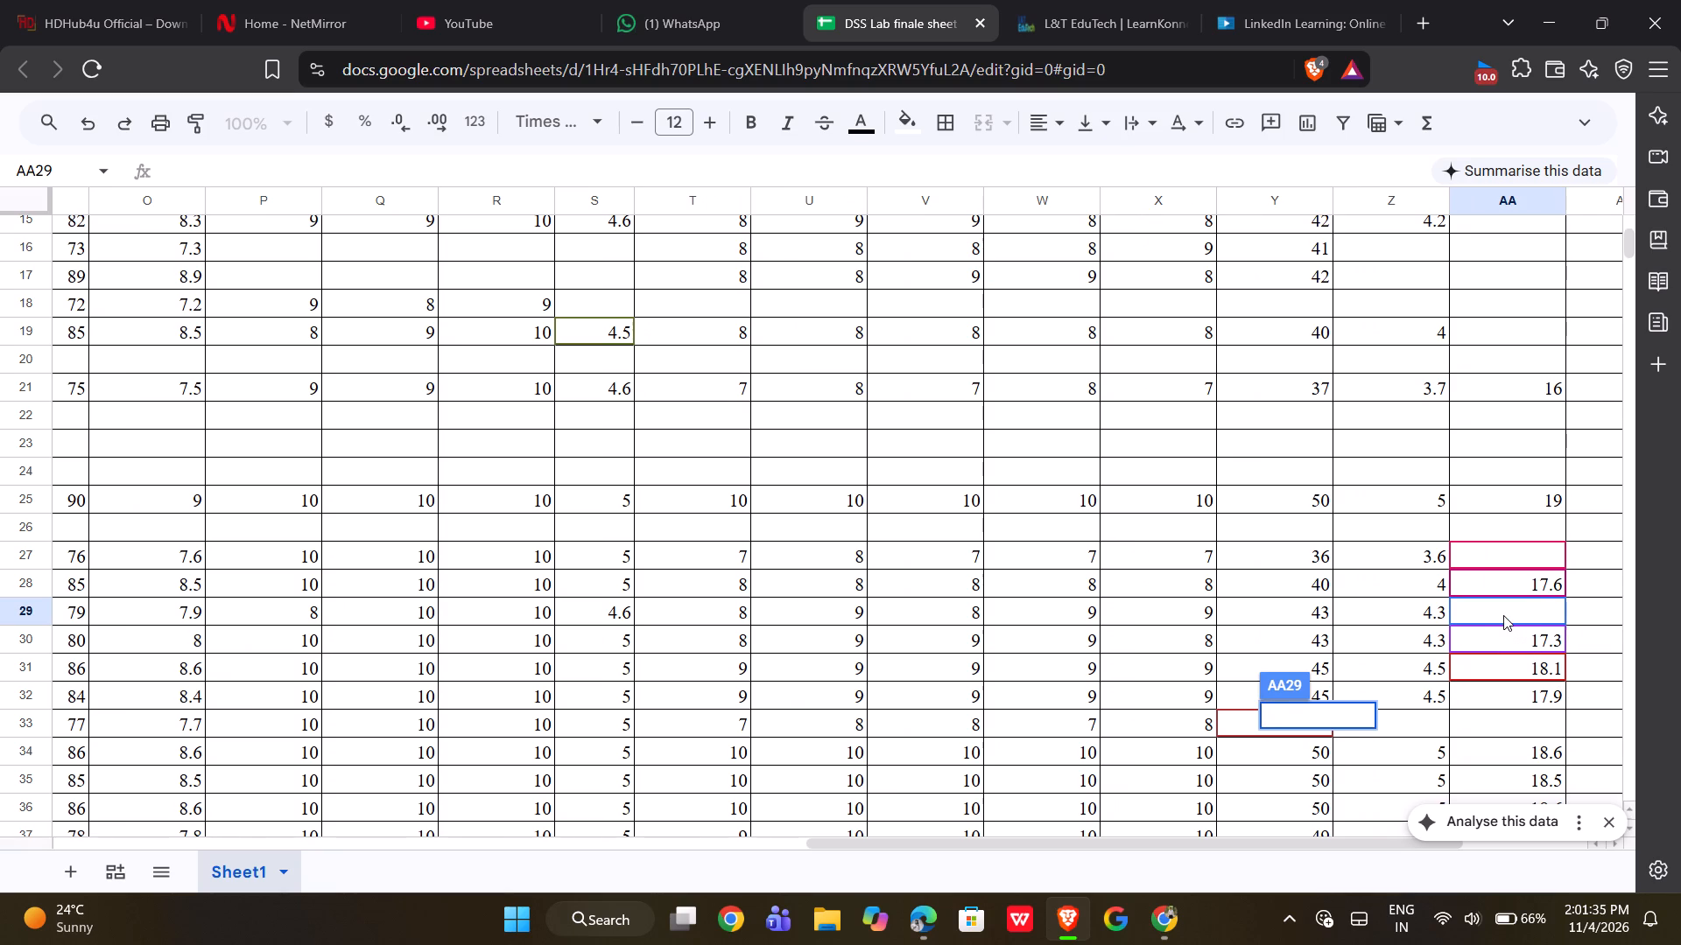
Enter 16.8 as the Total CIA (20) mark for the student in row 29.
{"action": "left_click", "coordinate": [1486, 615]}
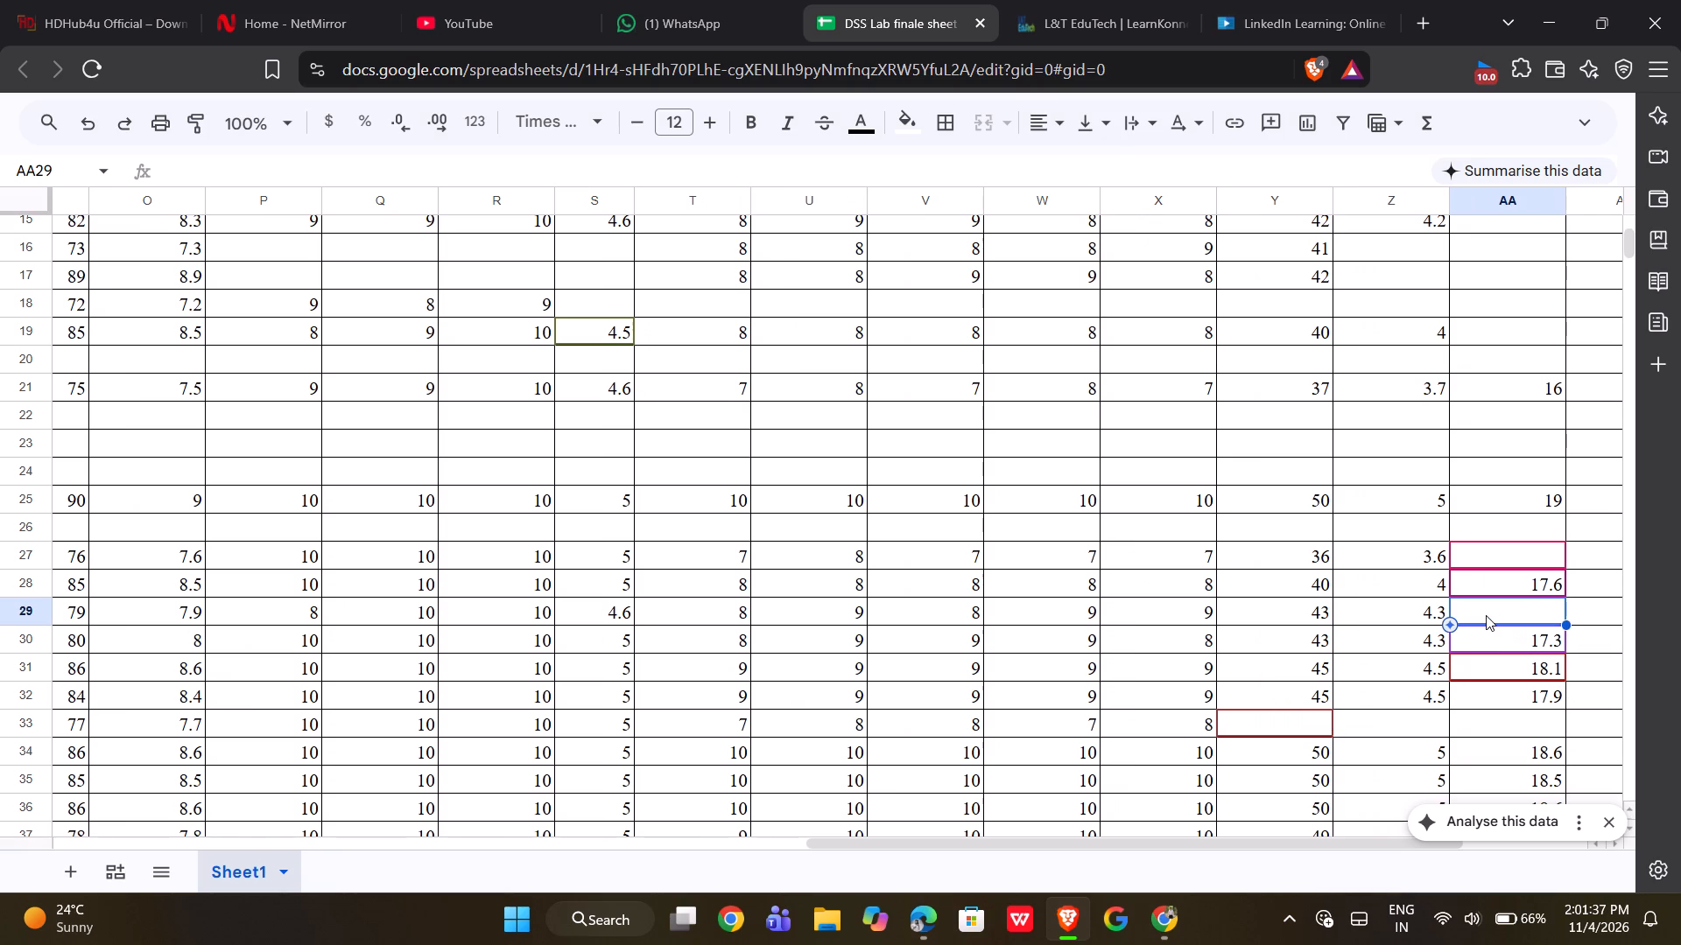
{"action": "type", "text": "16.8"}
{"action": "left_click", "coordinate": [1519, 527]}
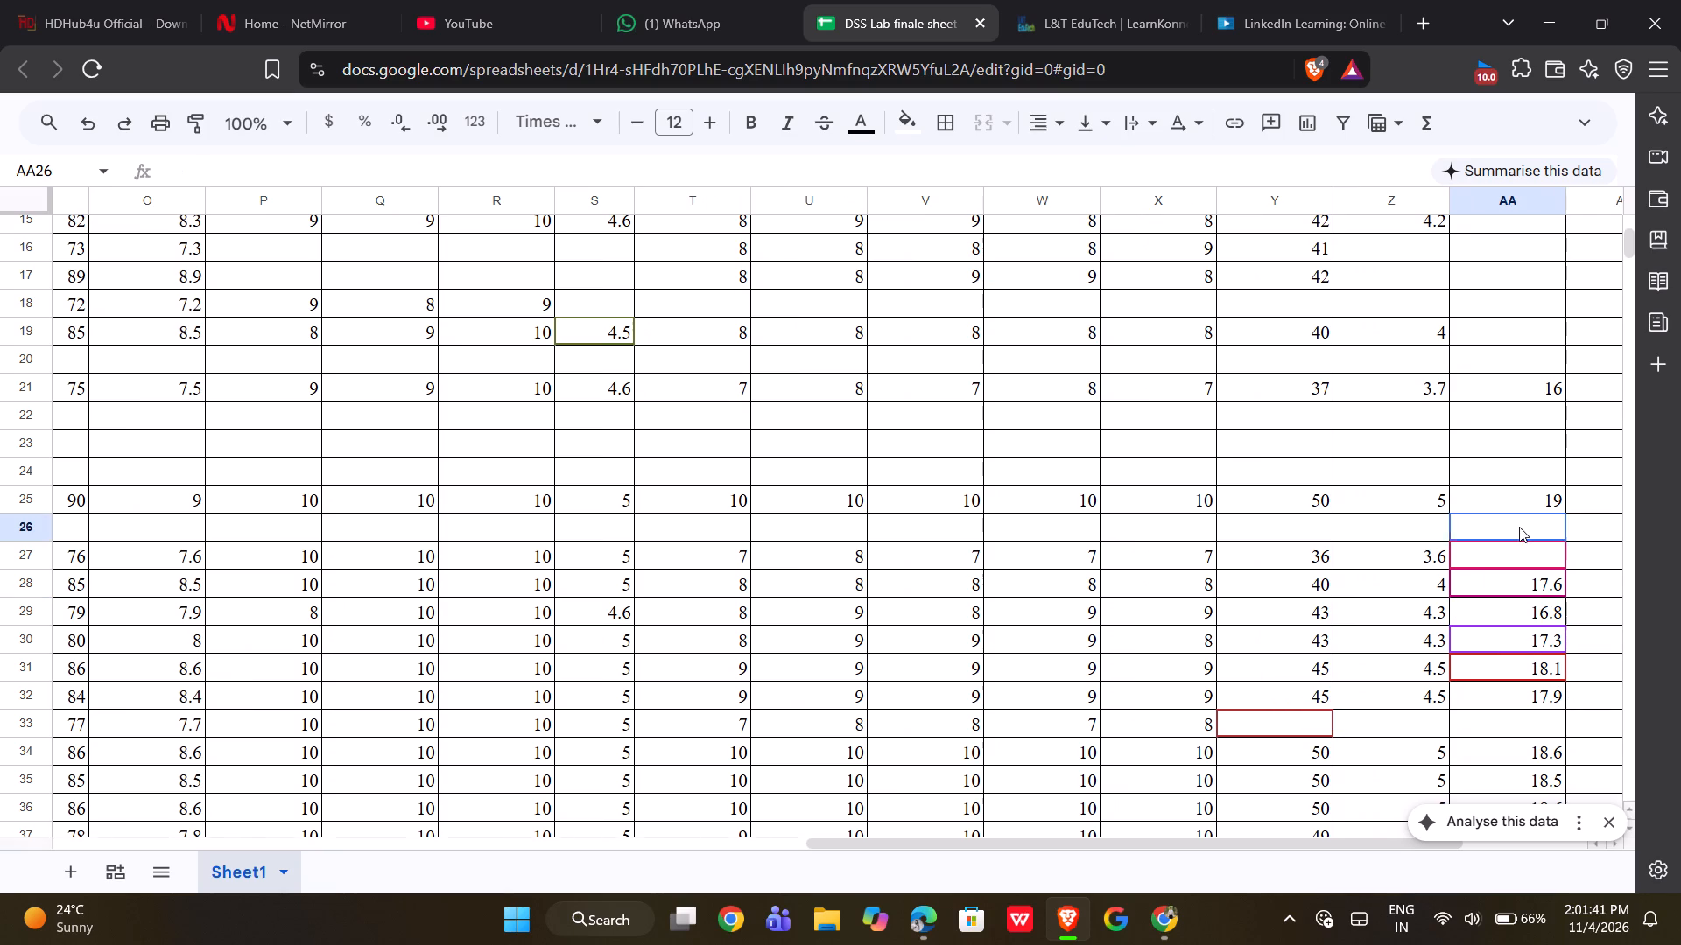
Set the Total CIA (20) mark for the student in row 29 to 17.
{"action": "left_click", "coordinate": [1543, 614]}
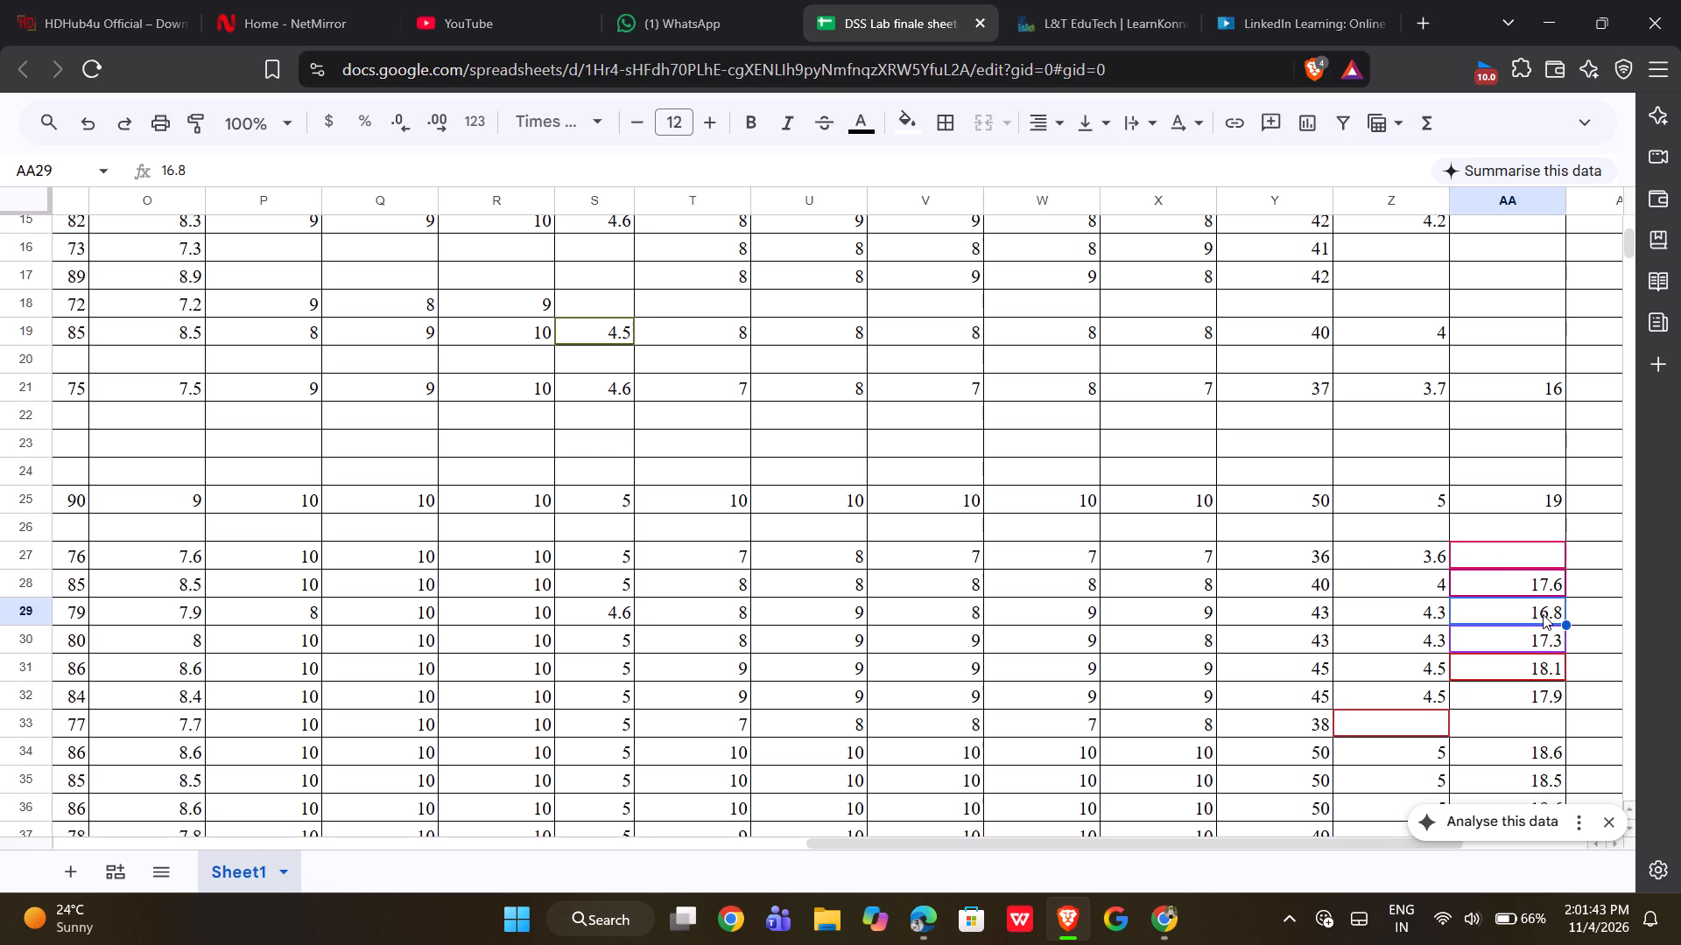
{"action": "type", "text": "17"}
{"action": "left_click", "coordinate": [1544, 523]}
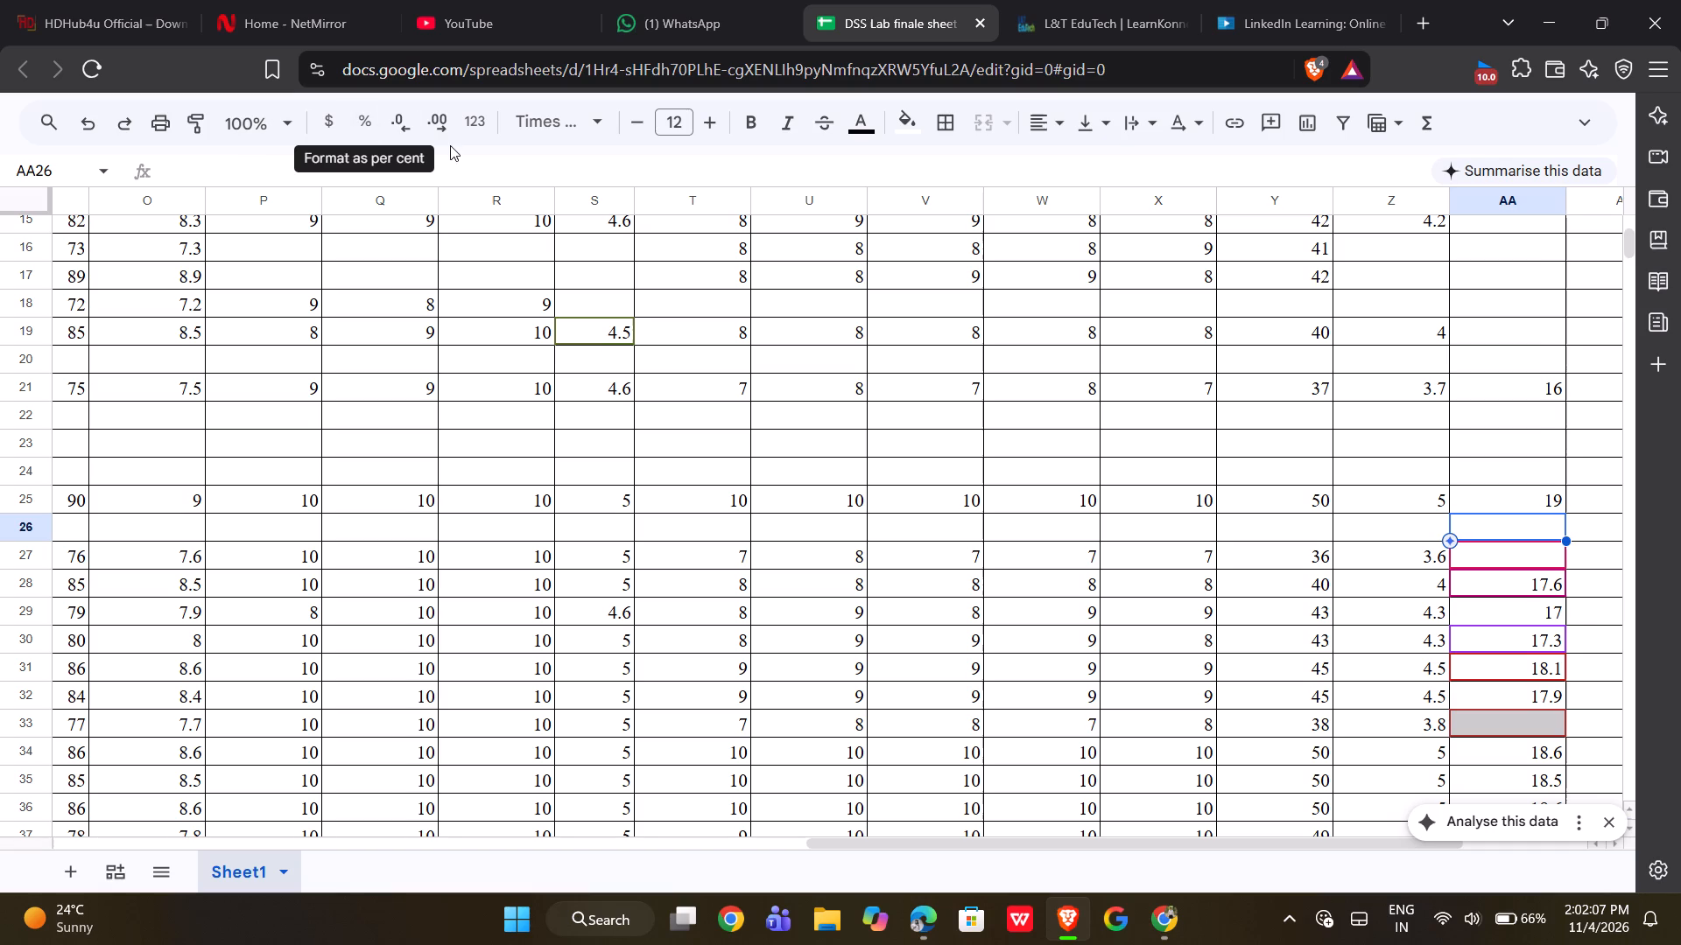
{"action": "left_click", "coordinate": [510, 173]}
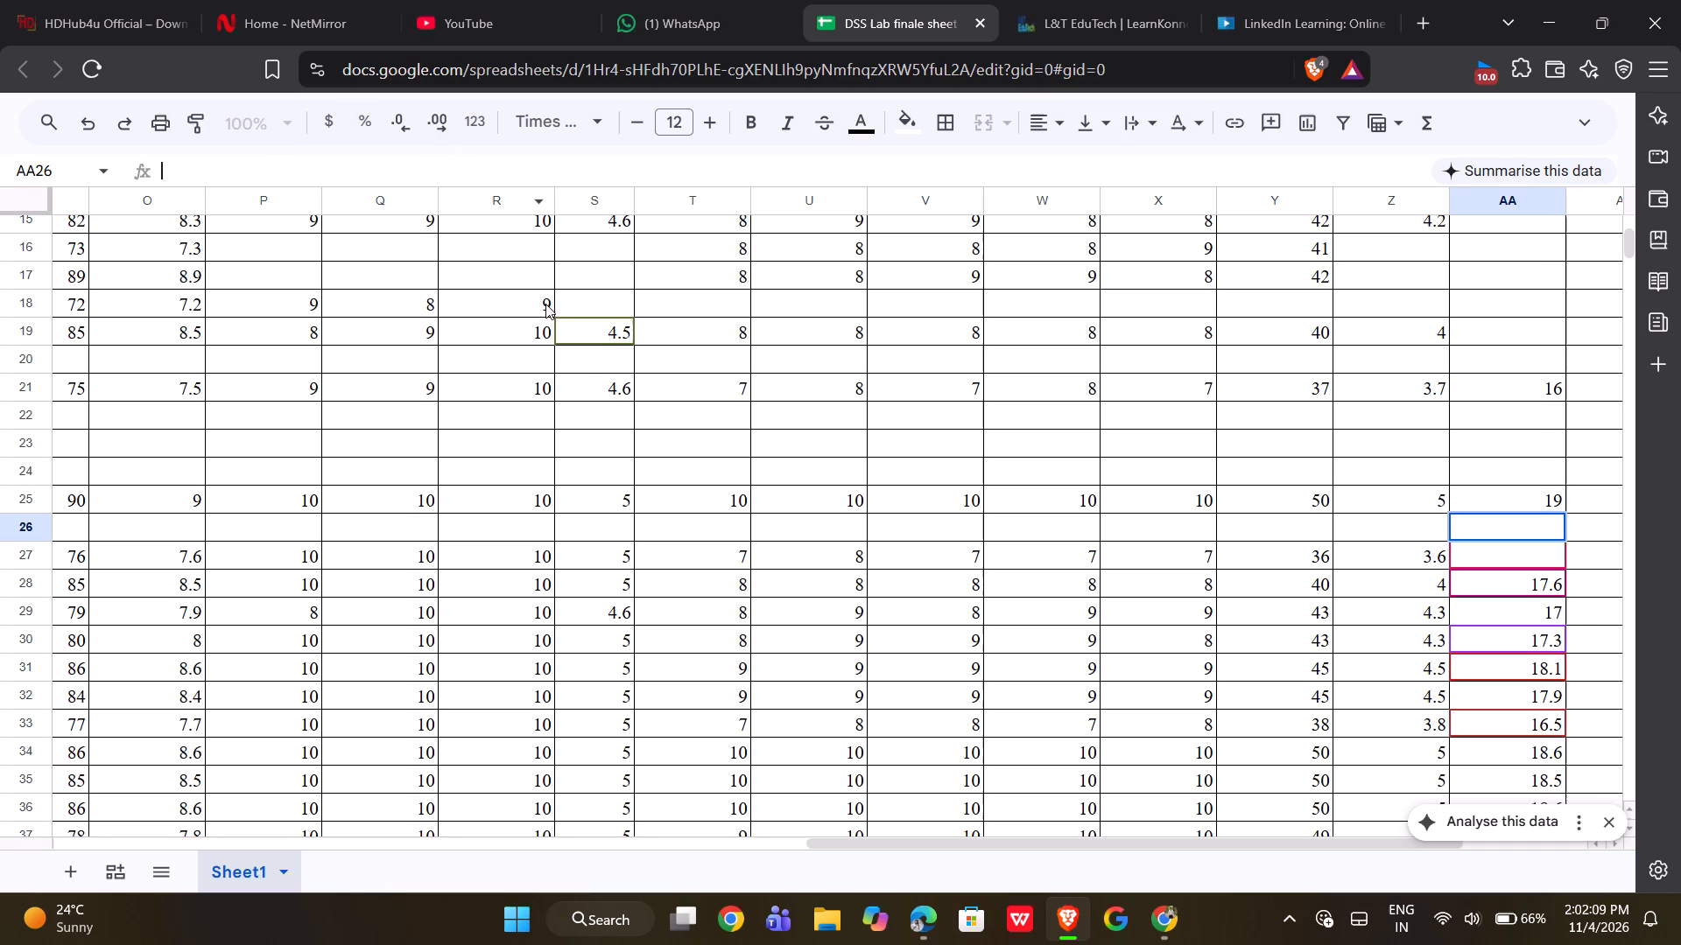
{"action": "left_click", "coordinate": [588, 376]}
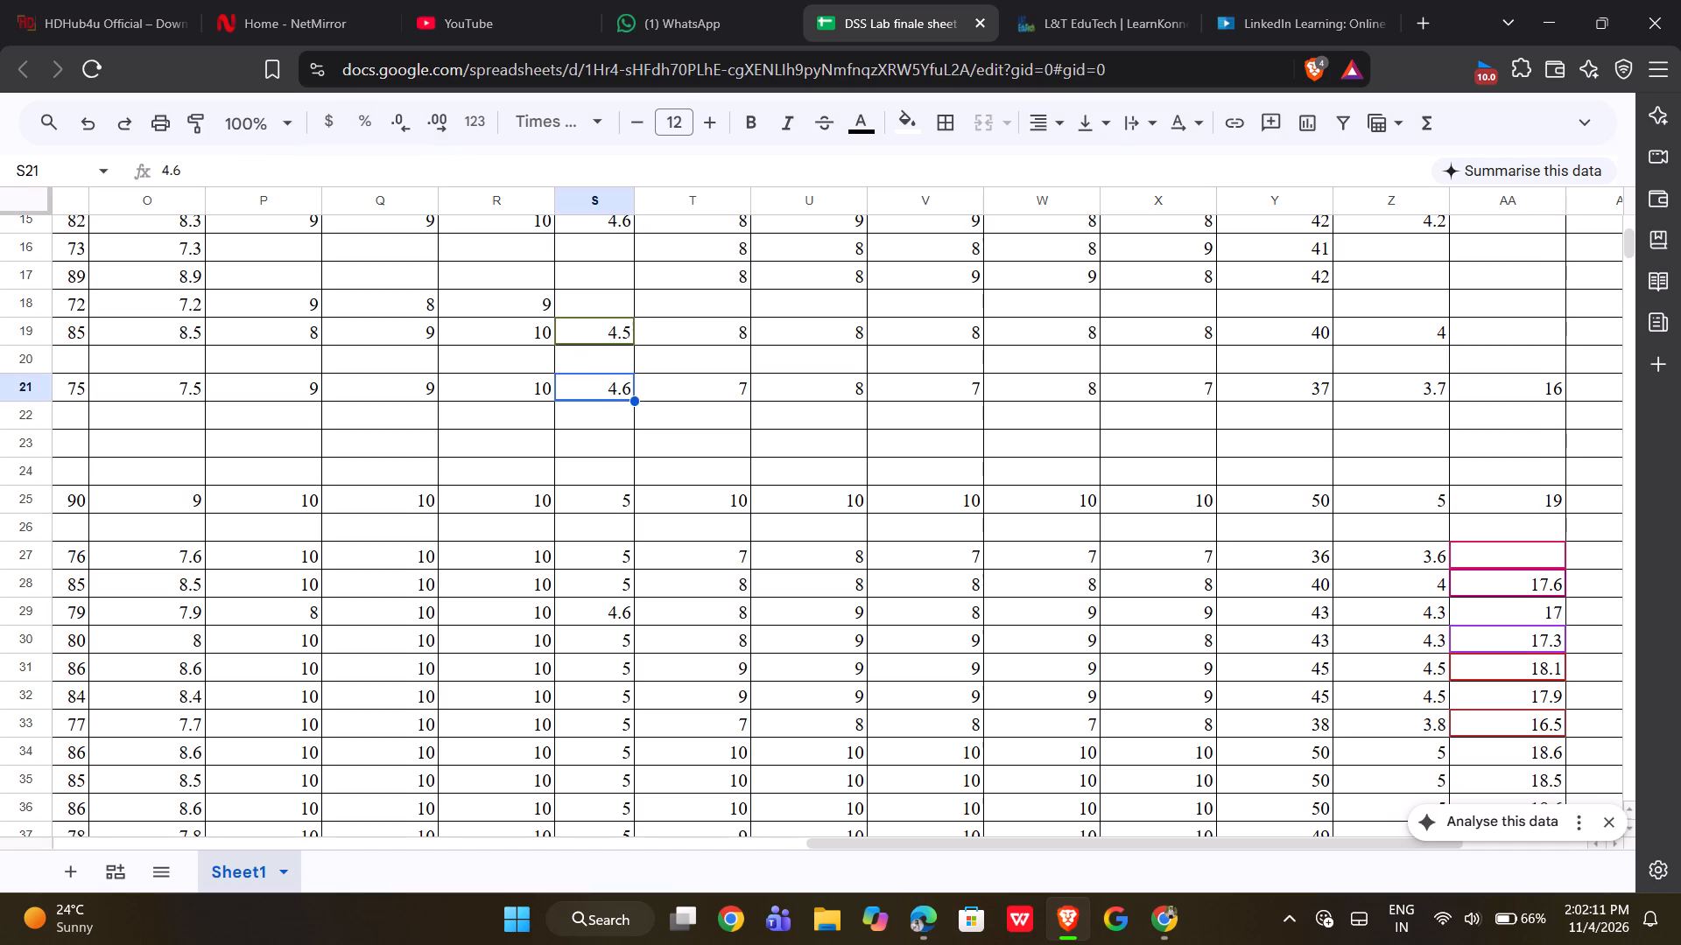
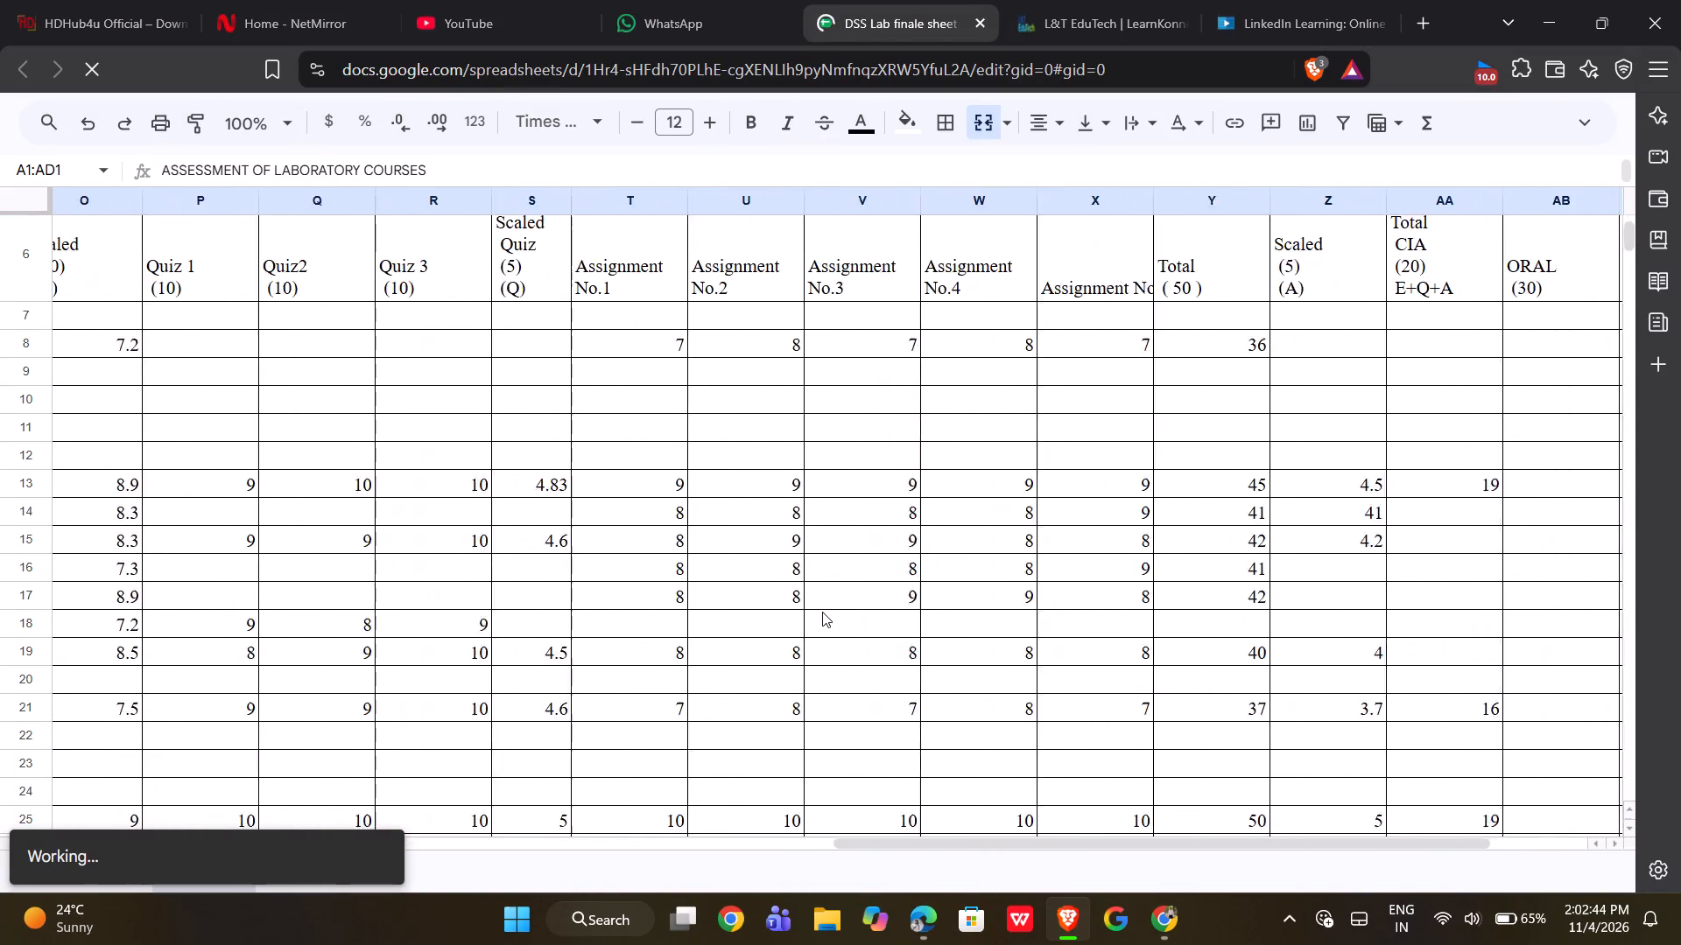
Check the reloaded sheet's experiment, quiz, assignment and Total CIA entries for row 29 and the surrounding students.
{"action": "scroll", "coordinate": [822, 612], "scroll_direction": "right", "scroll_amount": 2}
{"action": "scroll", "coordinate": [822, 612], "scroll_direction": "down", "scroll_amount": 1}
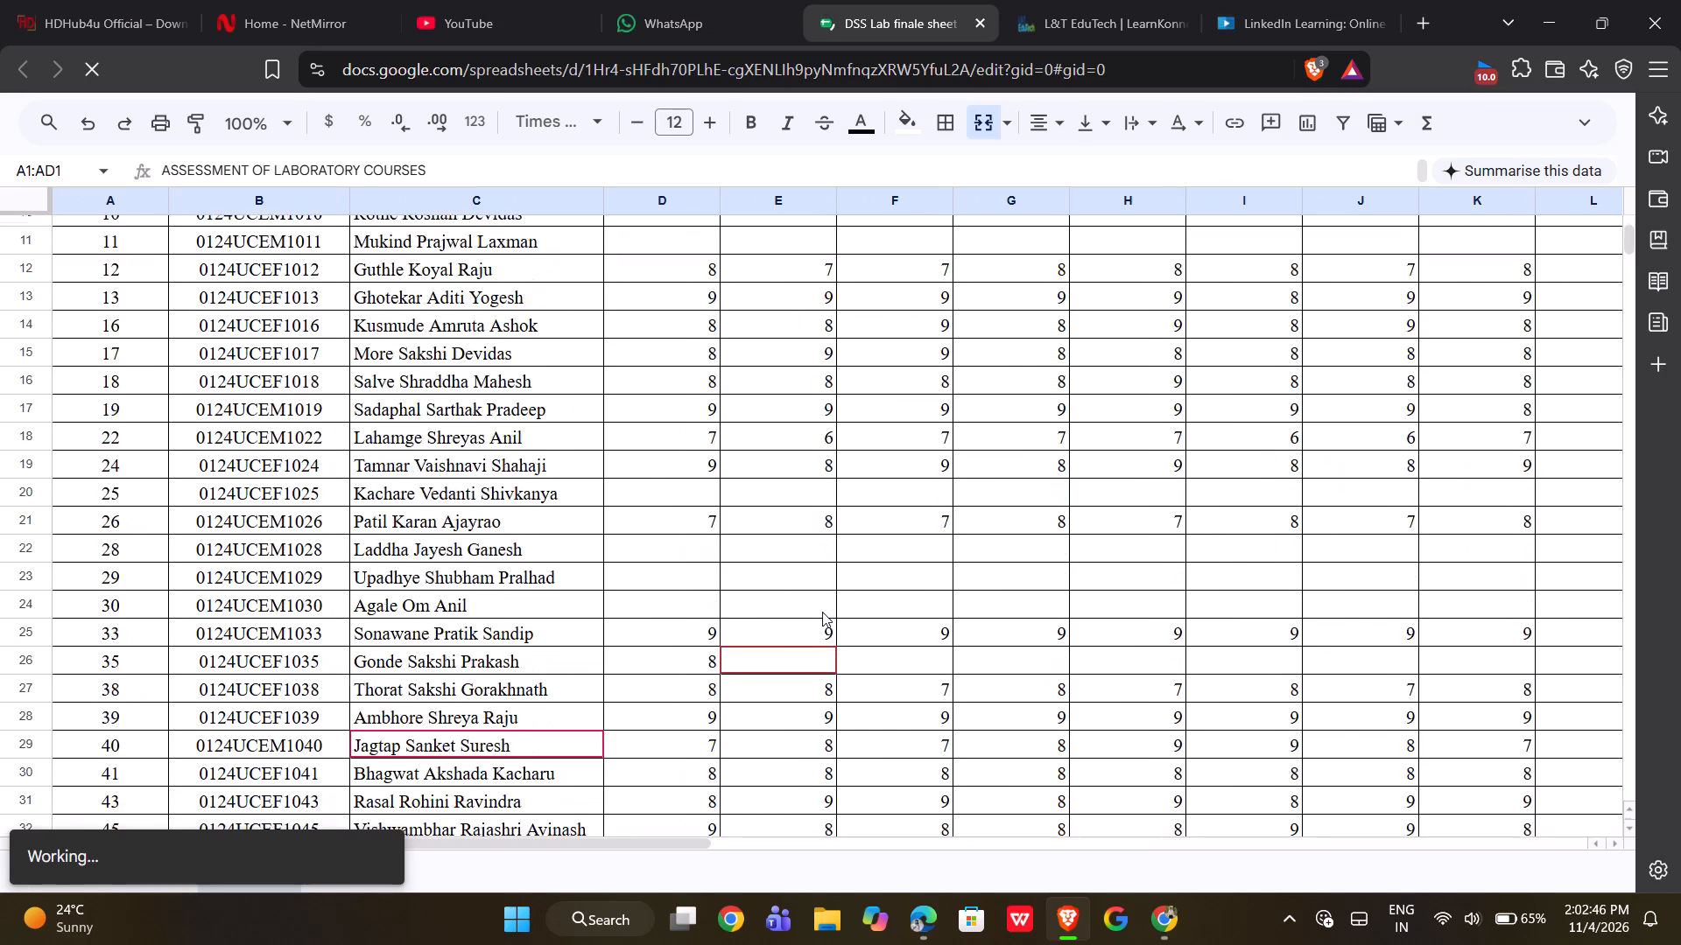
{"action": "scroll", "coordinate": [822, 612], "scroll_direction": "down", "scroll_amount": 2}
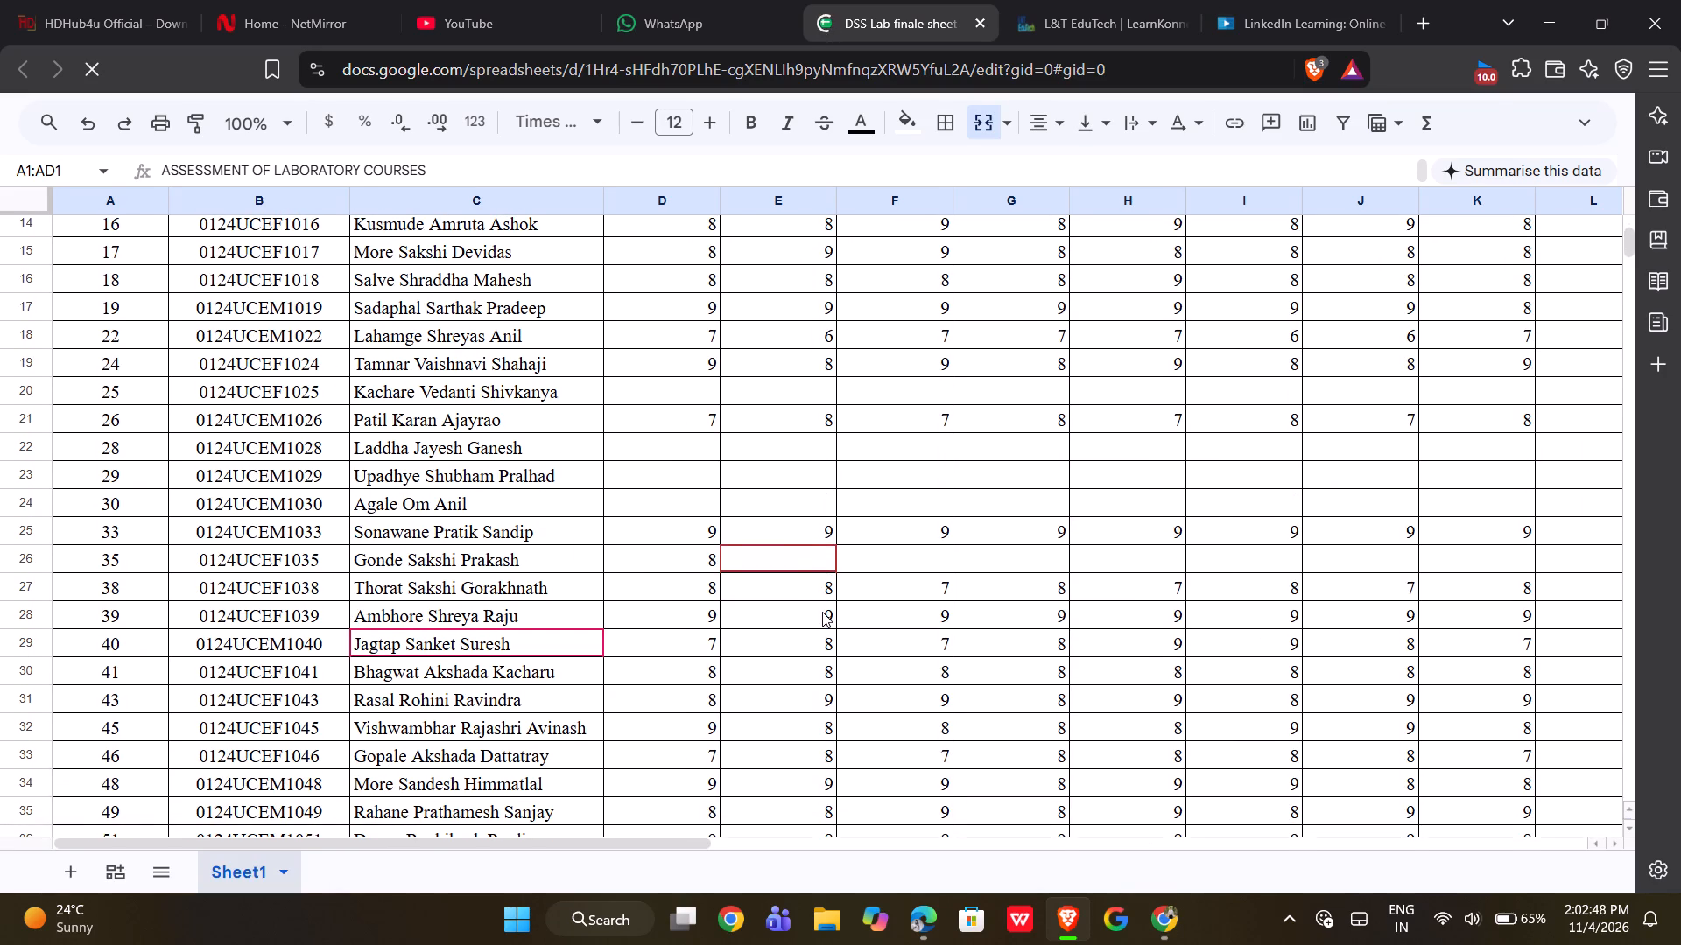
{"action": "scroll", "coordinate": [822, 612], "scroll_direction": "left", "scroll_amount": 6}
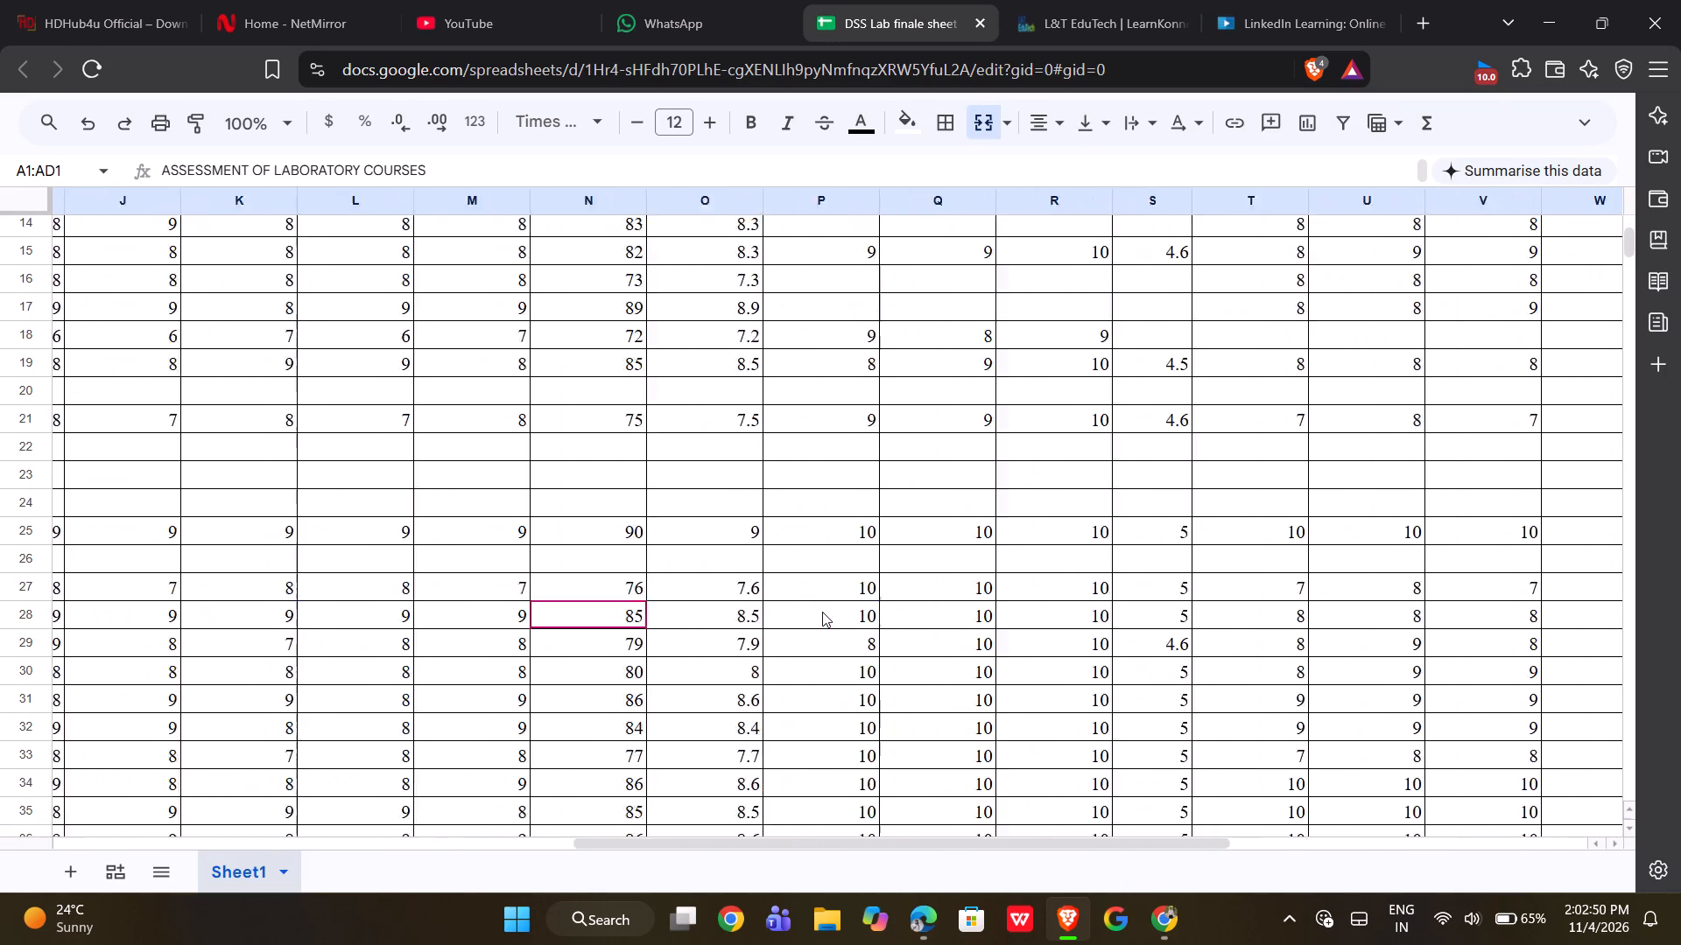
{"action": "scroll", "coordinate": [822, 612], "scroll_direction": "left", "scroll_amount": 4}
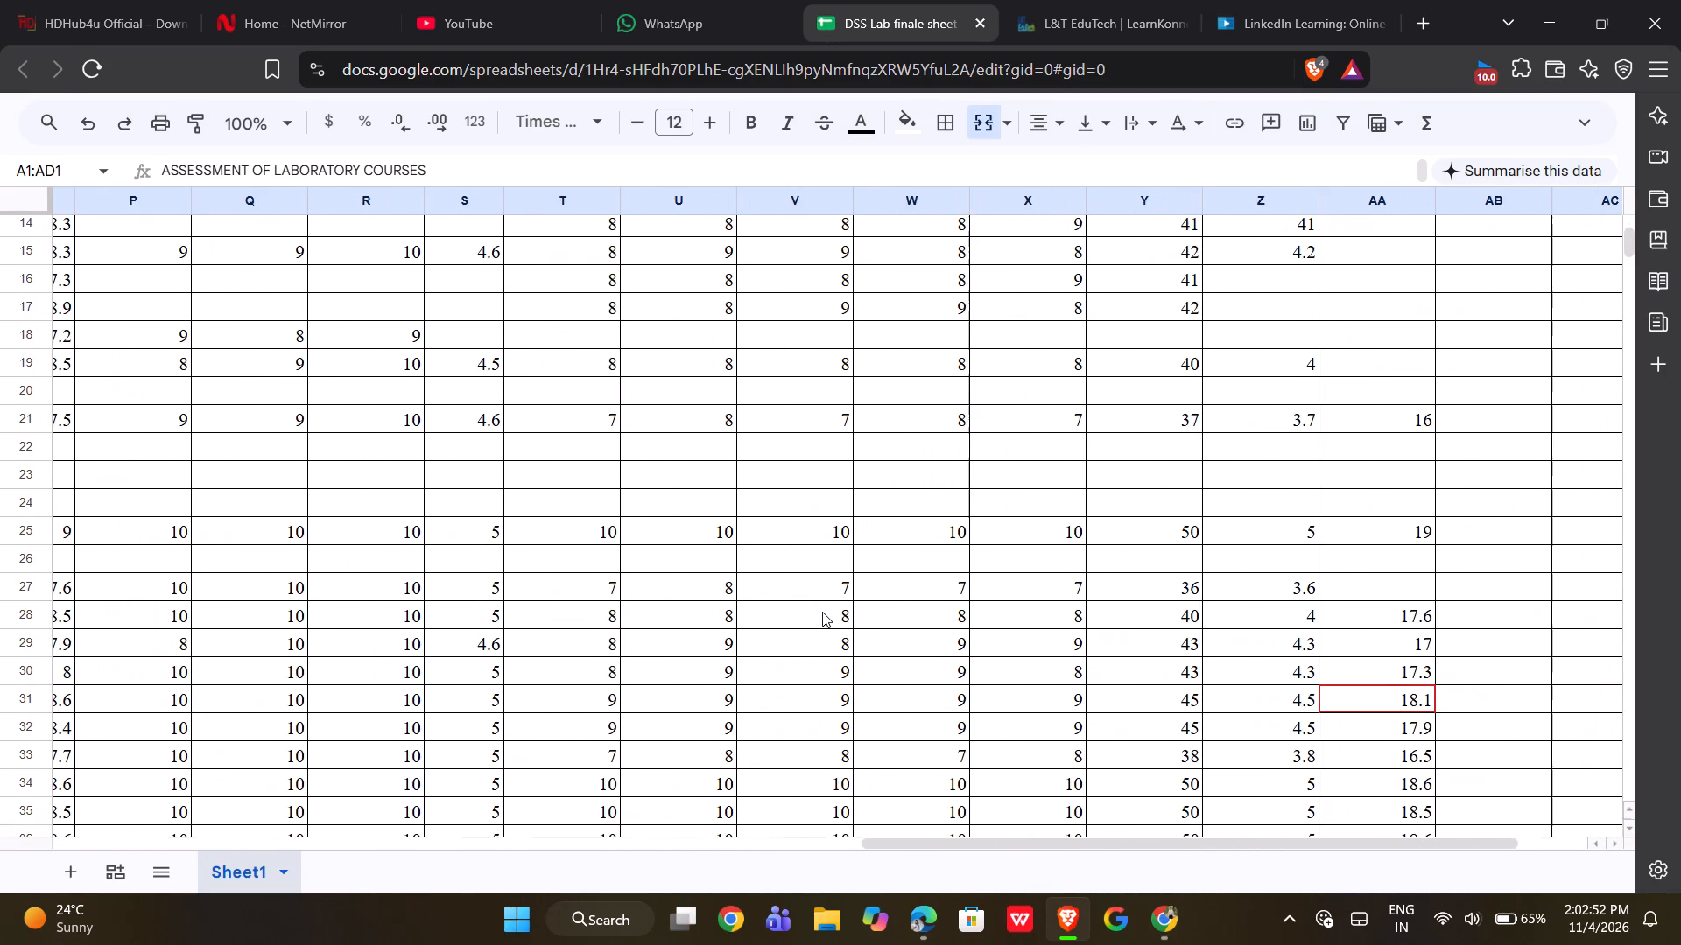
Close the DSS Lab finale sheet.
{"action": "left_click", "coordinate": [990, 22]}
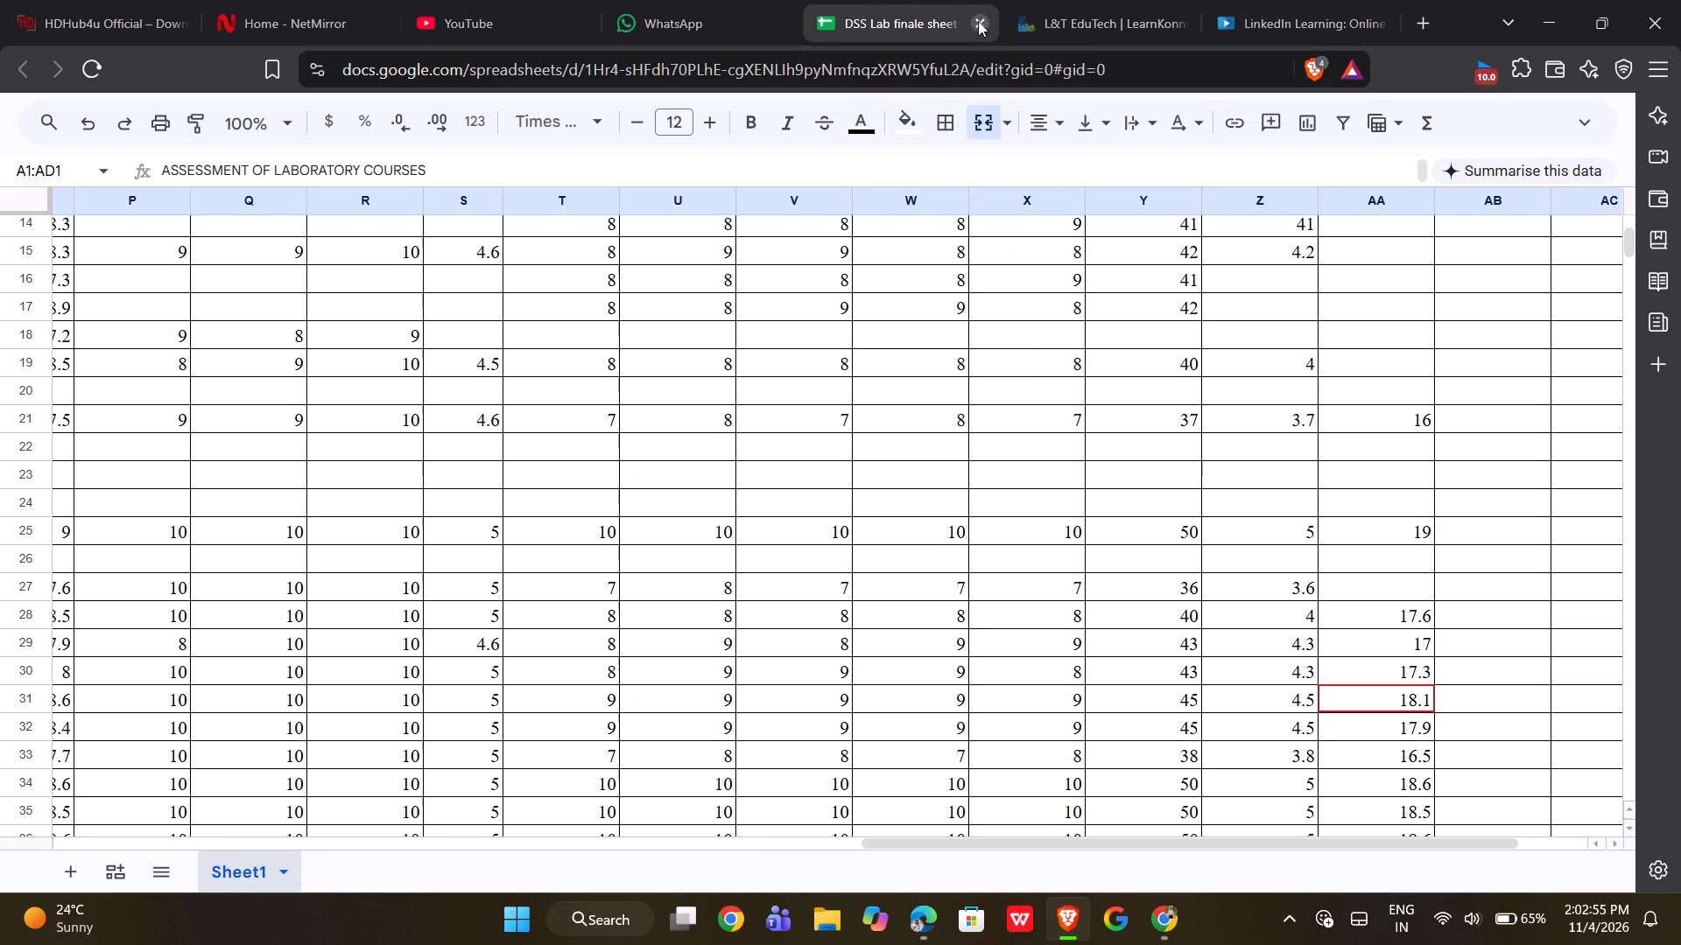